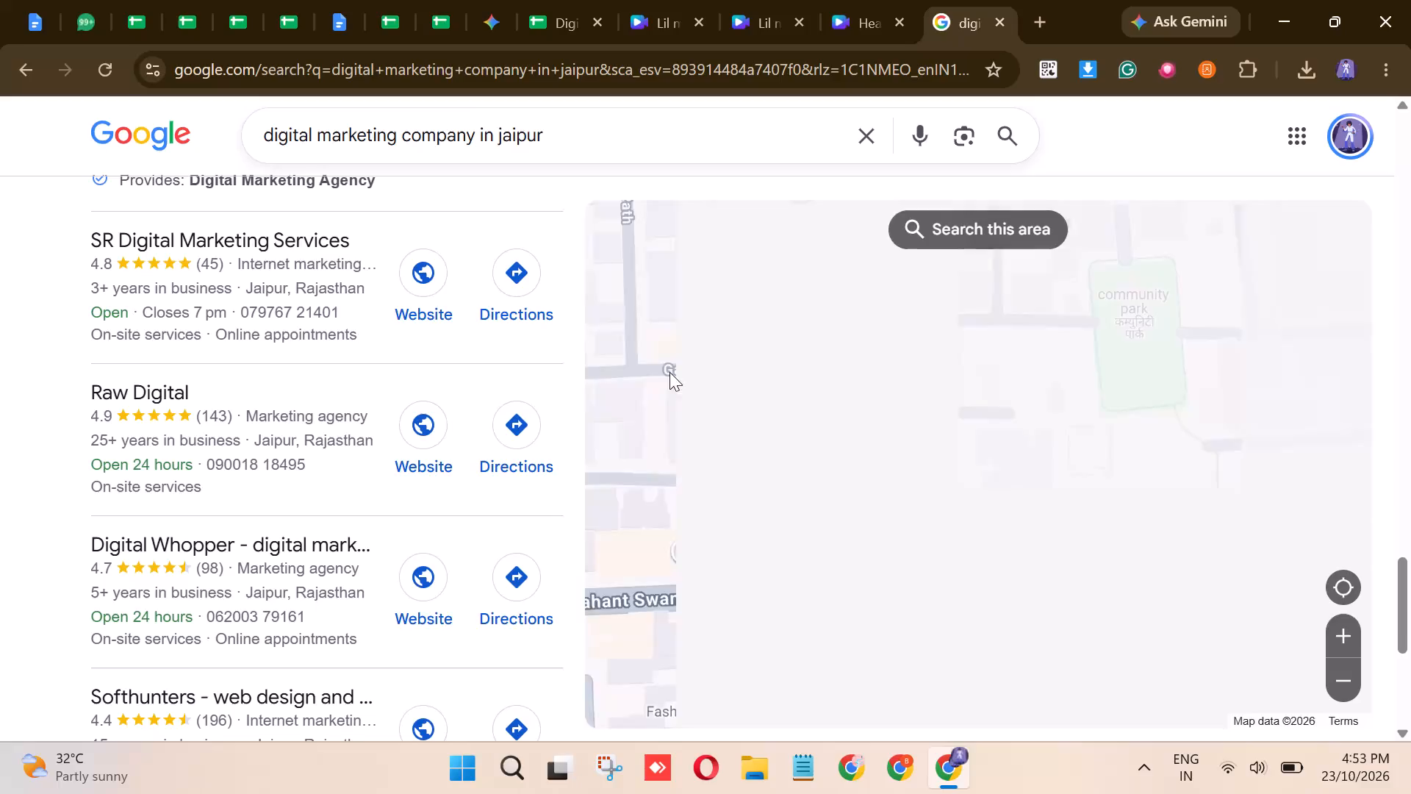
Find the WeVOIS BLUE BYTE place on the map along Roshan Marg and open its listing.
left_click_drag(695, 378, 1038, 416)
scroll(913, 400, "down", 2)
scroll(872, 375, "up", 1)
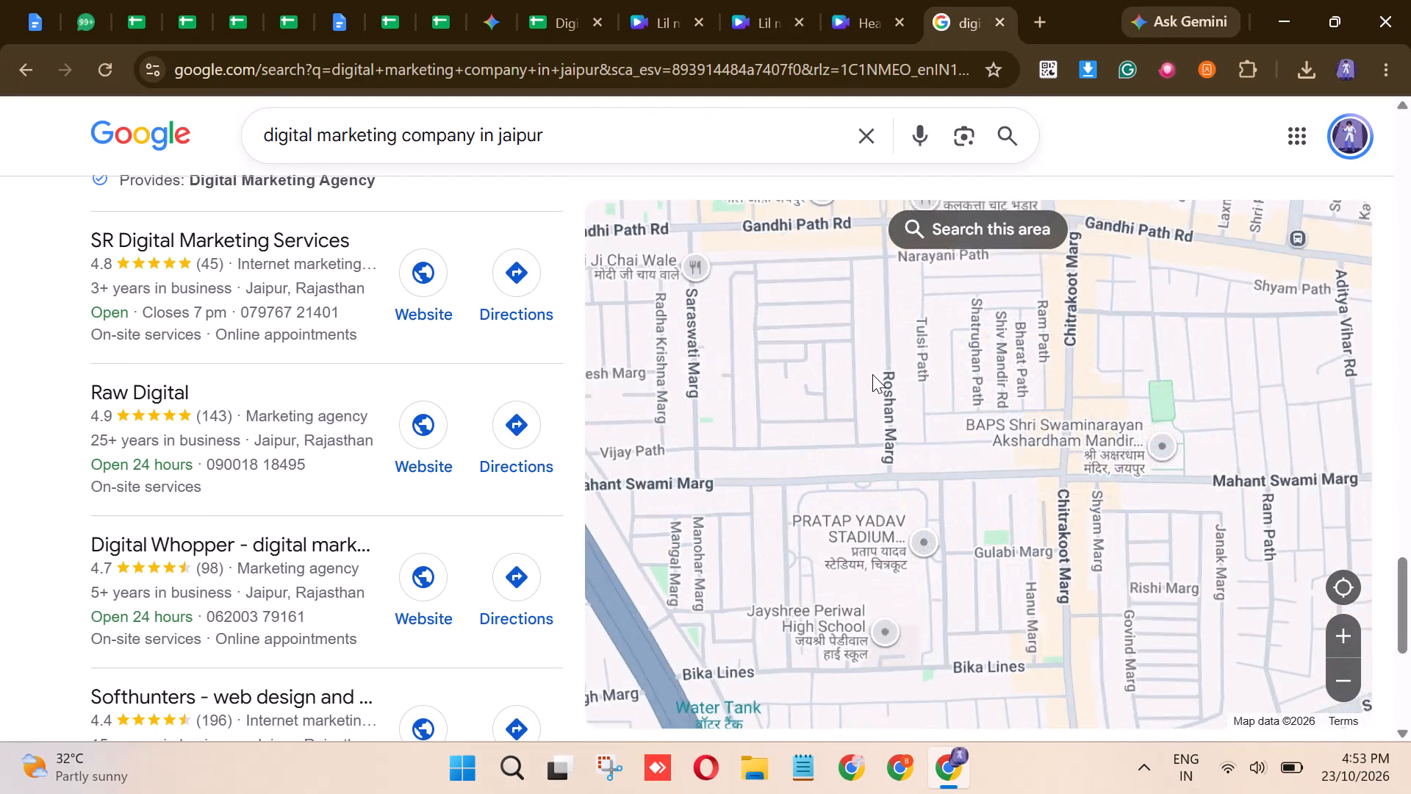
scroll(888, 365, "up", 1)
scroll(938, 475, "up", 2)
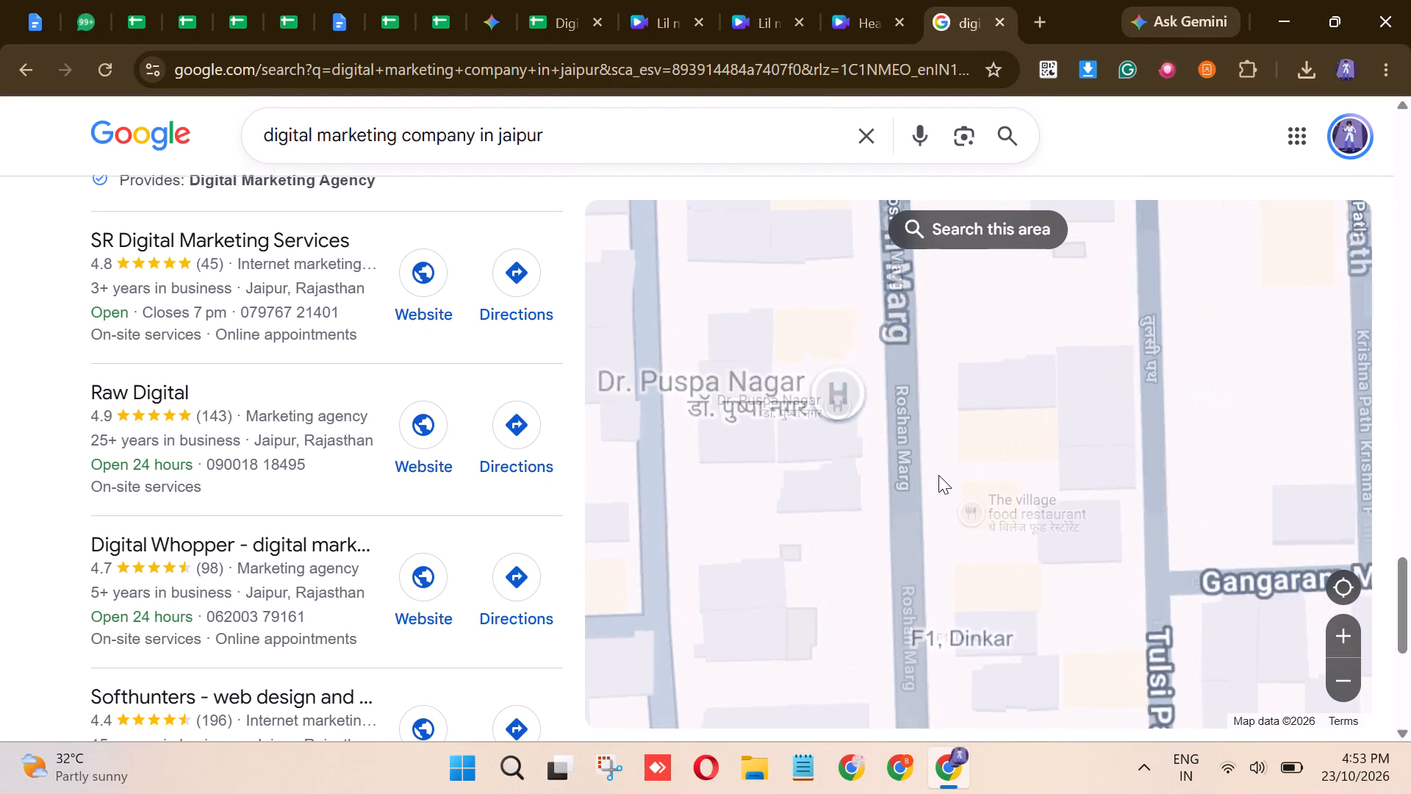
scroll(938, 475, "up", 1)
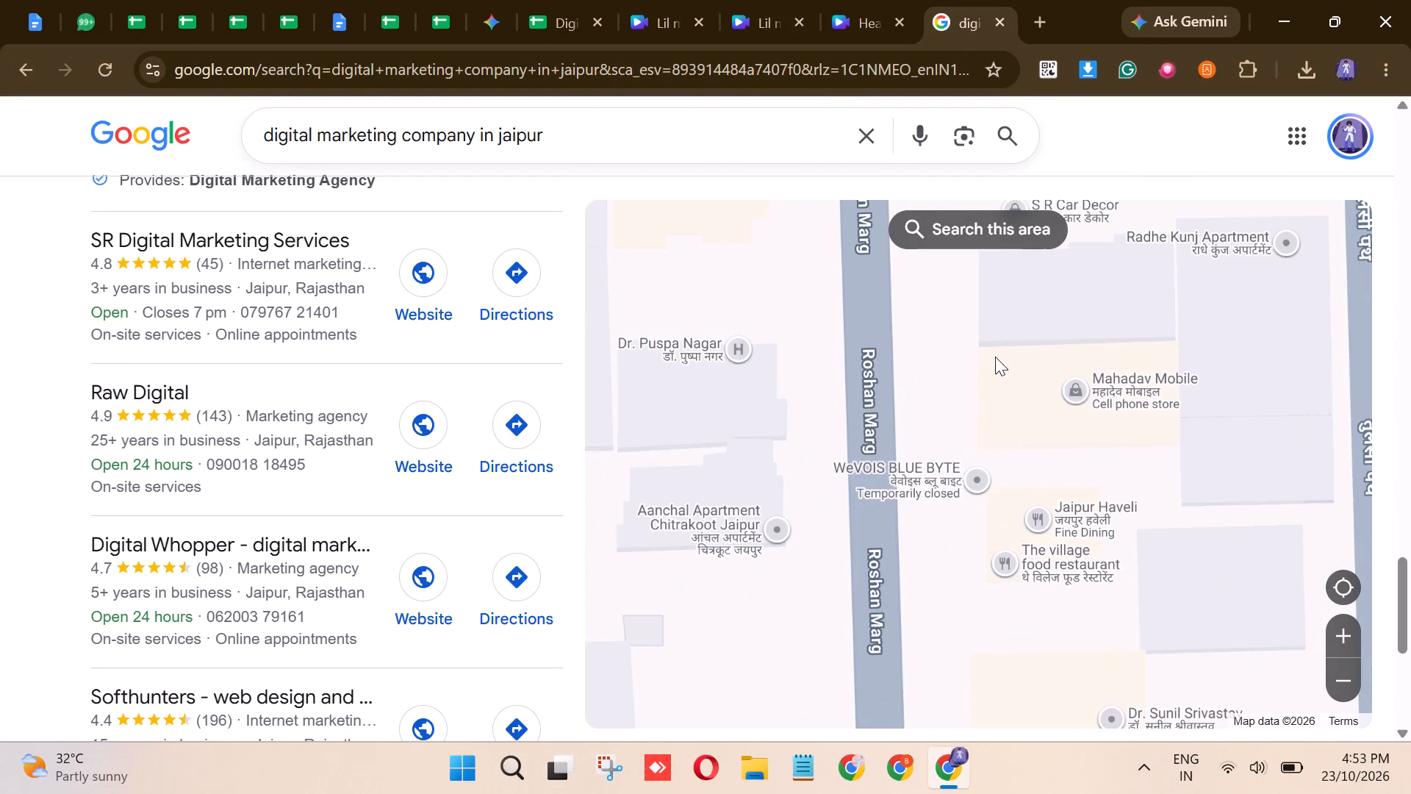
left_click(966, 479)
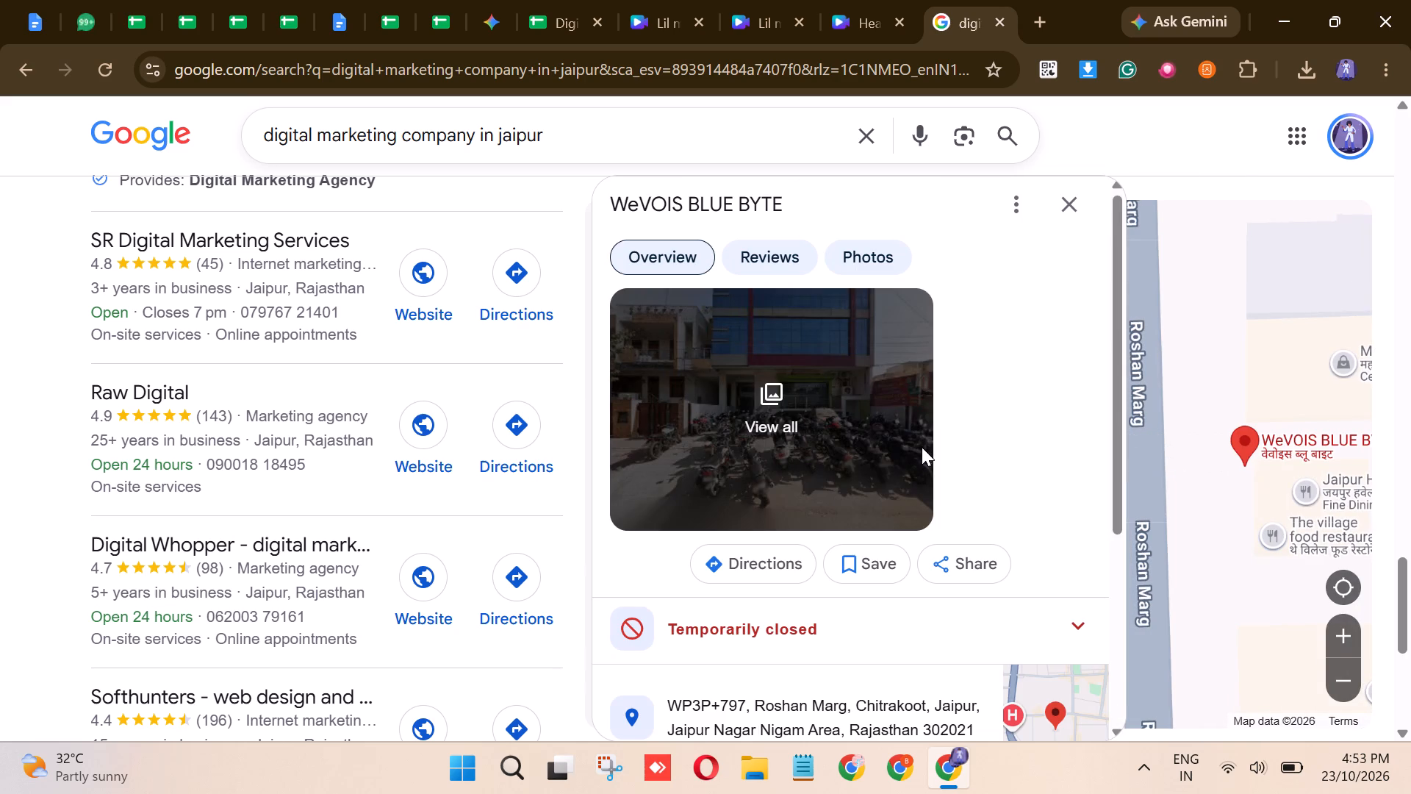
Check the WeVOIS BLUE BYTE listing details, open the linked WeVOIS Labs Pvt. Ltd. website and look through its homepage.
scroll(901, 485, "down", 1)
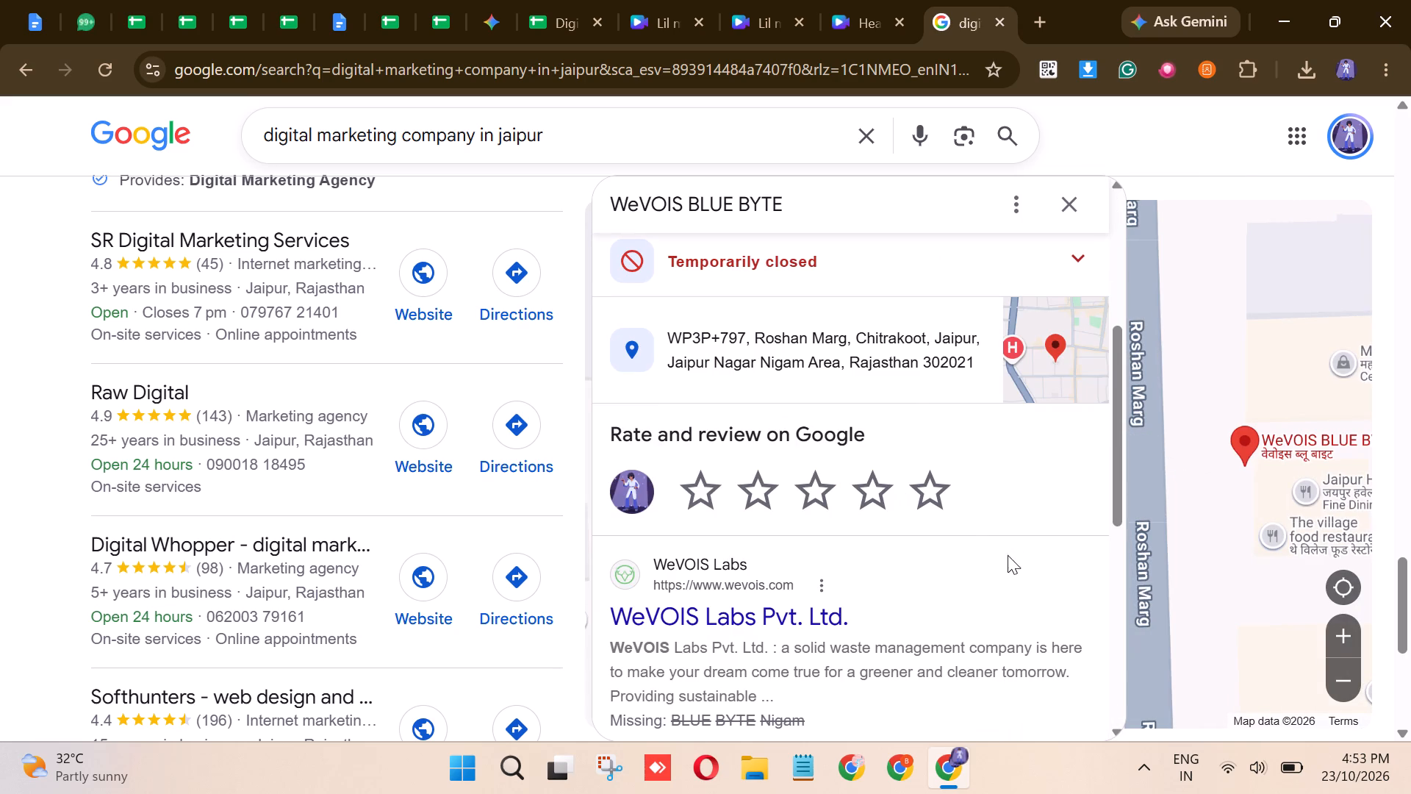
scroll(1001, 490, "down", 1)
scroll(999, 490, "up", 1)
scroll(999, 485, "down", 1)
scroll(885, 356, "up", 1)
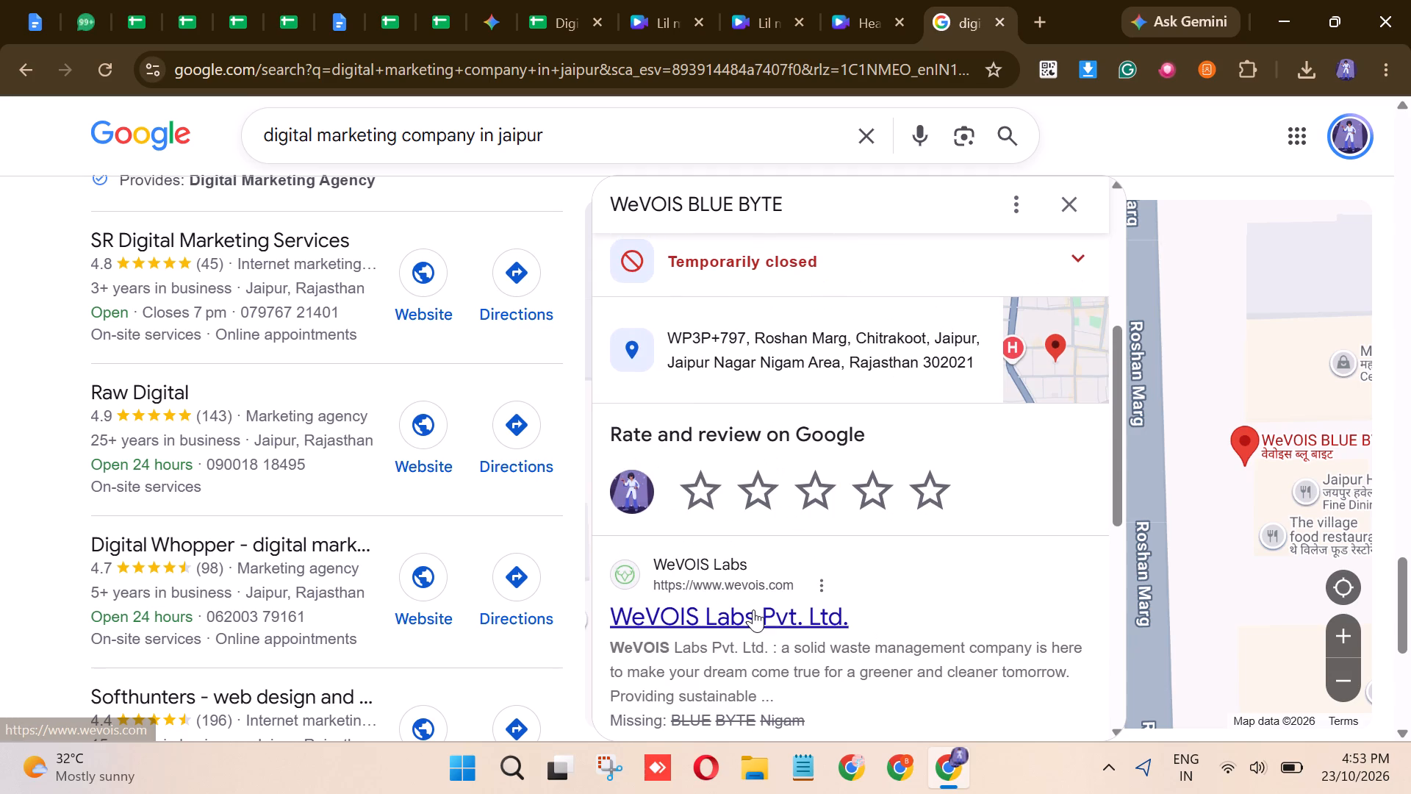
left_click(753, 609)
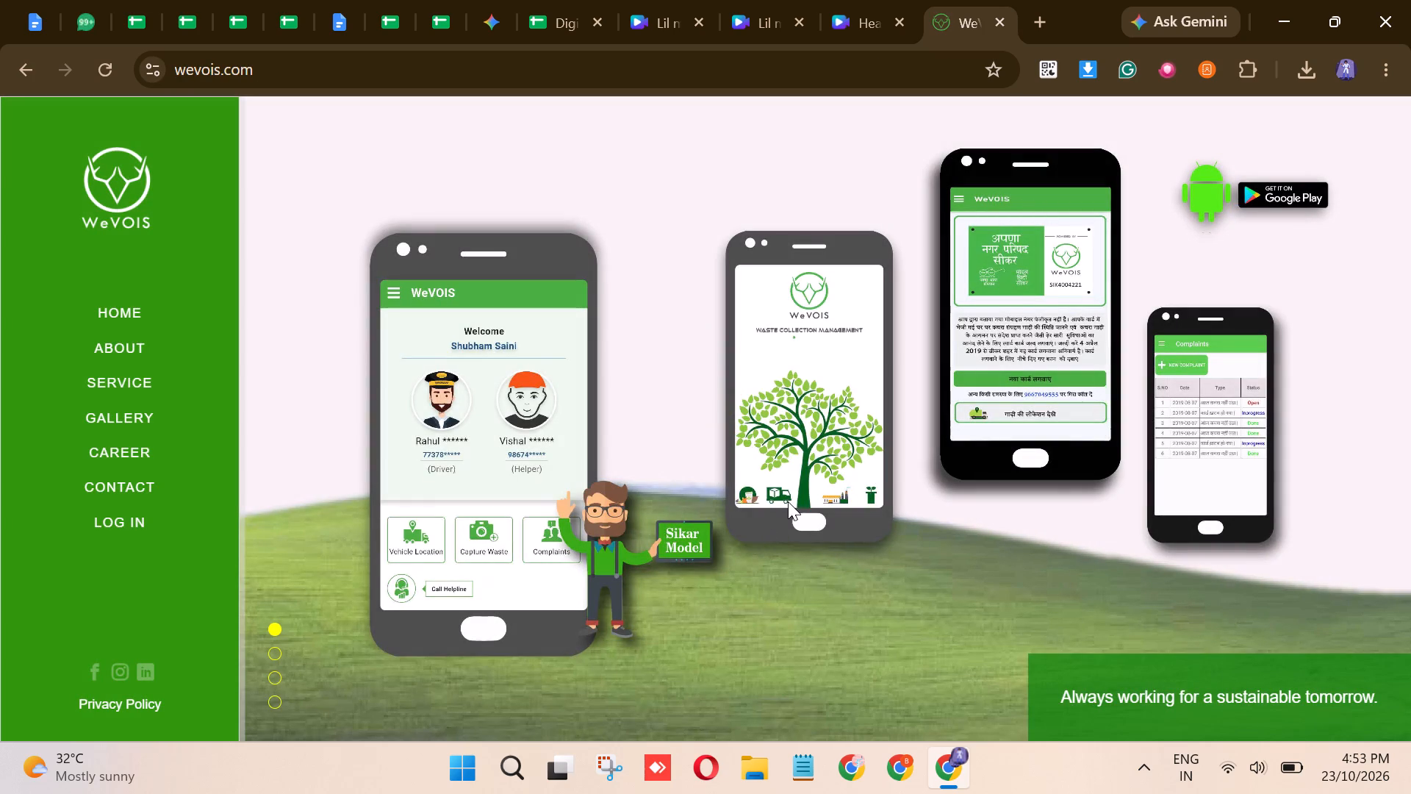
scroll(830, 519, "down", 2)
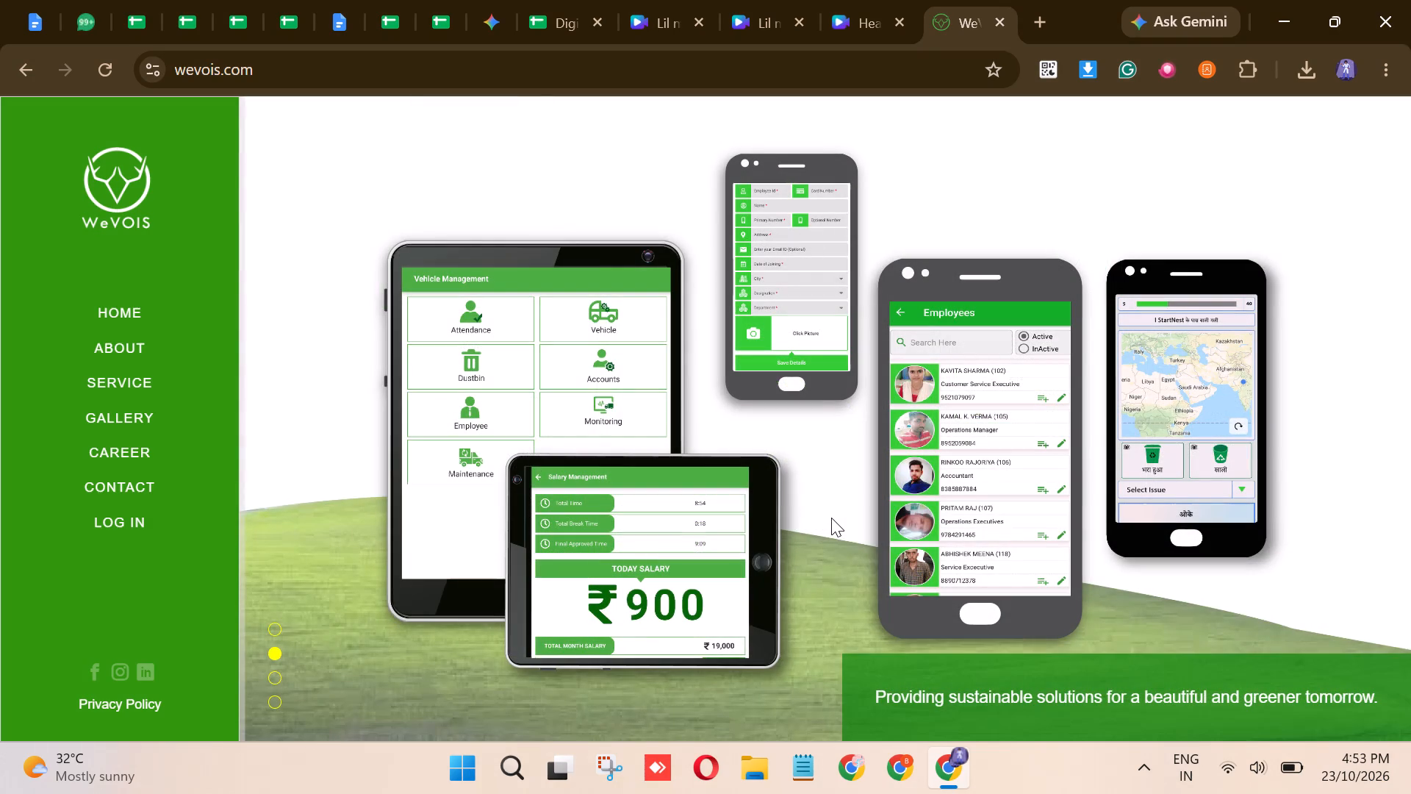
scroll(831, 518, "down", 2)
Return to the Jaipur digital marketing company results and close the WeVOIS BLUE BYTE listing.
left_click(35, 65)
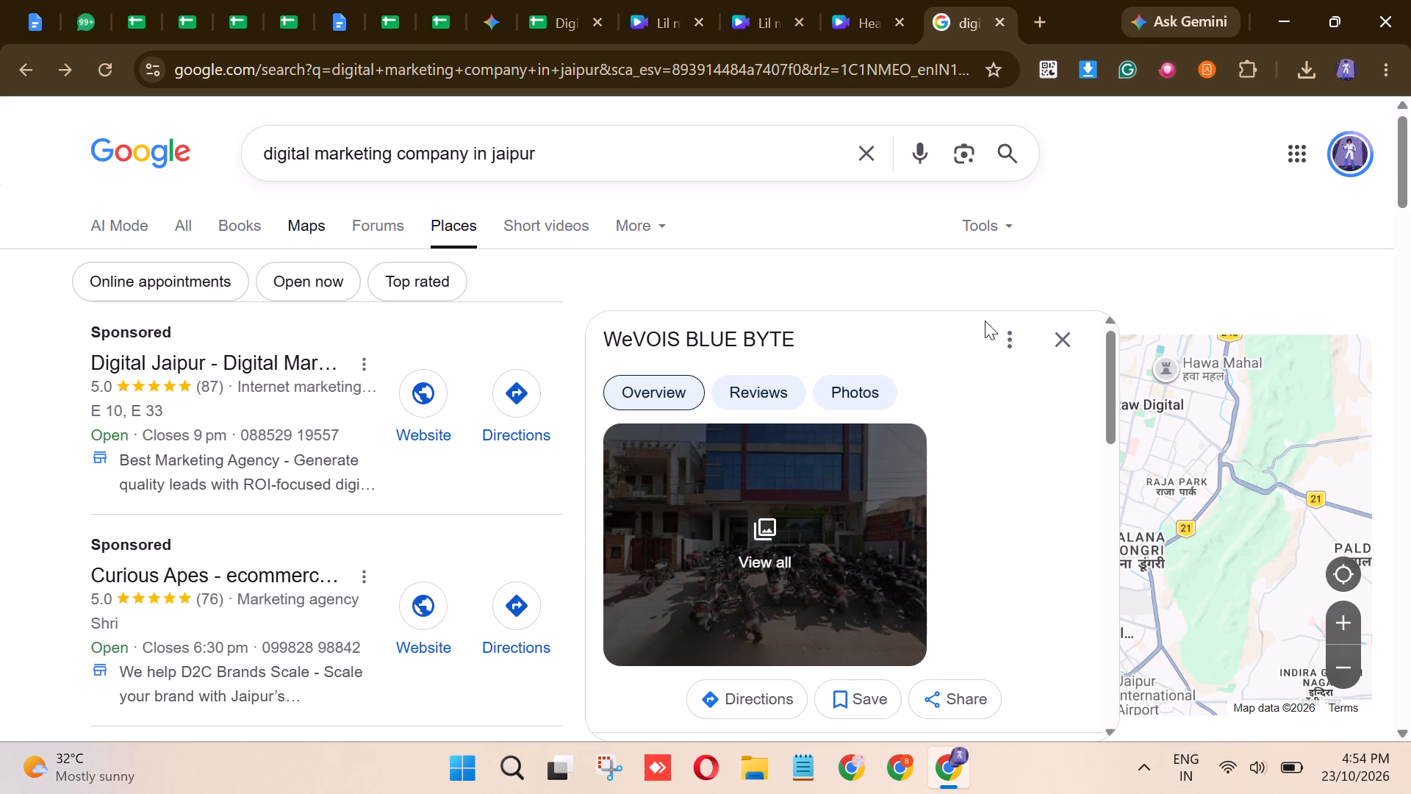
left_click(1063, 329)
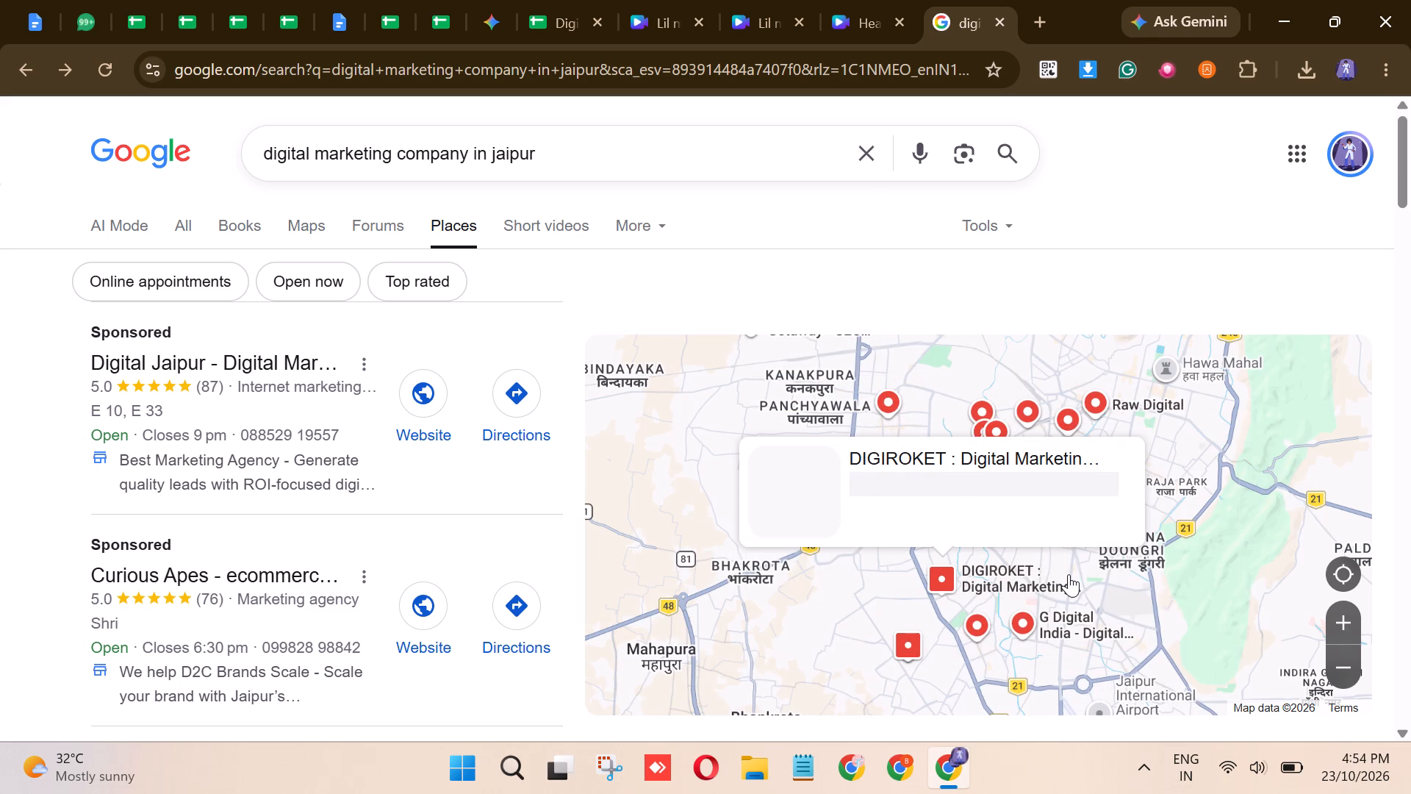
Examine the Jaipur map around Arjun Nagar and Triveni Nagar, east of DIGIROKET, for more companies.
scroll(1039, 595, "up", 1)
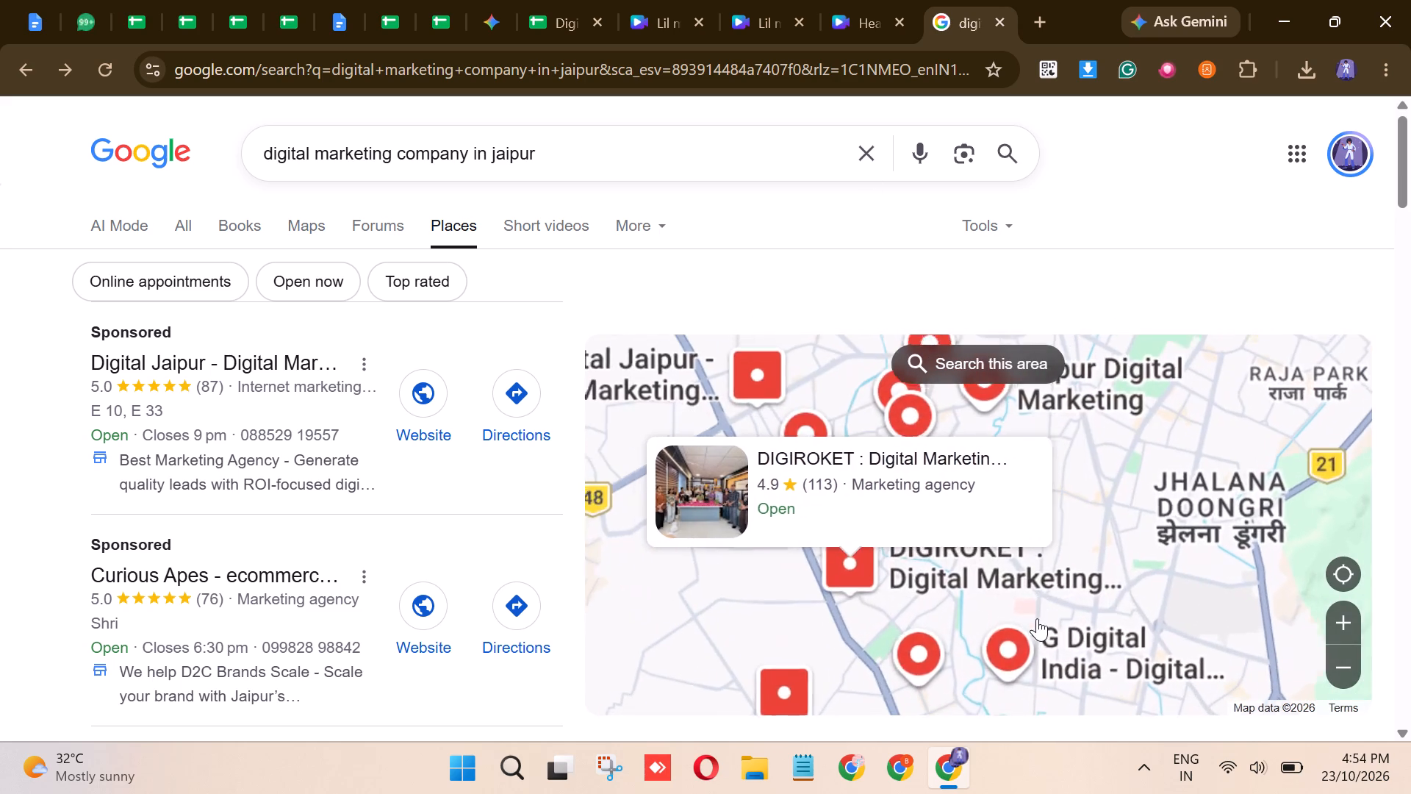
scroll(1033, 626, "up", 1)
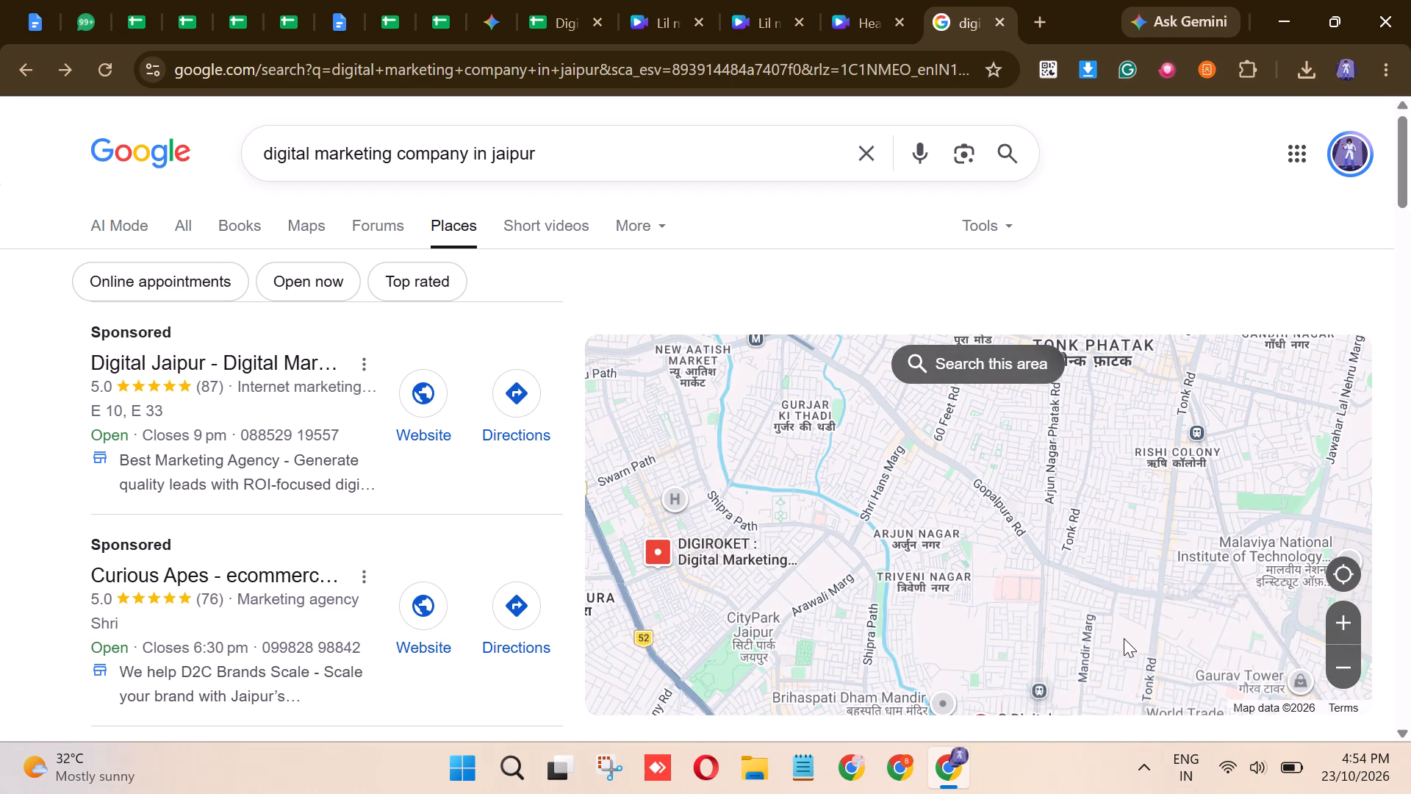
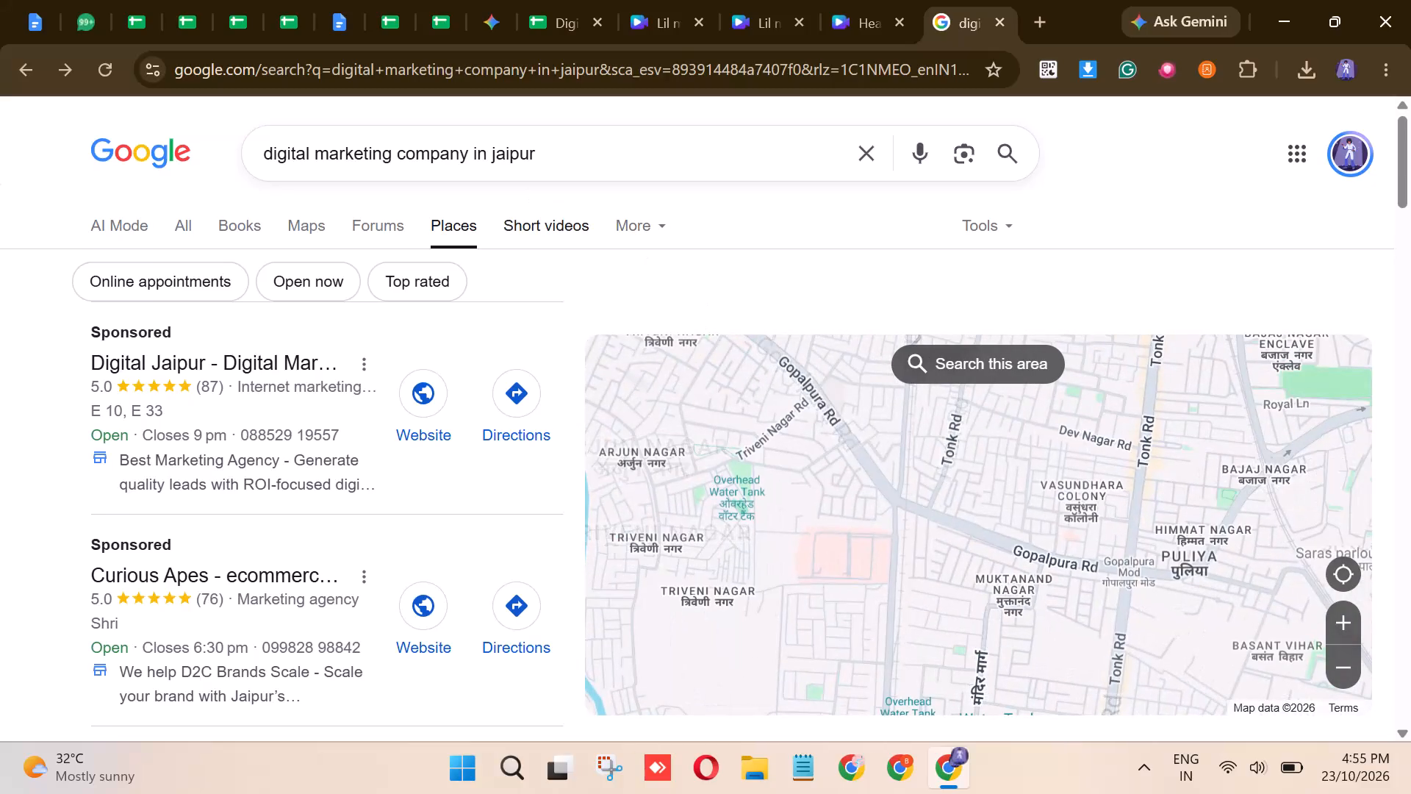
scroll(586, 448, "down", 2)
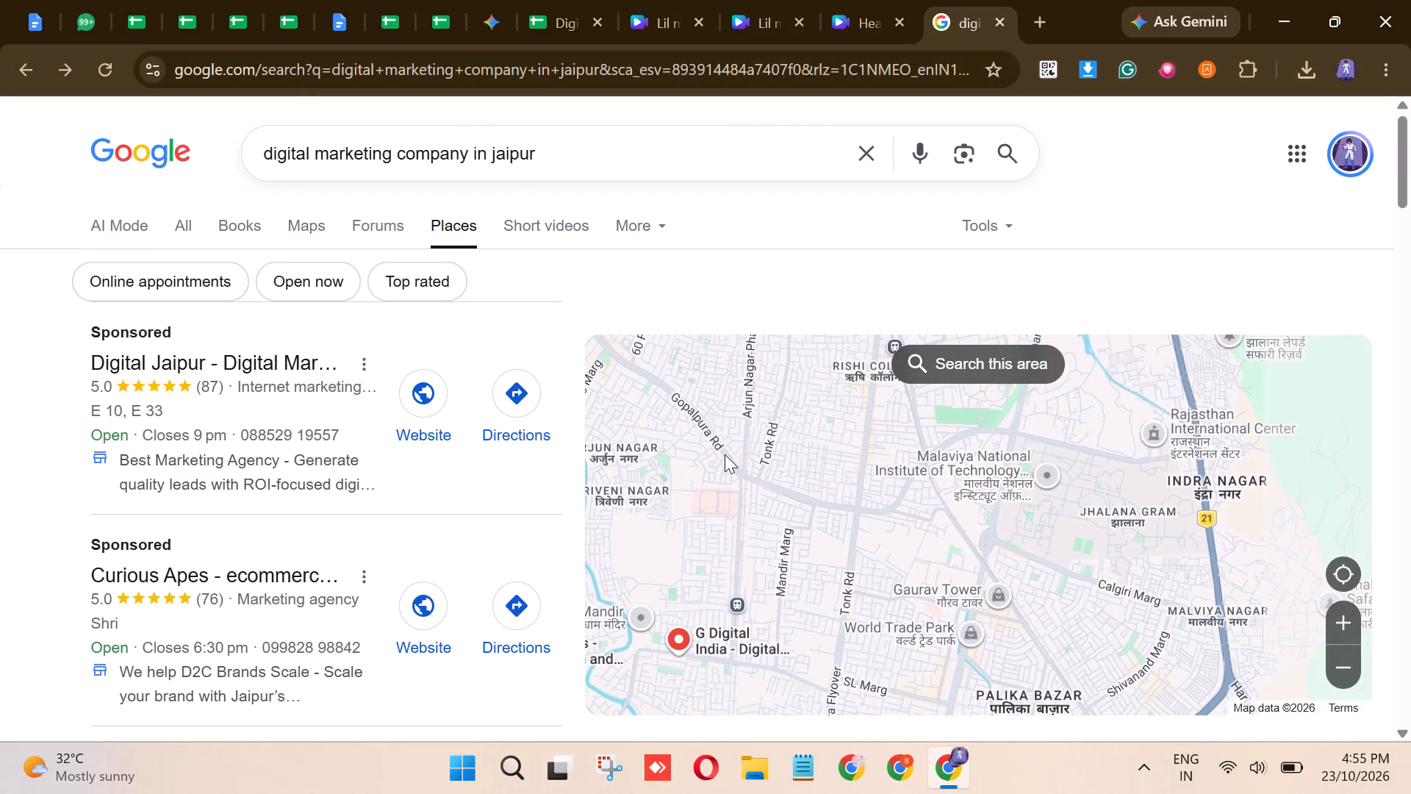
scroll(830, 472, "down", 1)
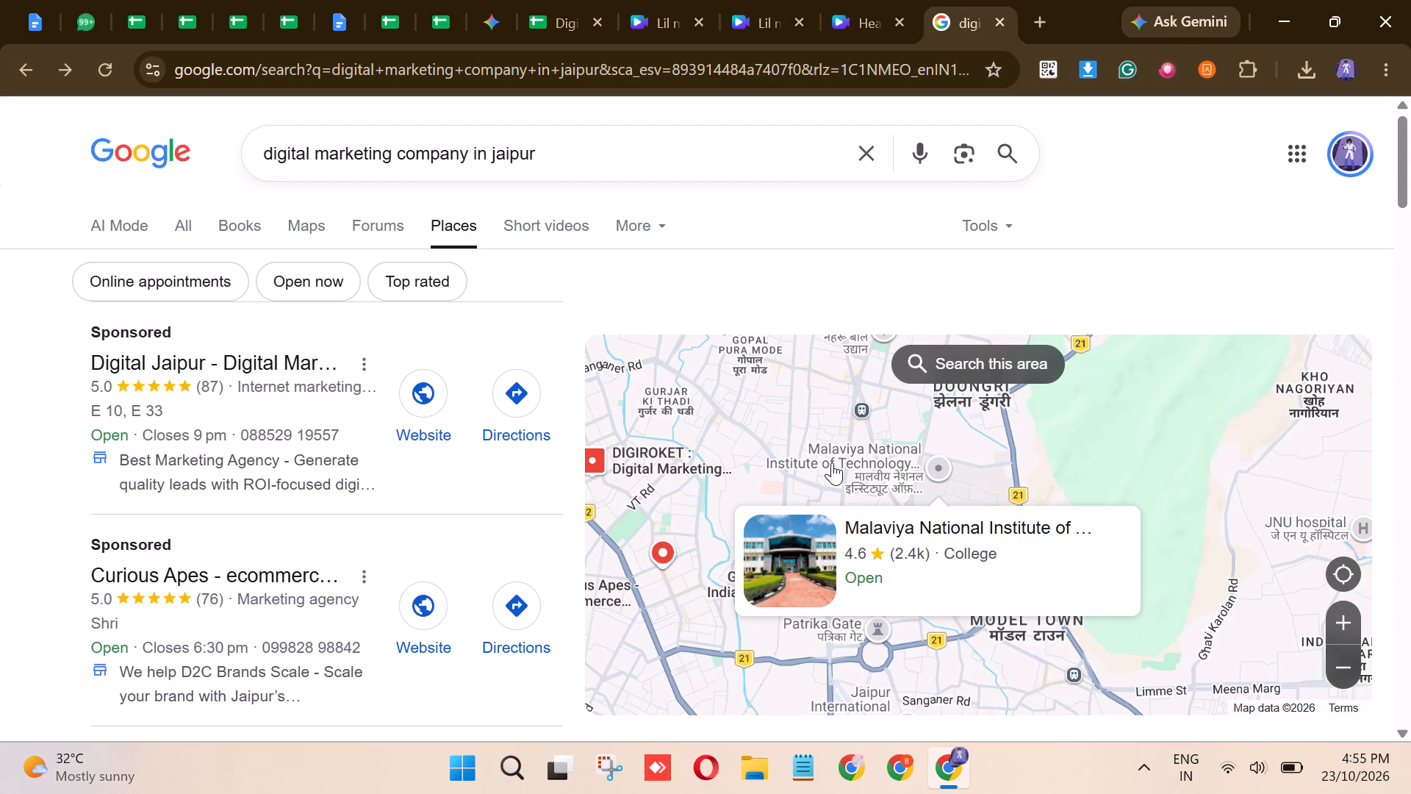
left_click(1050, 26)
left_click(525, 467)
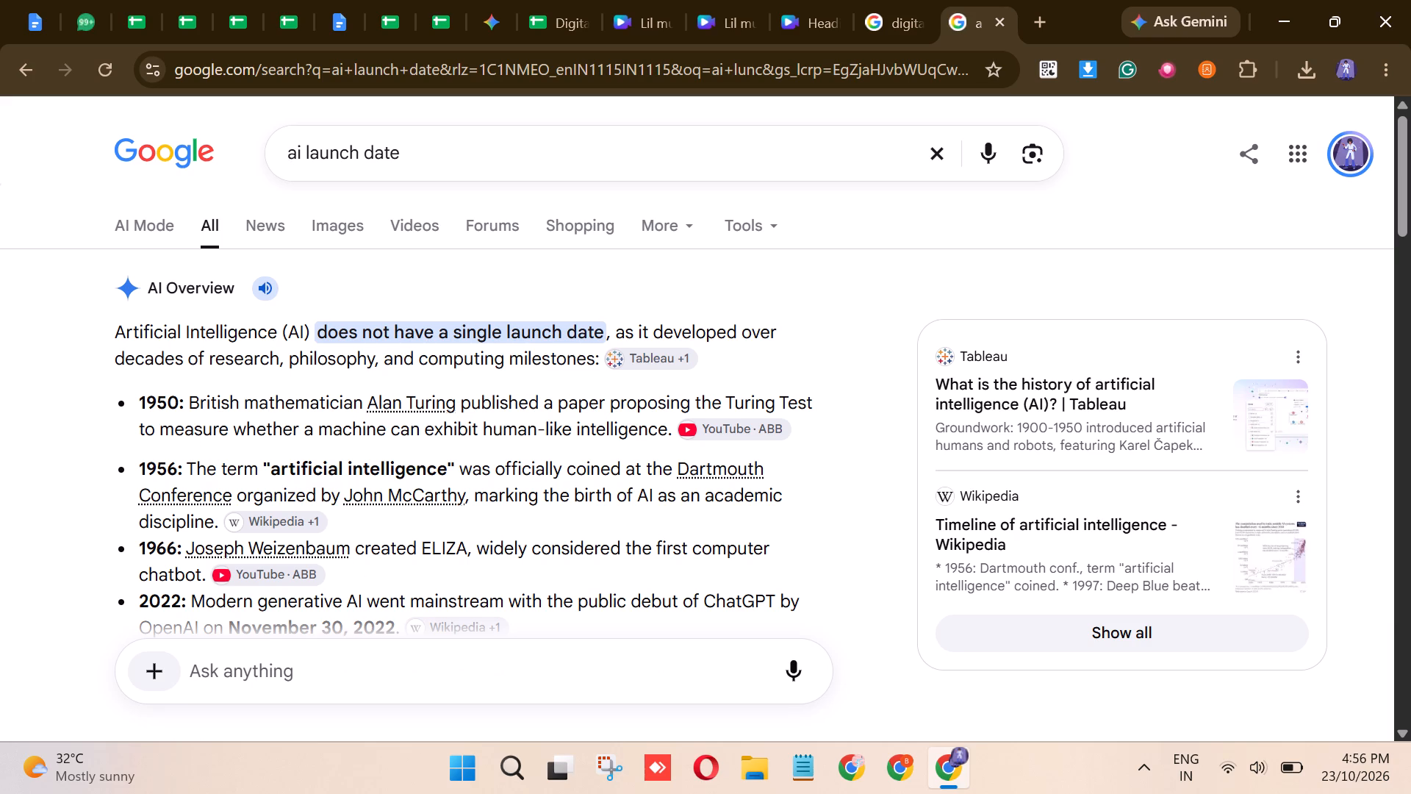
scroll(317, 507, "down", 1)
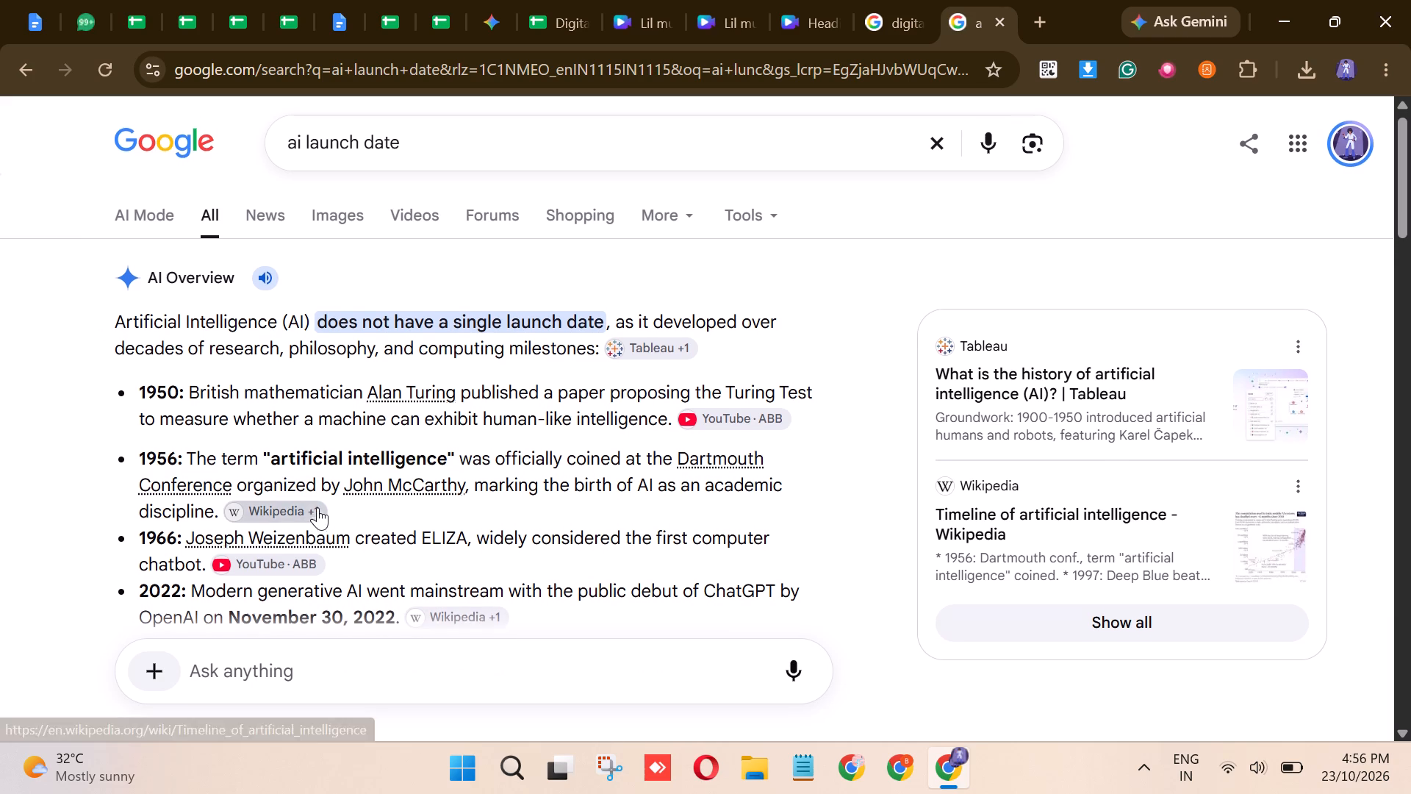
scroll(317, 507, "down", 1)
scroll(421, 521, "down", 1)
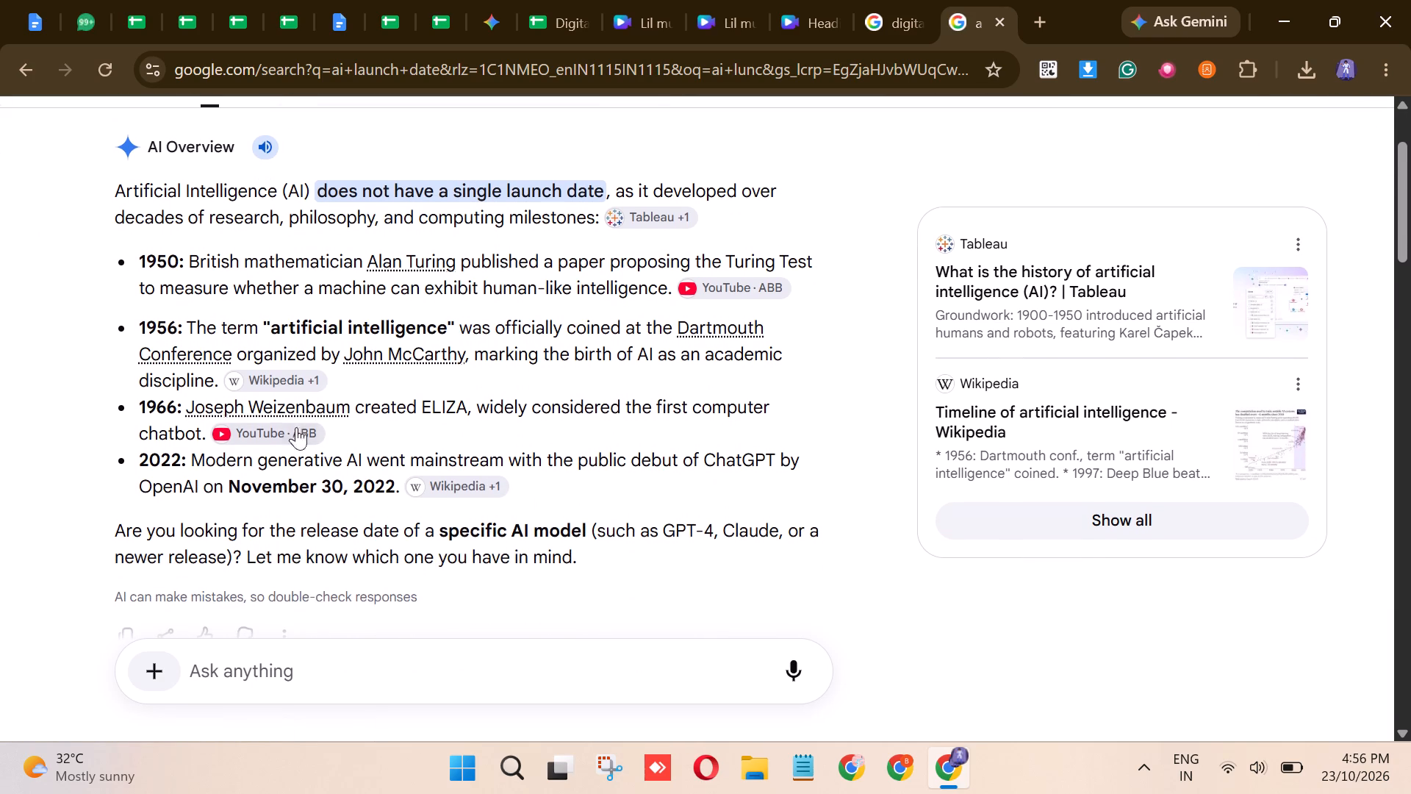
scroll(380, 417, "down", 1)
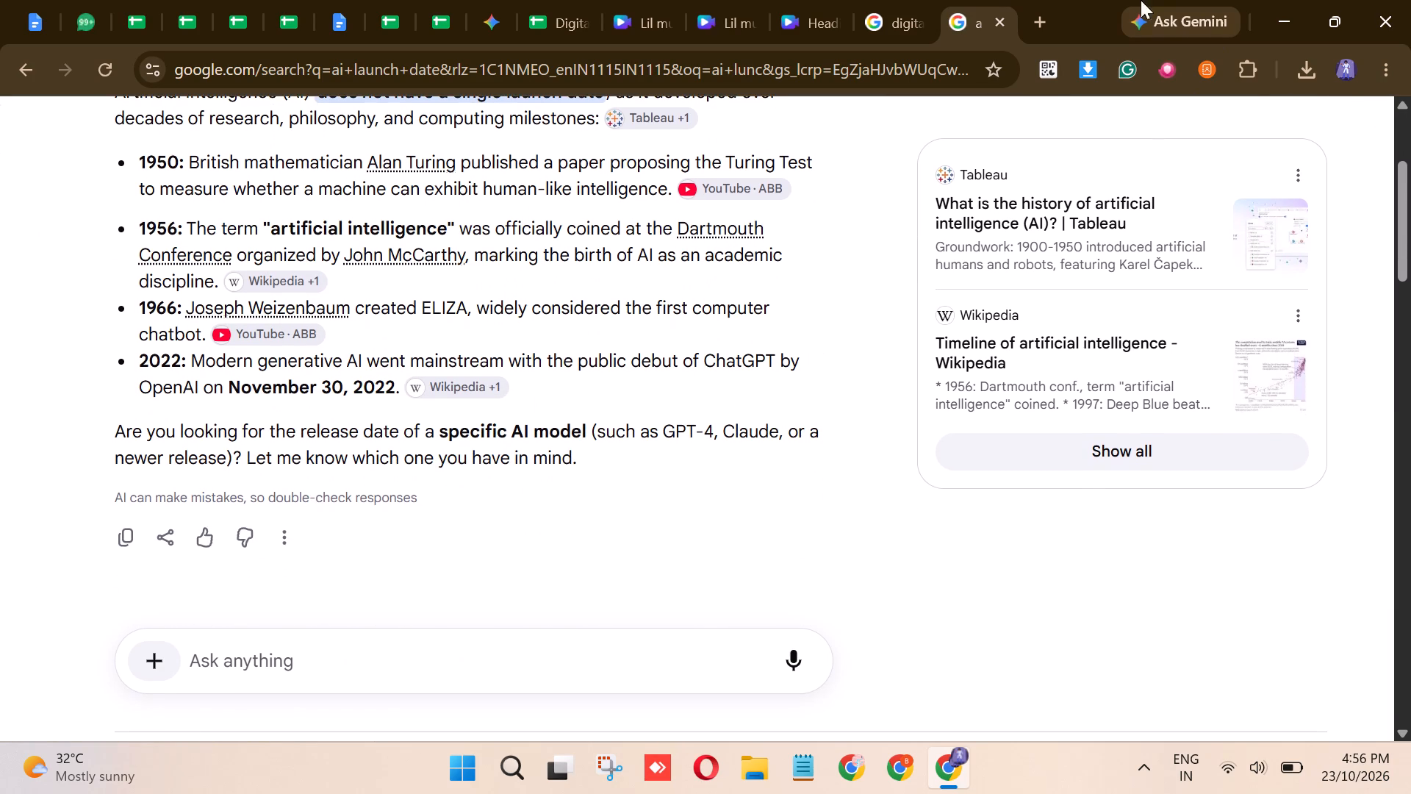
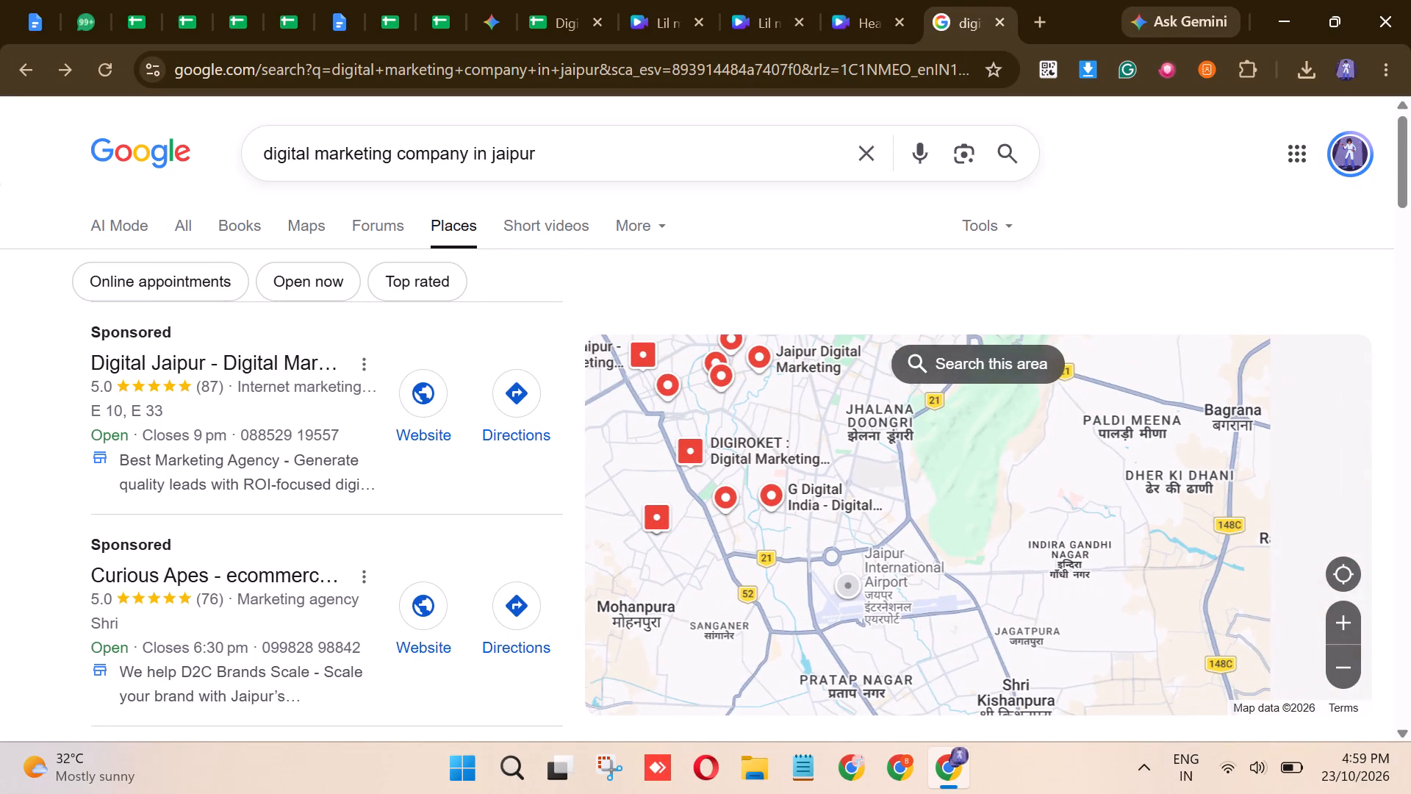
Examine the Places map from Indira Gandhi Nagar and the airport area back to the company markers in central Jaipur.
left_click_drag(980, 515, 979, 515)
scroll(1113, 512, "up", 4)
left_click_drag(1072, 595, 1214, 477)
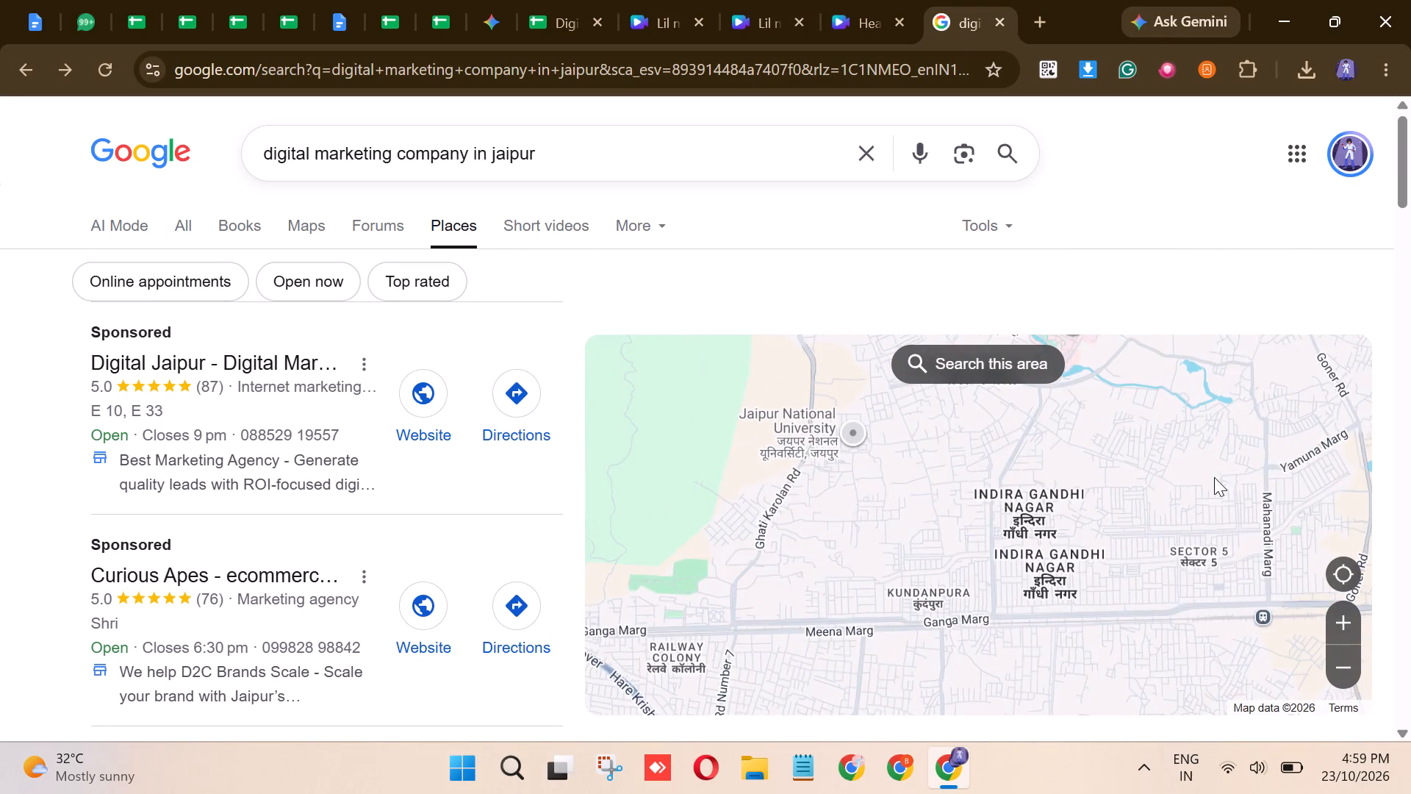
scroll(1031, 575, "up", 5)
scroll(1016, 567, "down", 2)
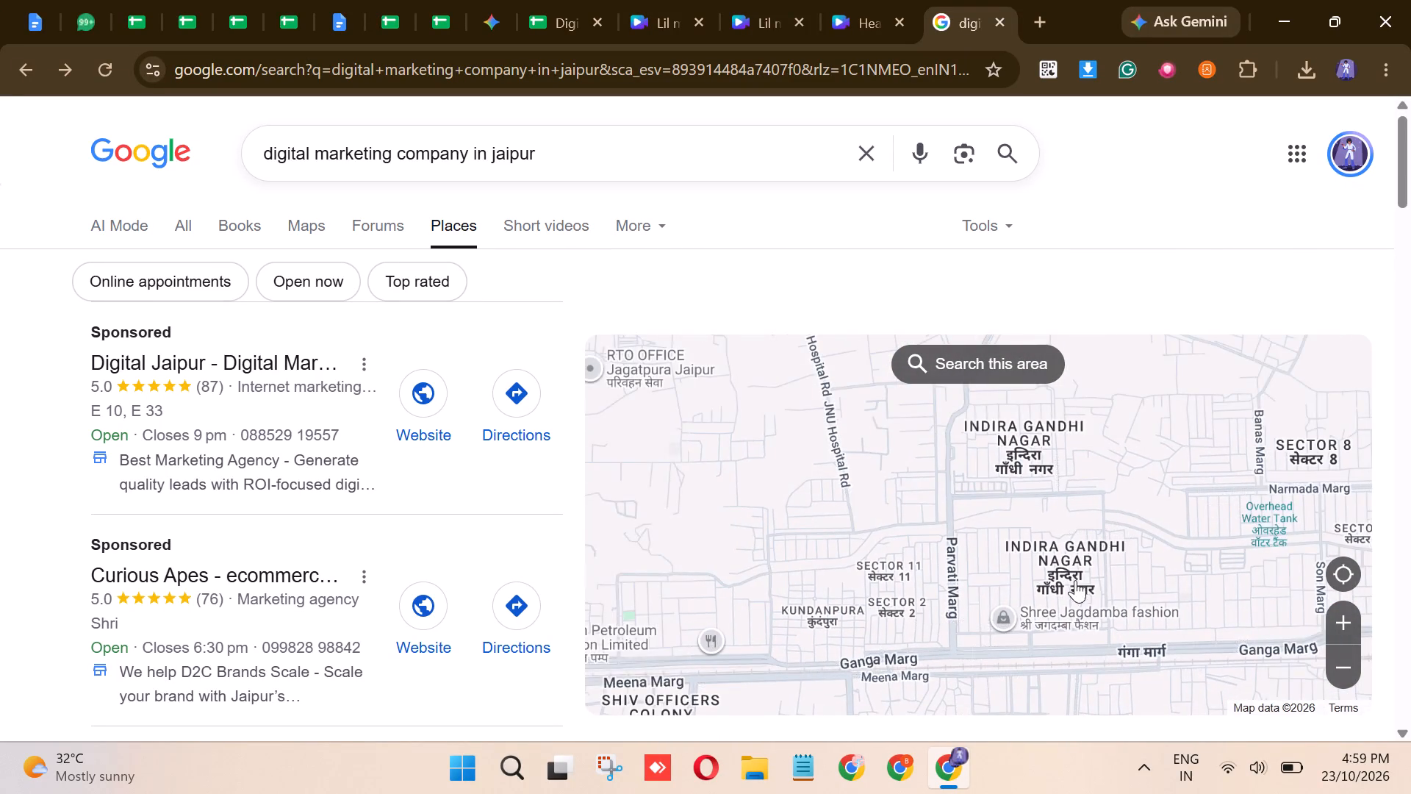
scroll(1074, 580, "down", 6)
left_click_drag(1035, 603, 1025, 590)
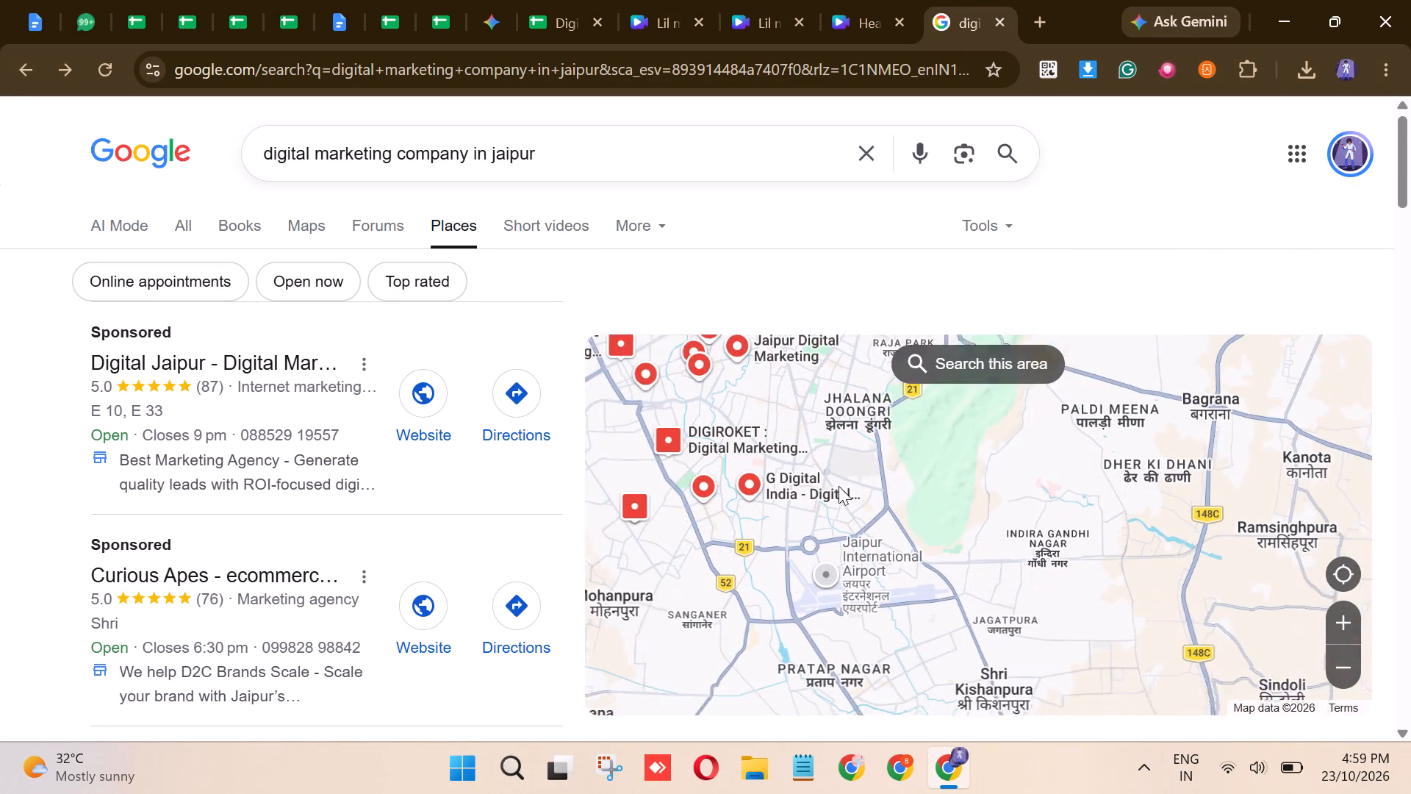
left_click_drag(803, 467, 1038, 568)
left_click_drag(975, 462, 1058, 603)
left_click_drag(963, 509, 998, 567)
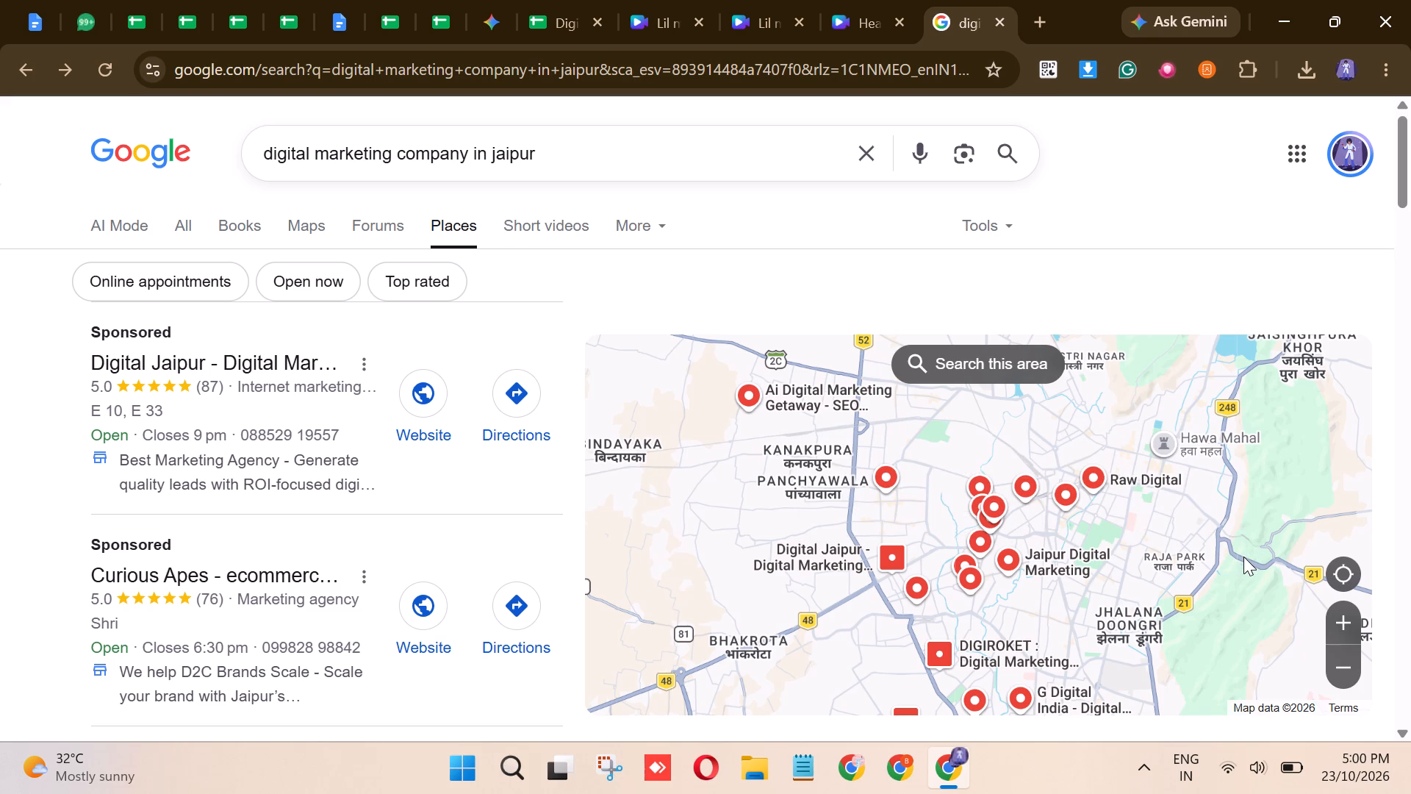
Examine the digital marketing companies marked on the map between Raja Park, New Sanganer Road and Ajmer Road.
scroll(1243, 557, "up", 2)
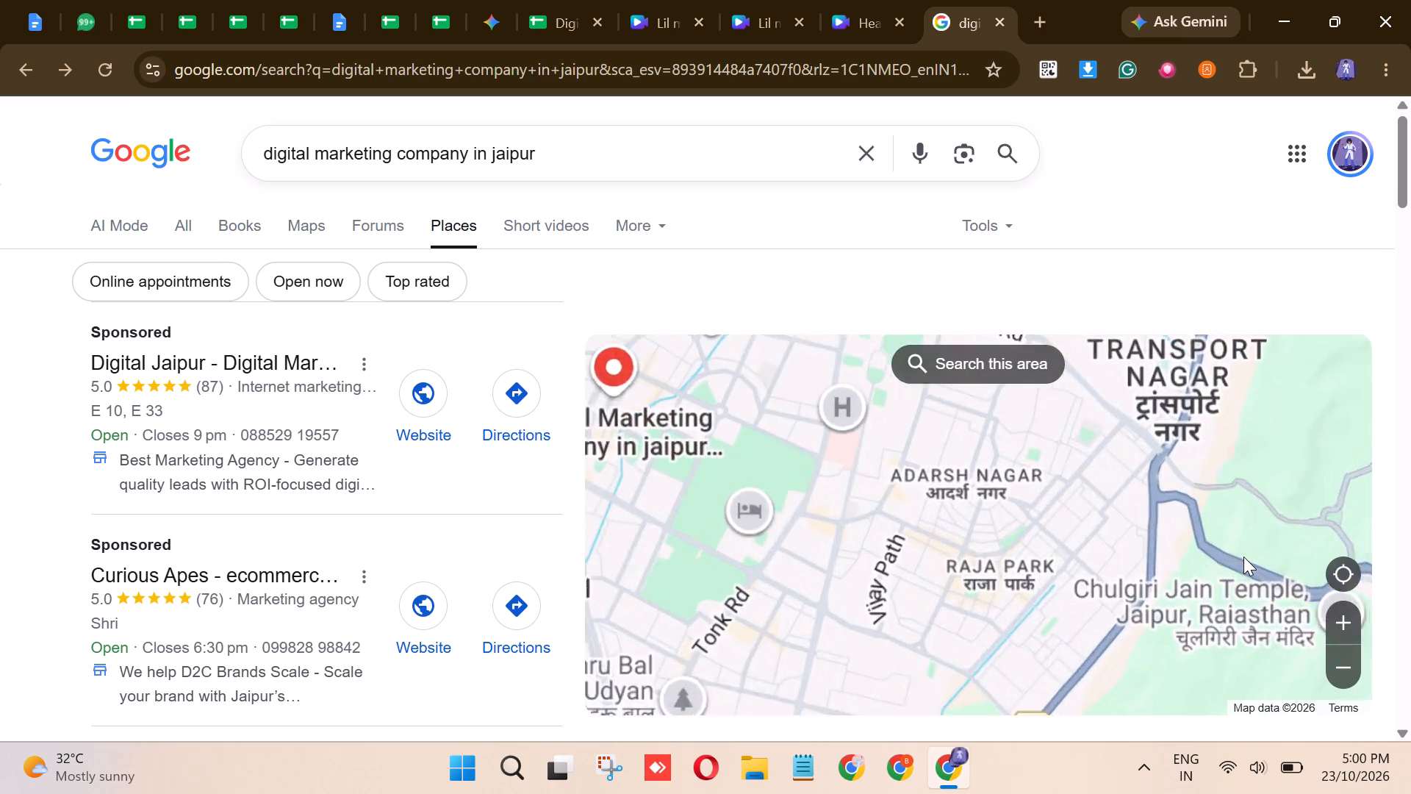
scroll(1243, 557, "up", 3)
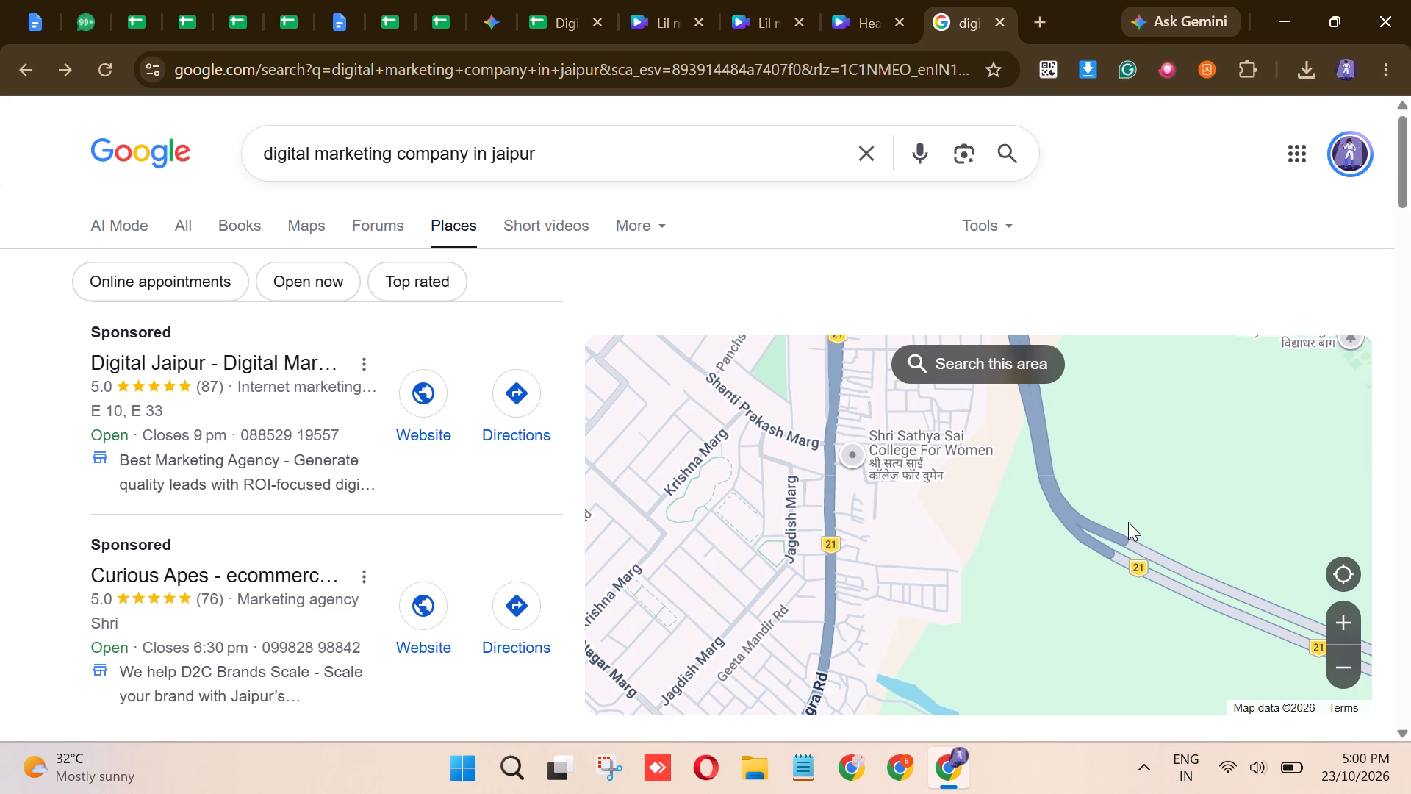
scroll(1128, 522, "down", 7)
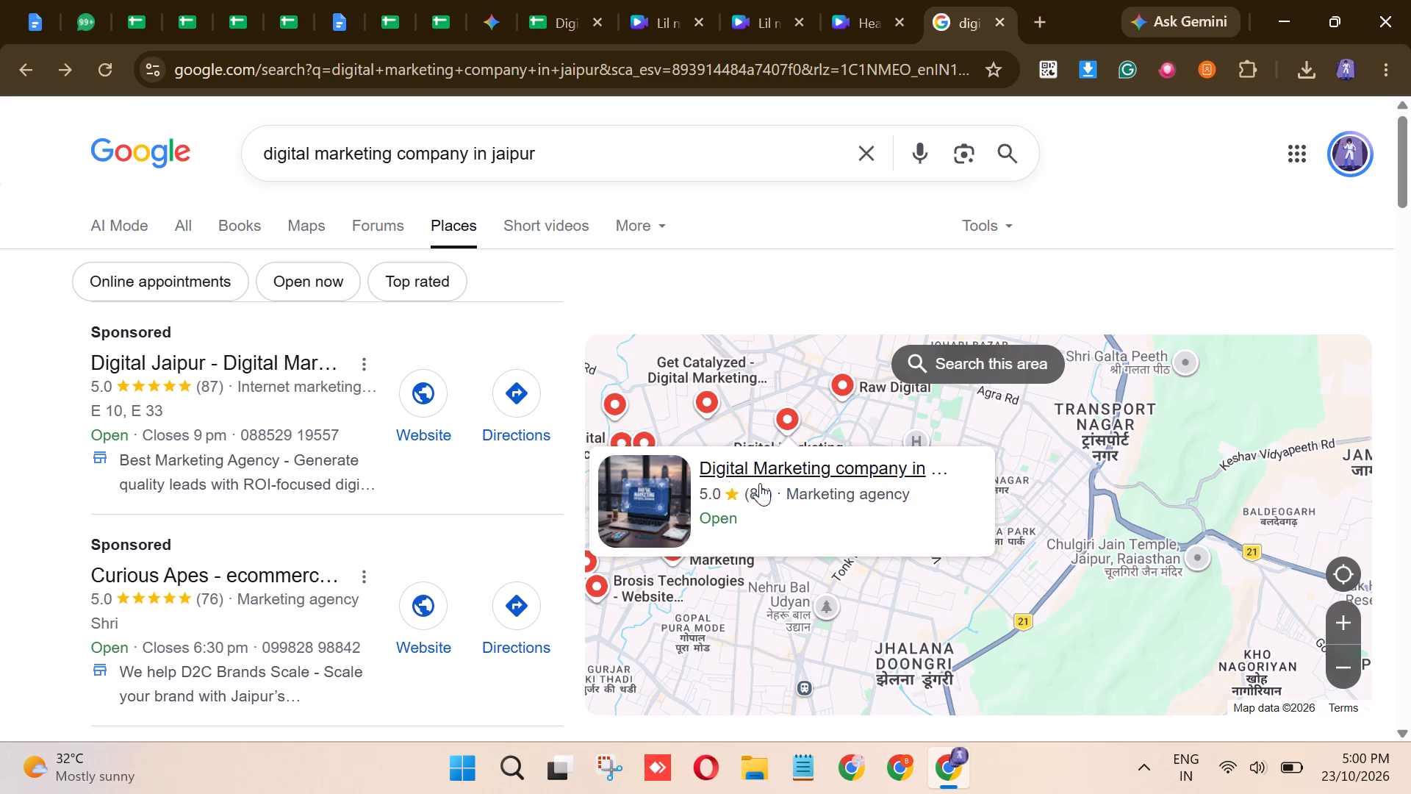
left_click_drag(727, 593, 1042, 522)
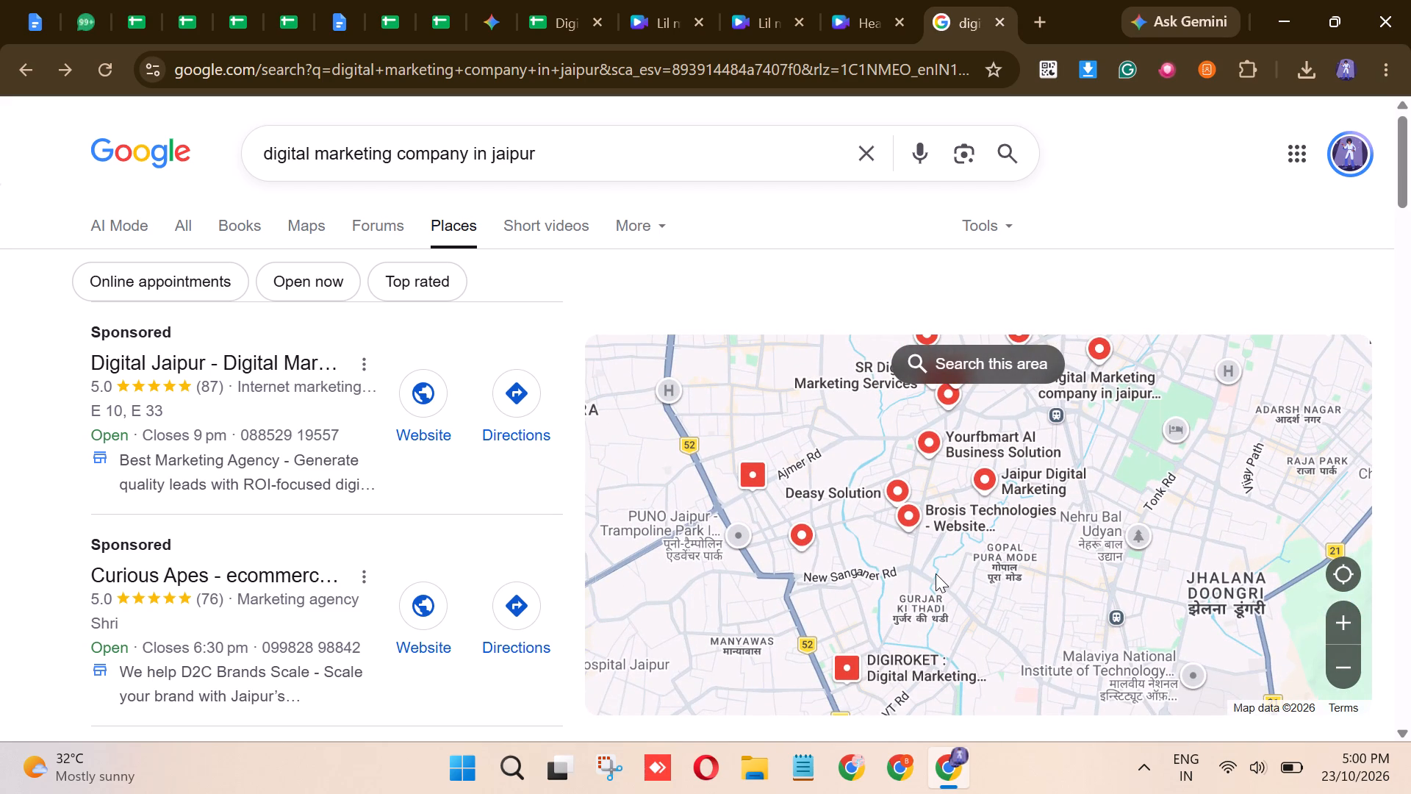
scroll(933, 565, "up", 1)
scroll(933, 565, "down", 1)
left_click_drag(971, 489, 980, 633)
left_click_drag(985, 576, 1002, 601)
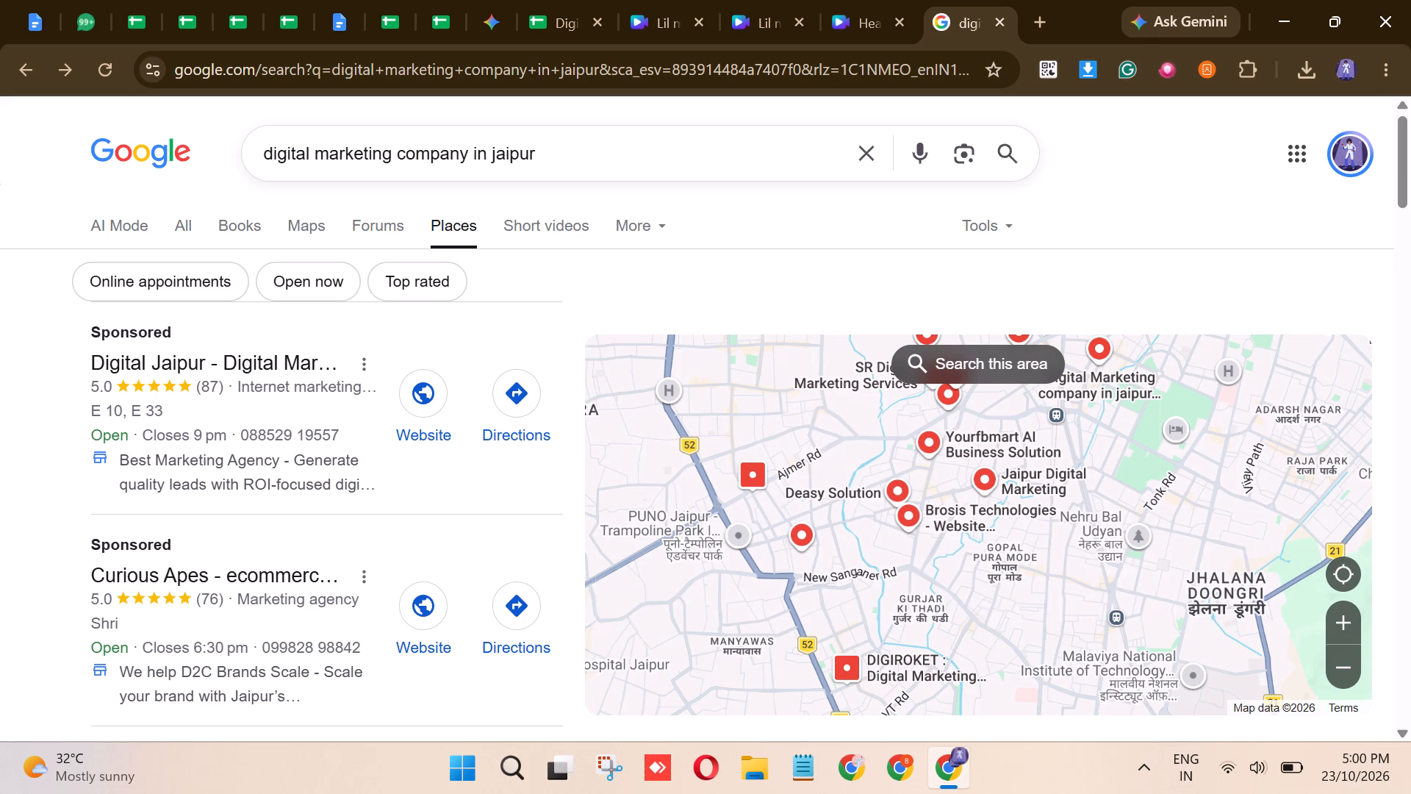
left_click_drag(1002, 601, 1028, 687)
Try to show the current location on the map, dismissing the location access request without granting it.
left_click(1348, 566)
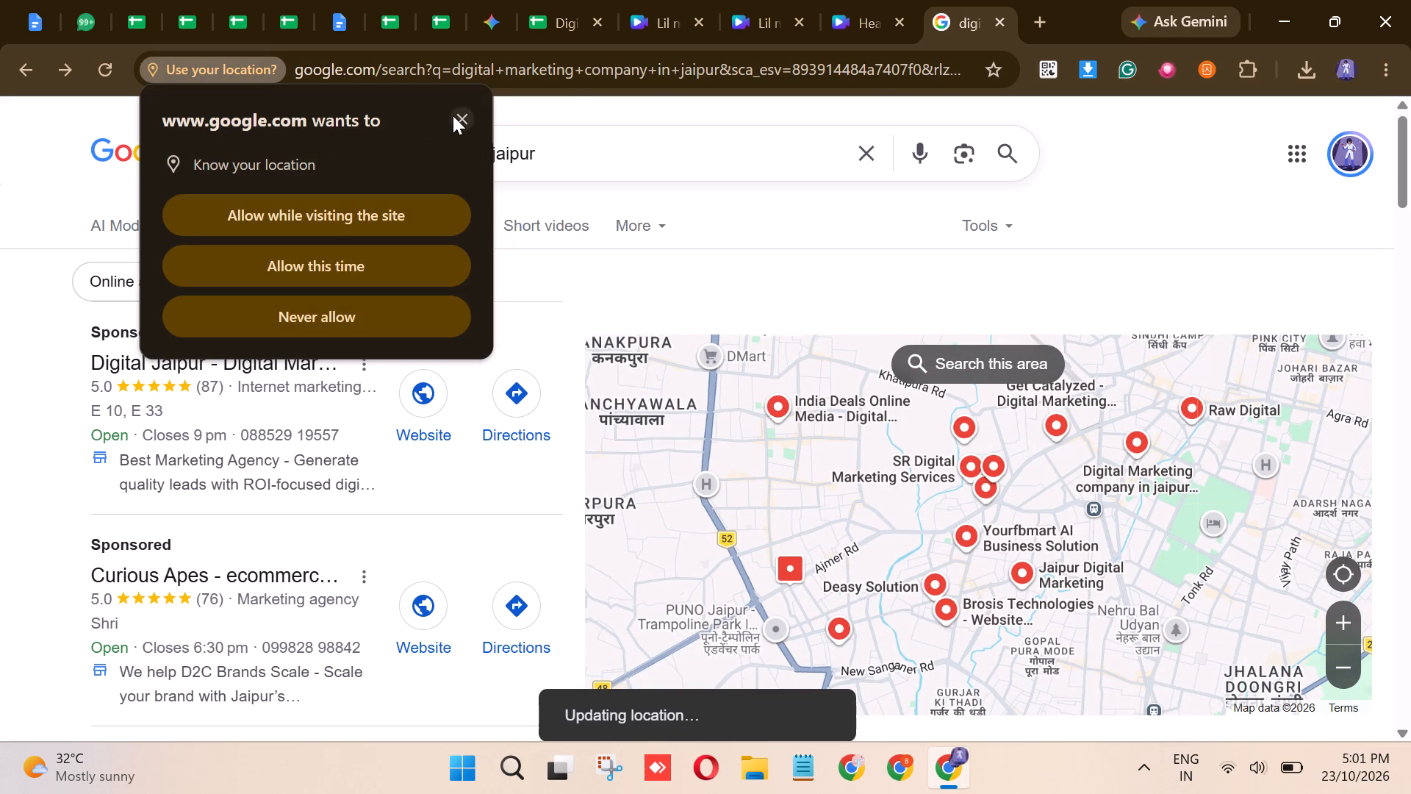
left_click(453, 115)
Examine the digital marketing companies marked on the map around Ramnagar Extension and Civil Lines.
scroll(1003, 529, "up", 2)
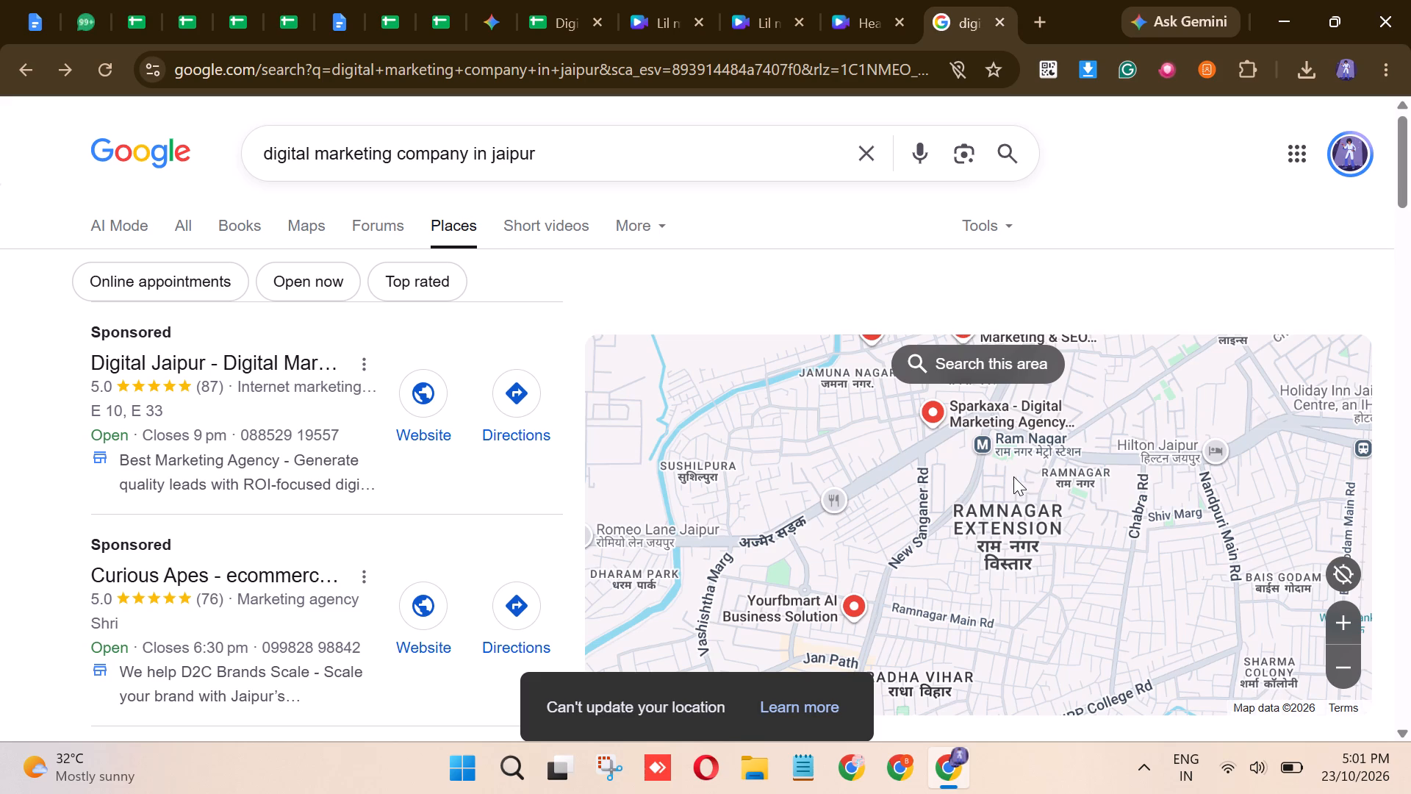
left_click_drag(1019, 471, 866, 717)
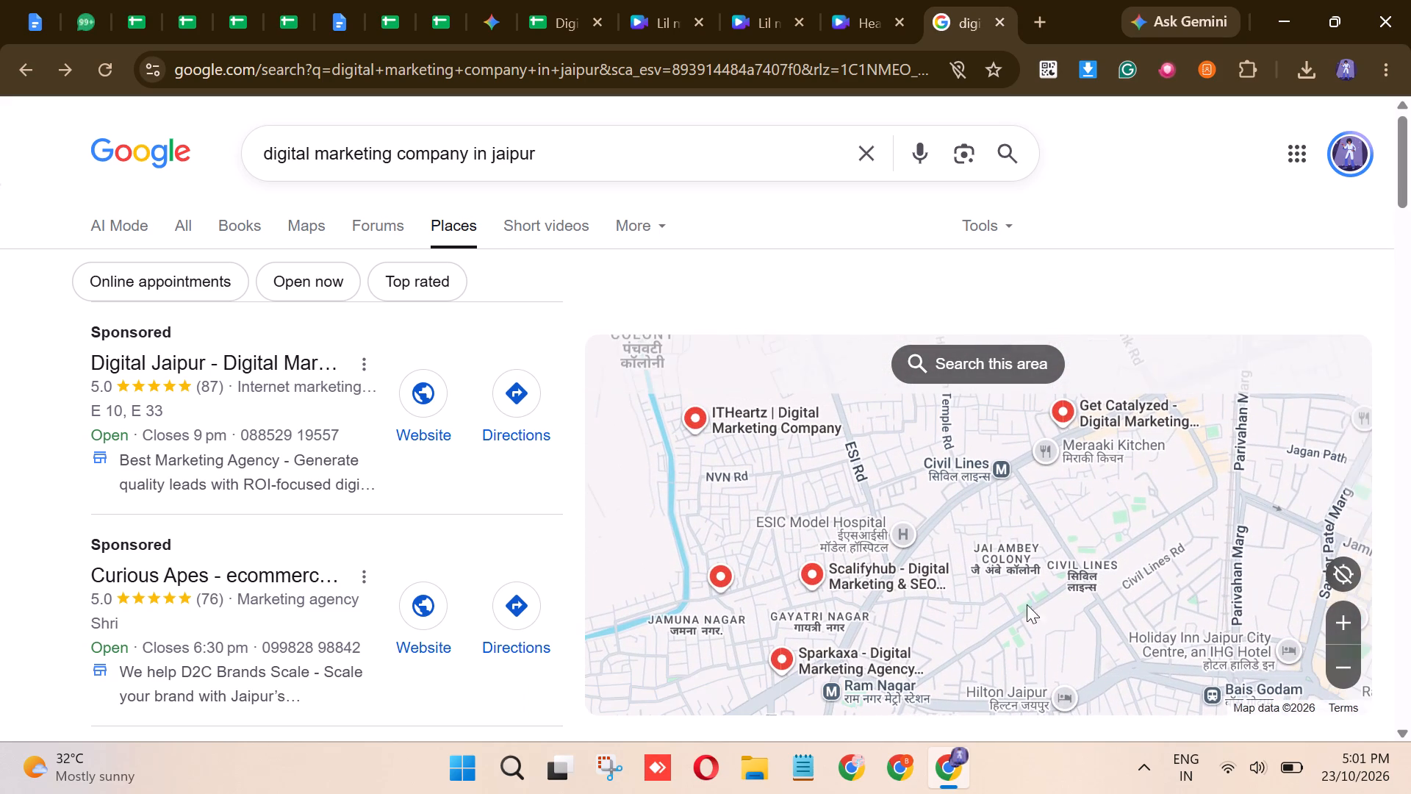
left_click_drag(1122, 521, 1146, 567)
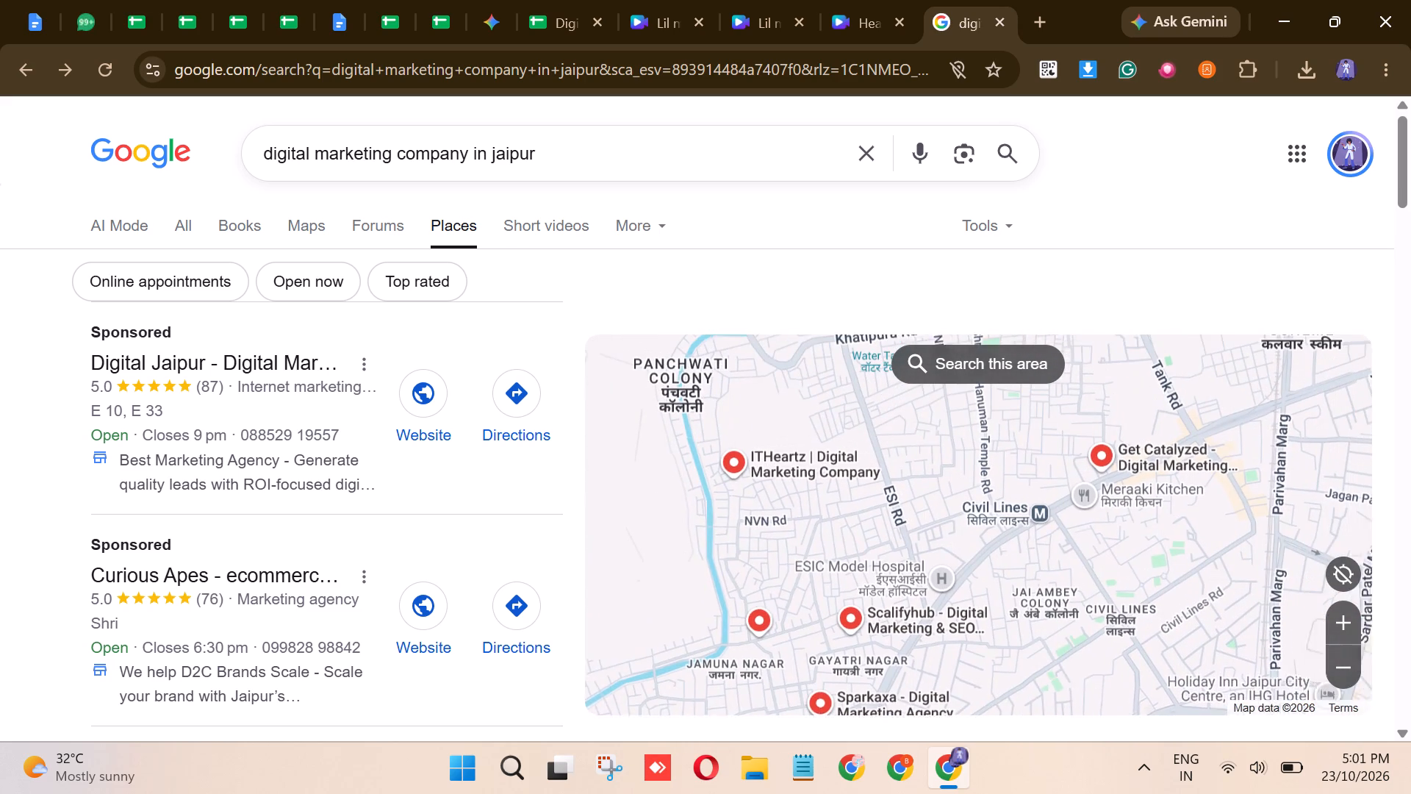
left_click_drag(1146, 567, 1143, 568)
scroll(1101, 535, "up", 1)
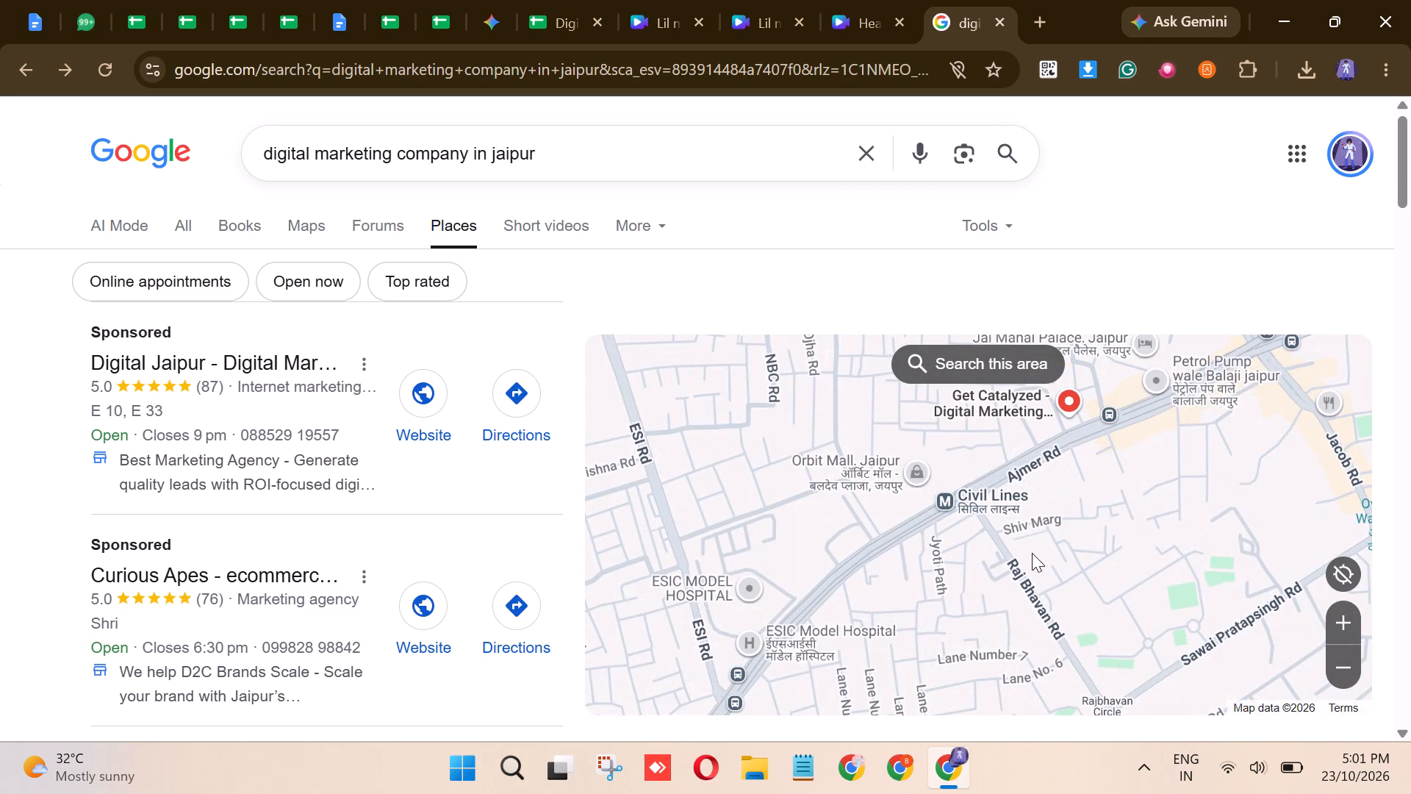
left_click_drag(1038, 567, 1137, 446)
scroll(964, 544, "up", 1)
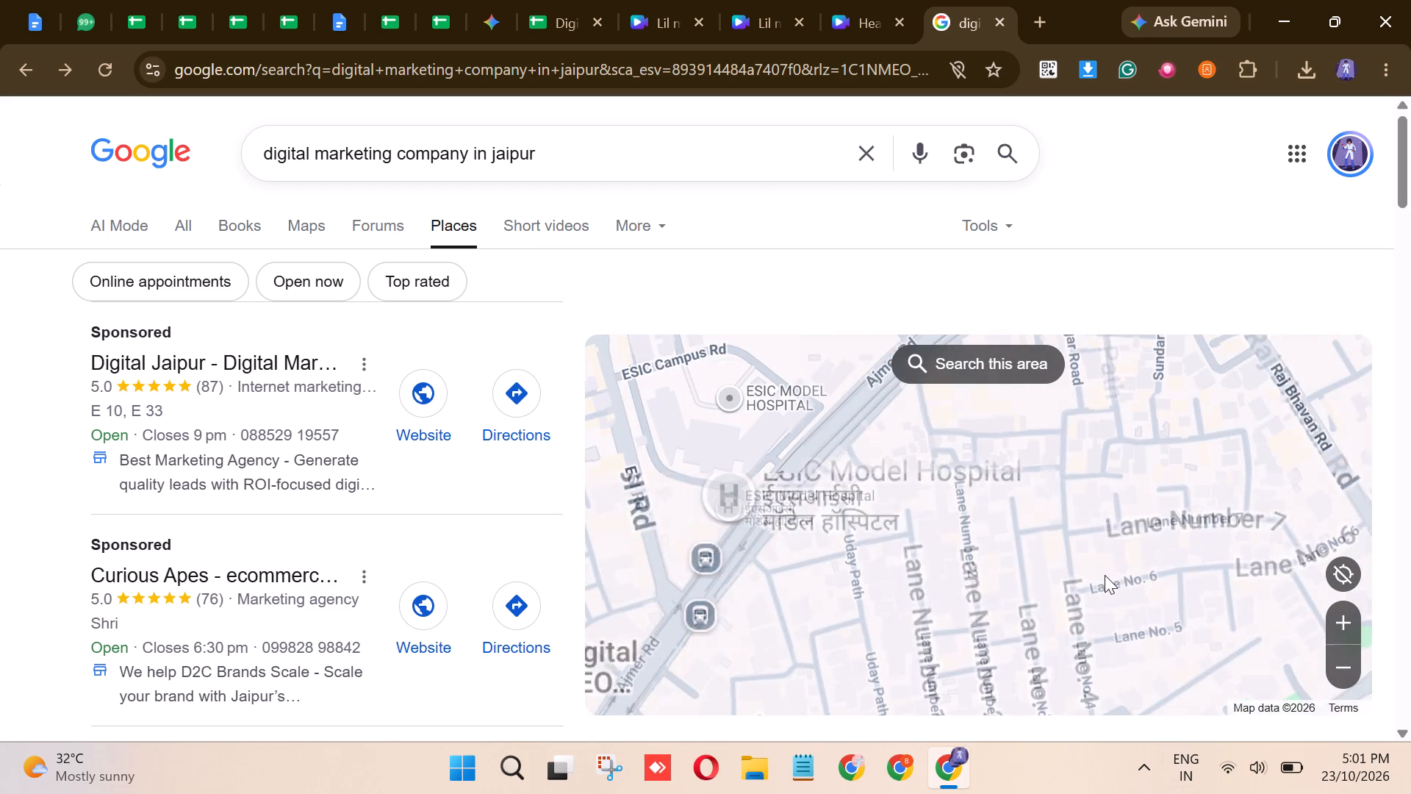
left_click_drag(1115, 576, 1061, 519)
scroll(1061, 517, "up", 2)
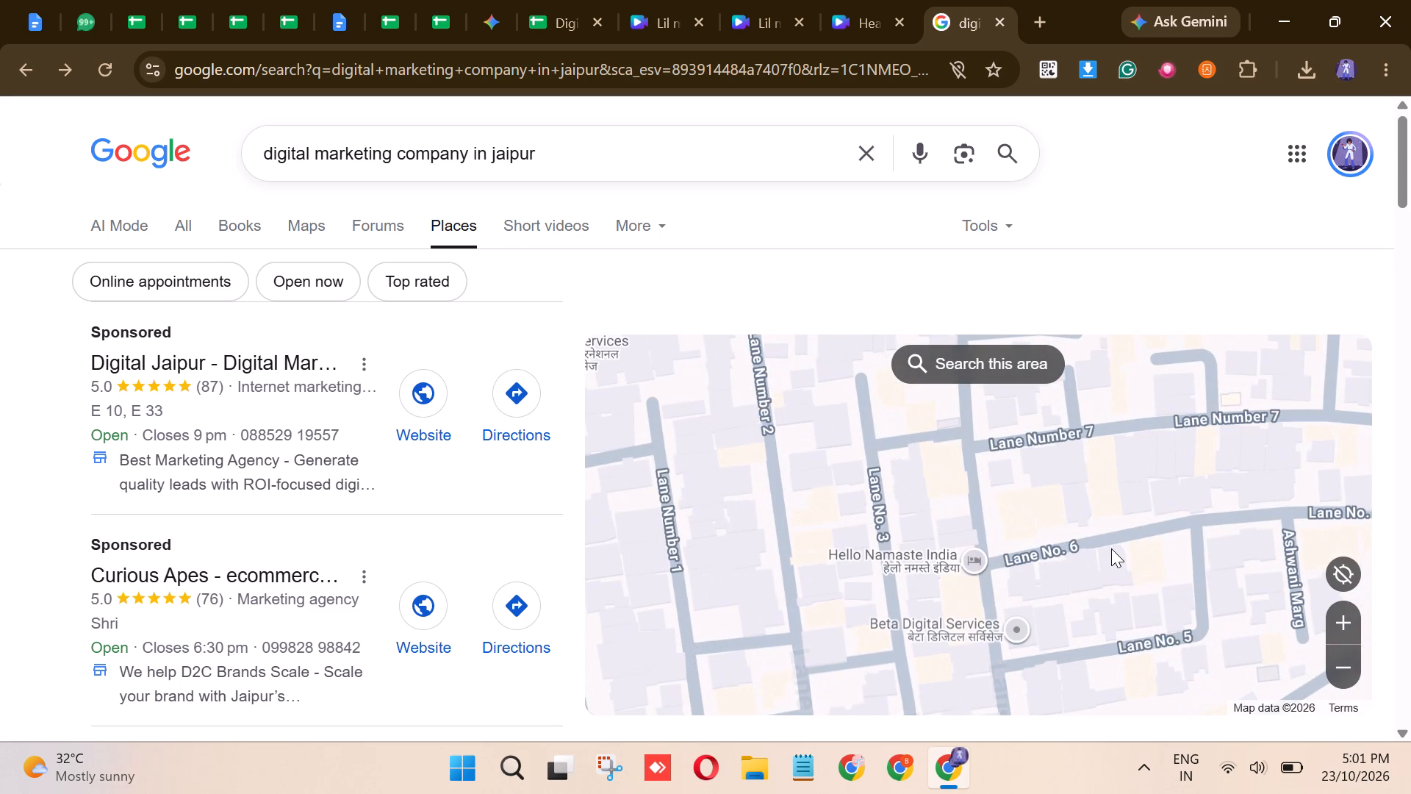
left_click_drag(1111, 548, 1043, 453)
scroll(927, 500, "down", 4)
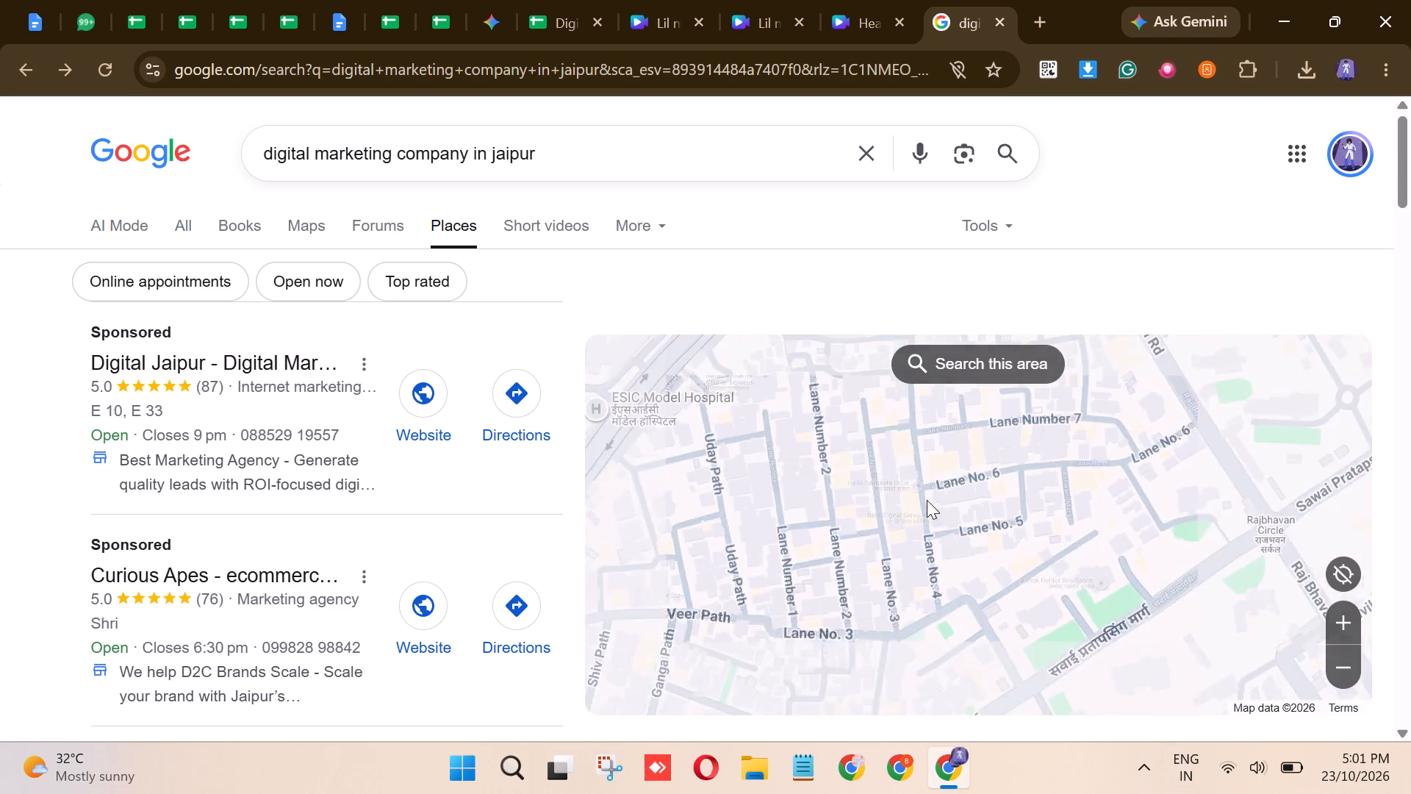
scroll(927, 500, "down", 3)
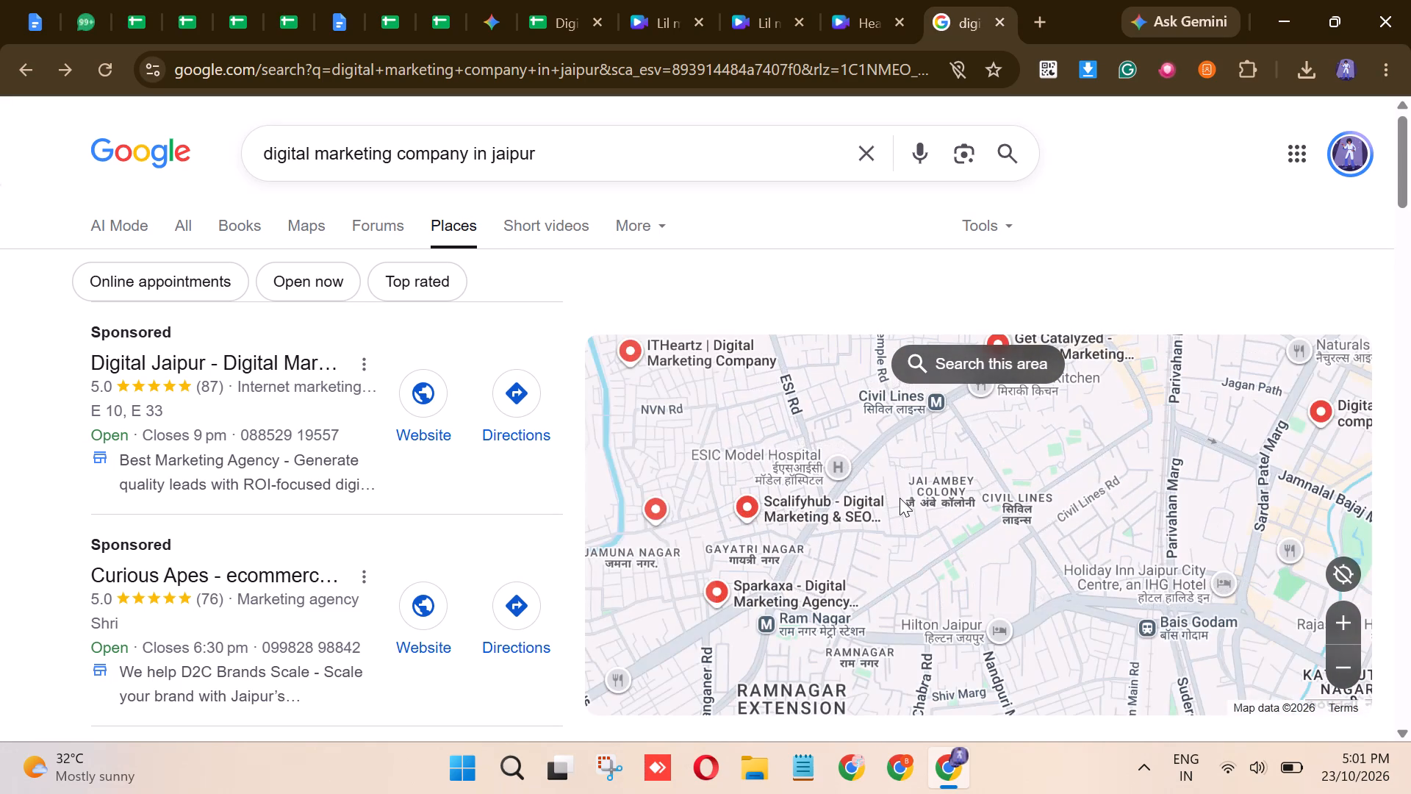
scroll(900, 498, "down", 3)
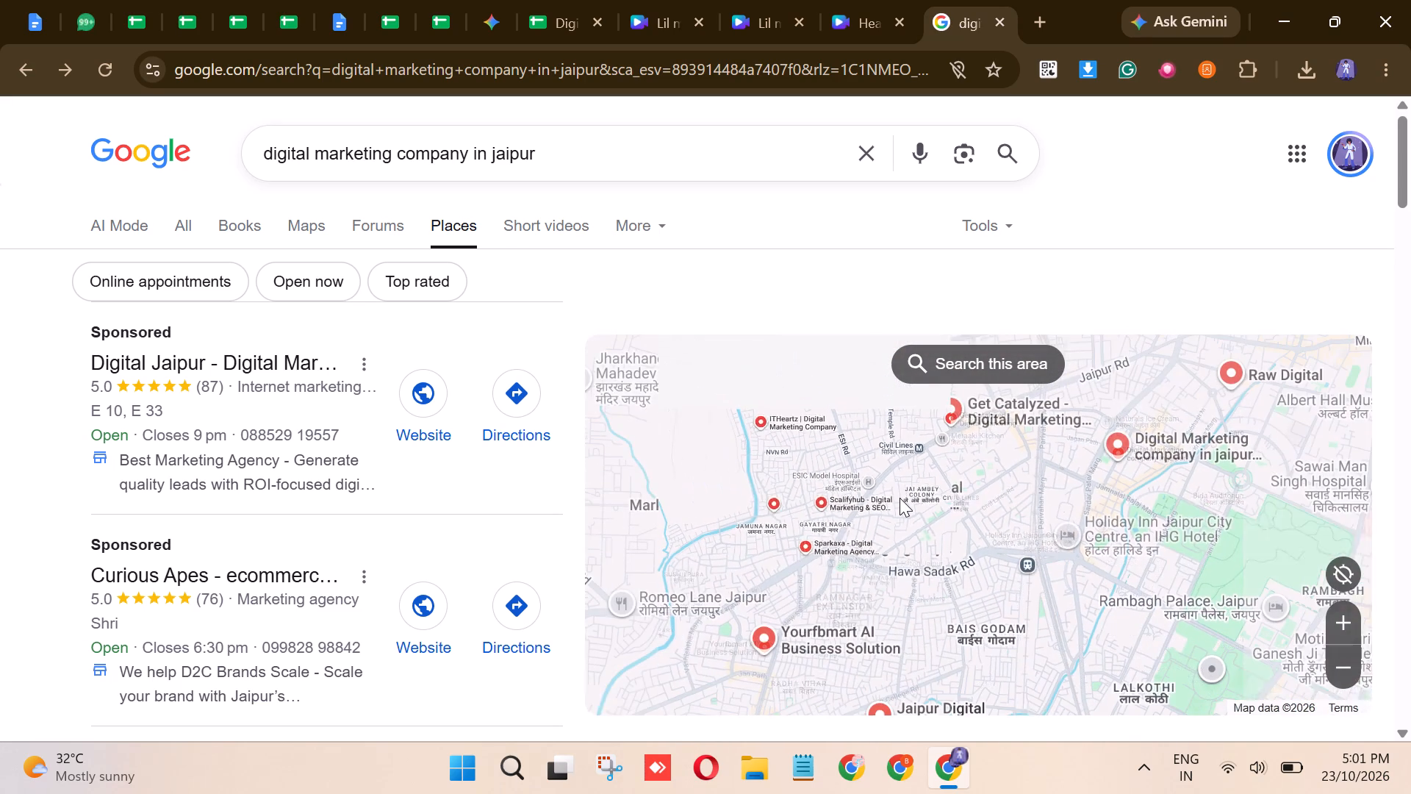
scroll(900, 498, "down", 1)
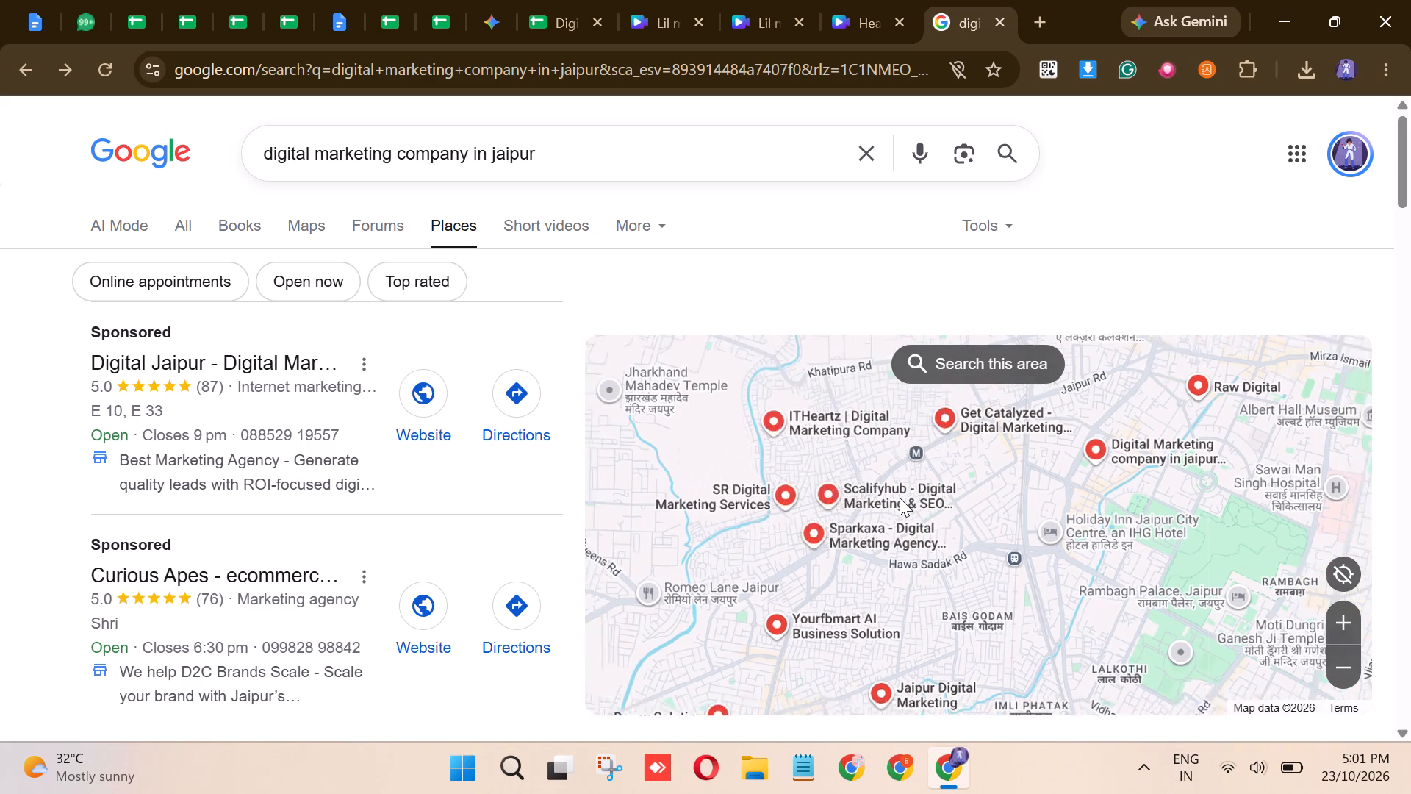
scroll(900, 498, "down", 1)
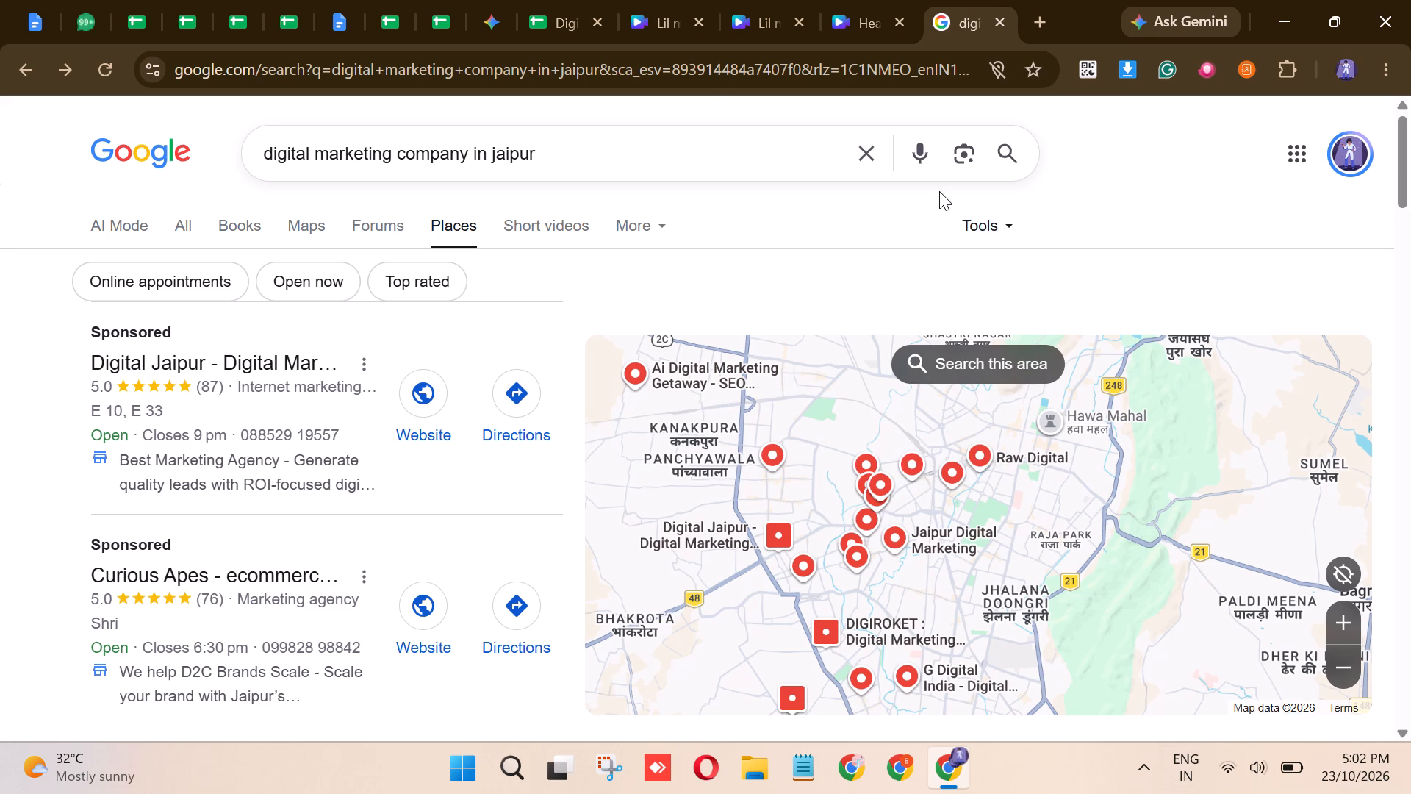
Check the companies already entered in the Digital Marketing Companies Jaipur spreadsheet.
left_click(560, 32)
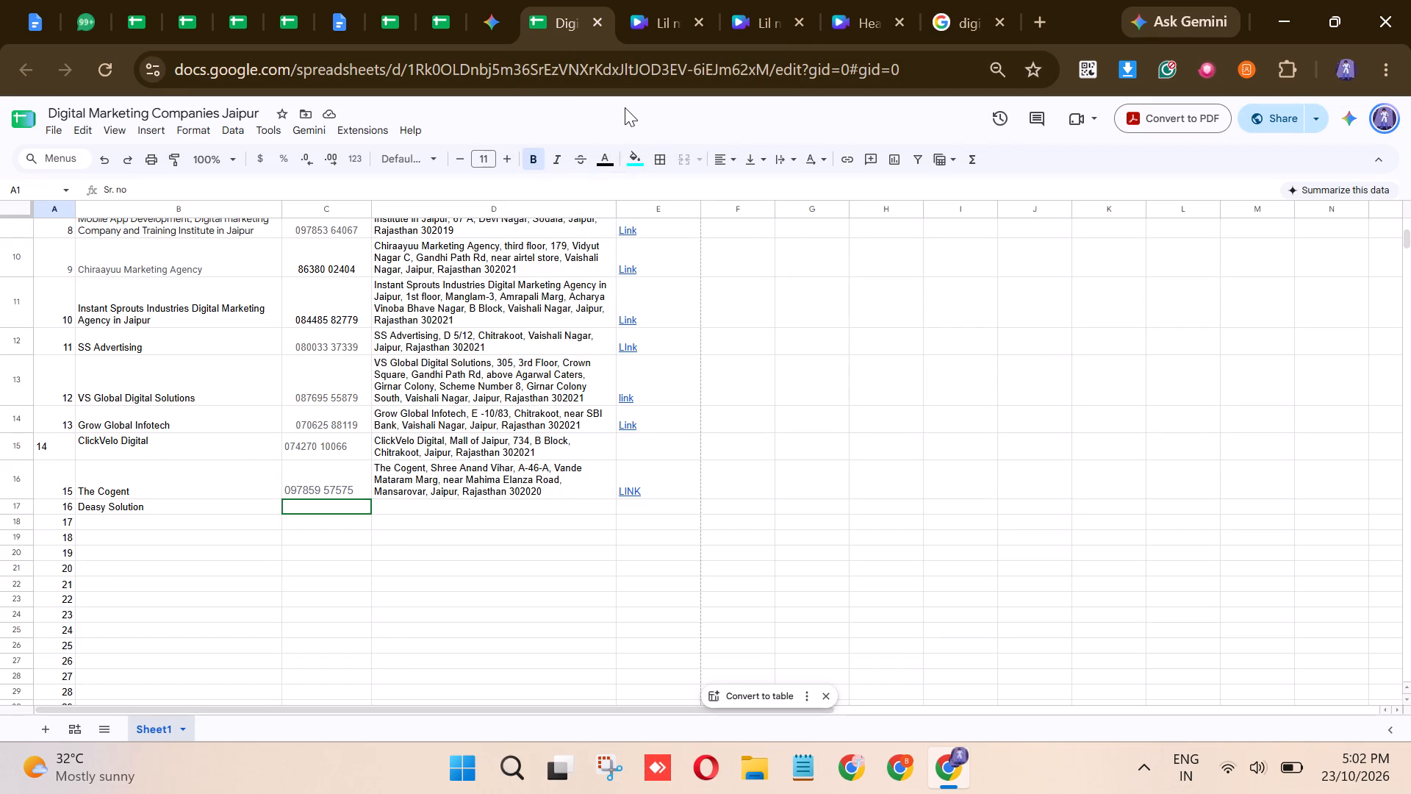
Return to the Google Places results and look through the company listings, from the sponsored ones down to Deasy Solution and back to The Cogent.
left_click(968, 17)
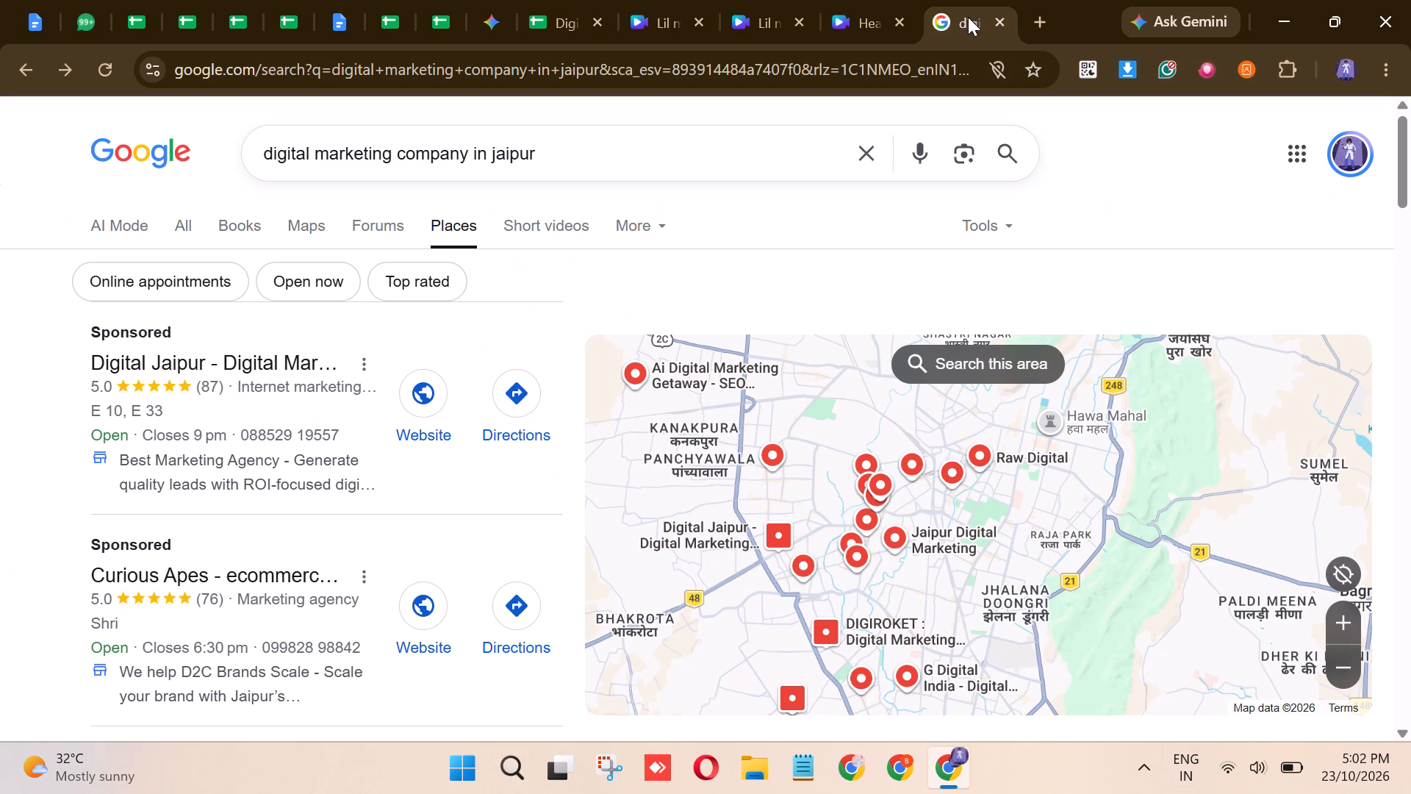
scroll(389, 501, "up", 3)
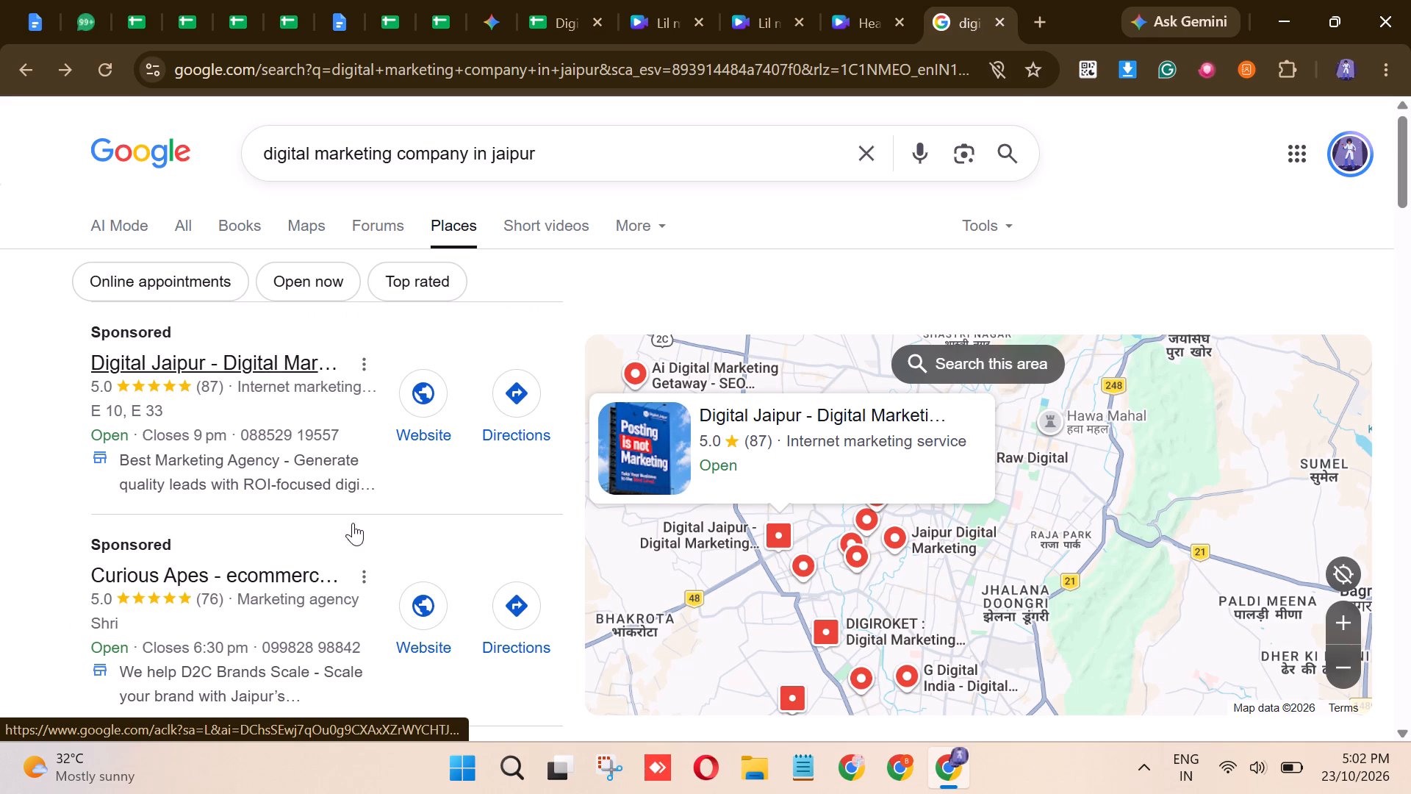
scroll(352, 523, "up", 1)
scroll(340, 526, "down", 4)
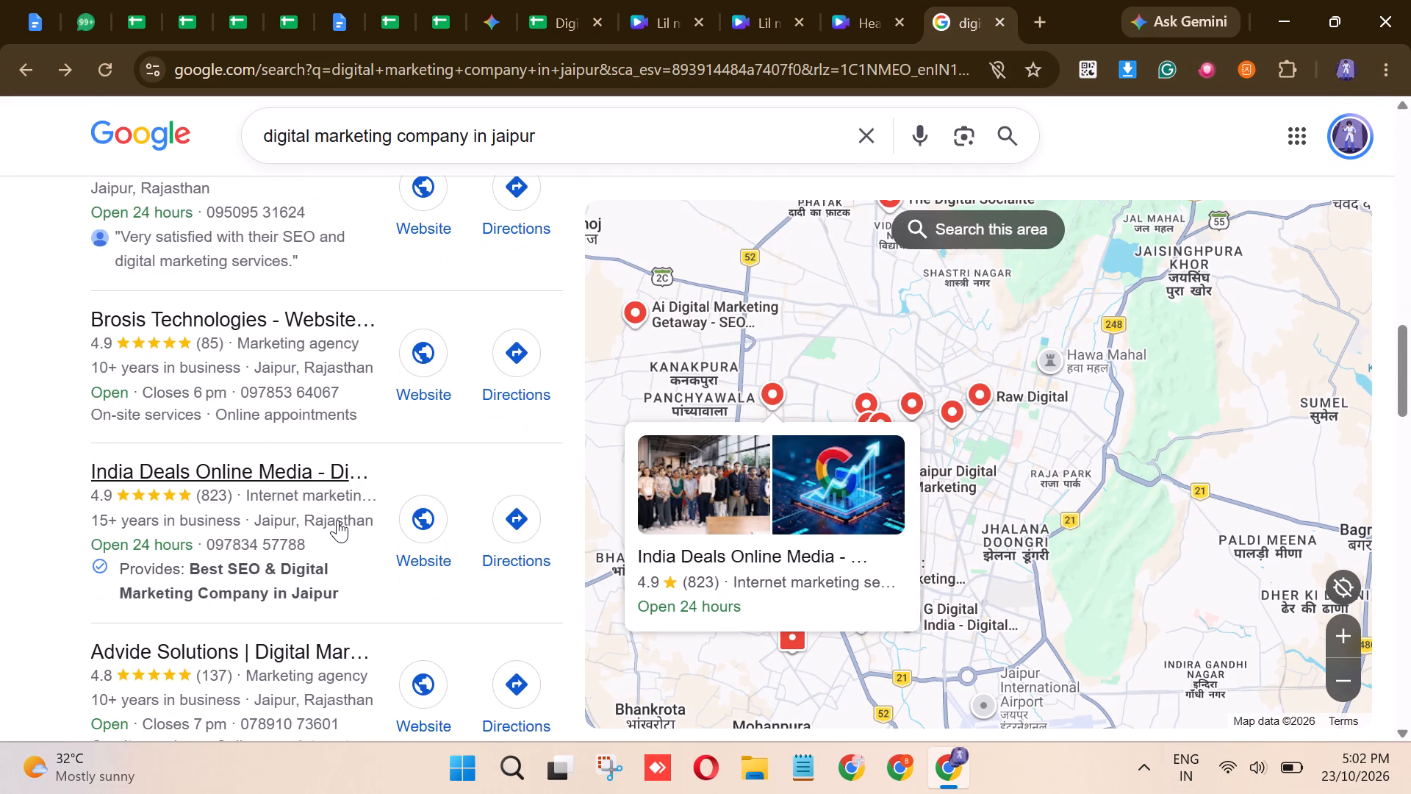
scroll(337, 520, "down", 2)
scroll(339, 518, "up", 1)
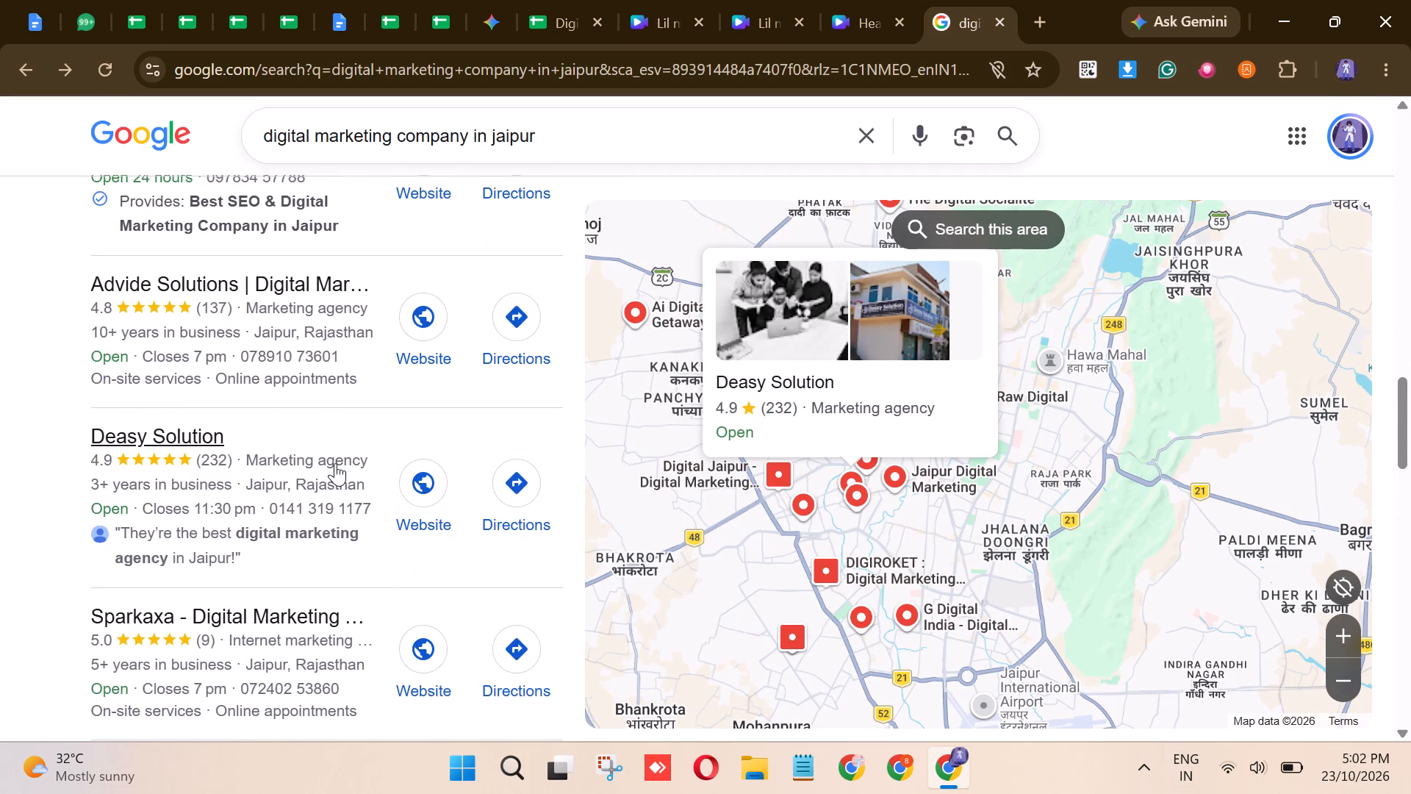
scroll(354, 443, "up", 4)
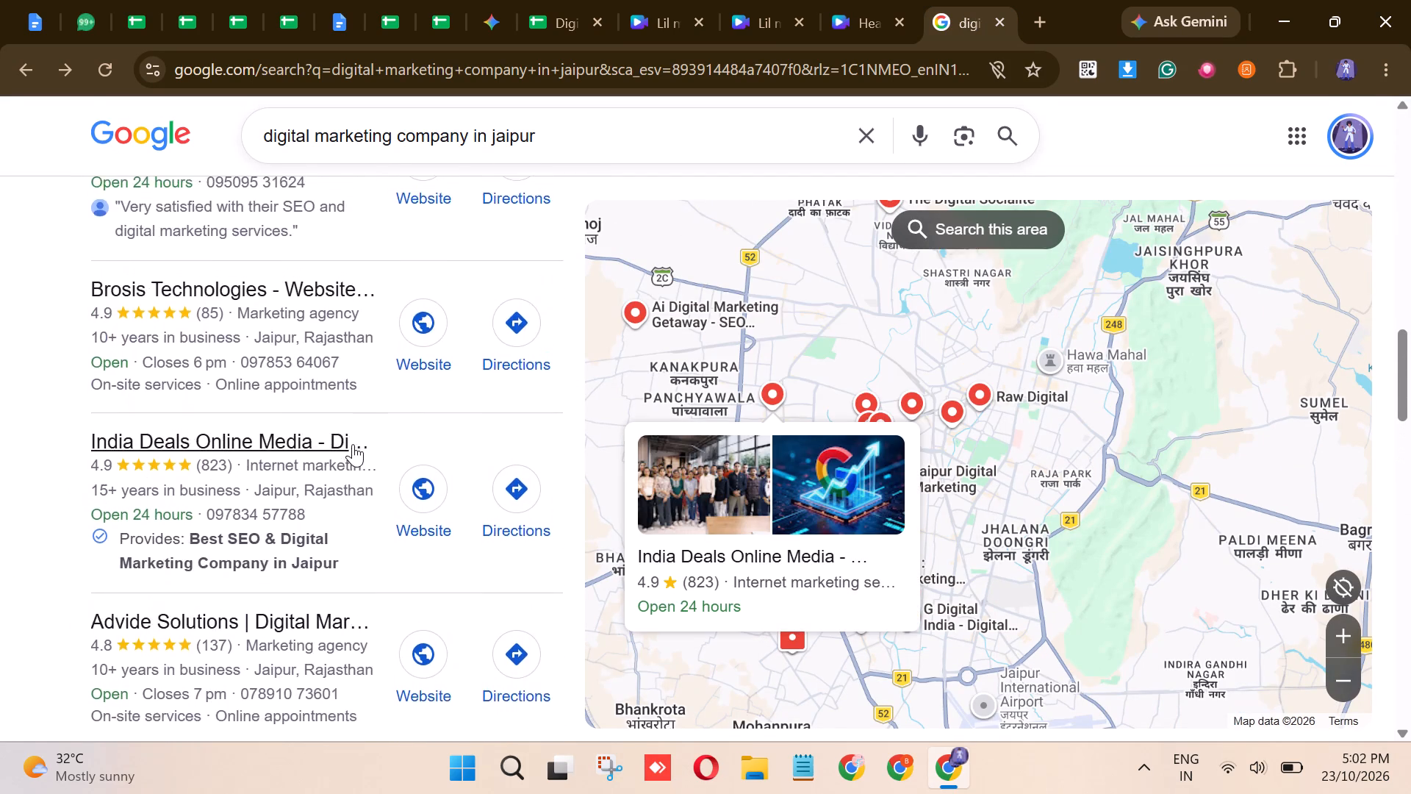
scroll(353, 444, "up", 8)
scroll(353, 444, "down", 1)
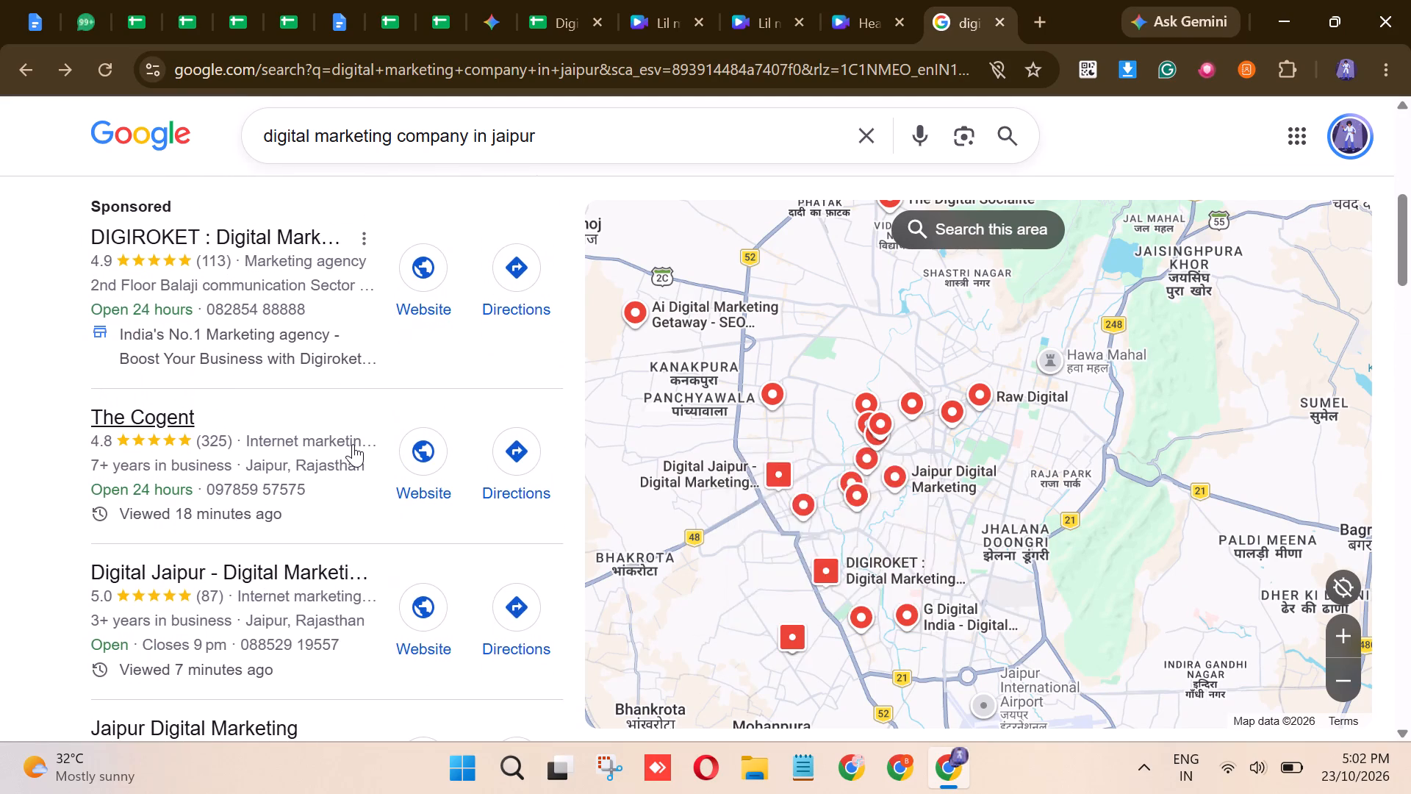
scroll(353, 444, "down", 1)
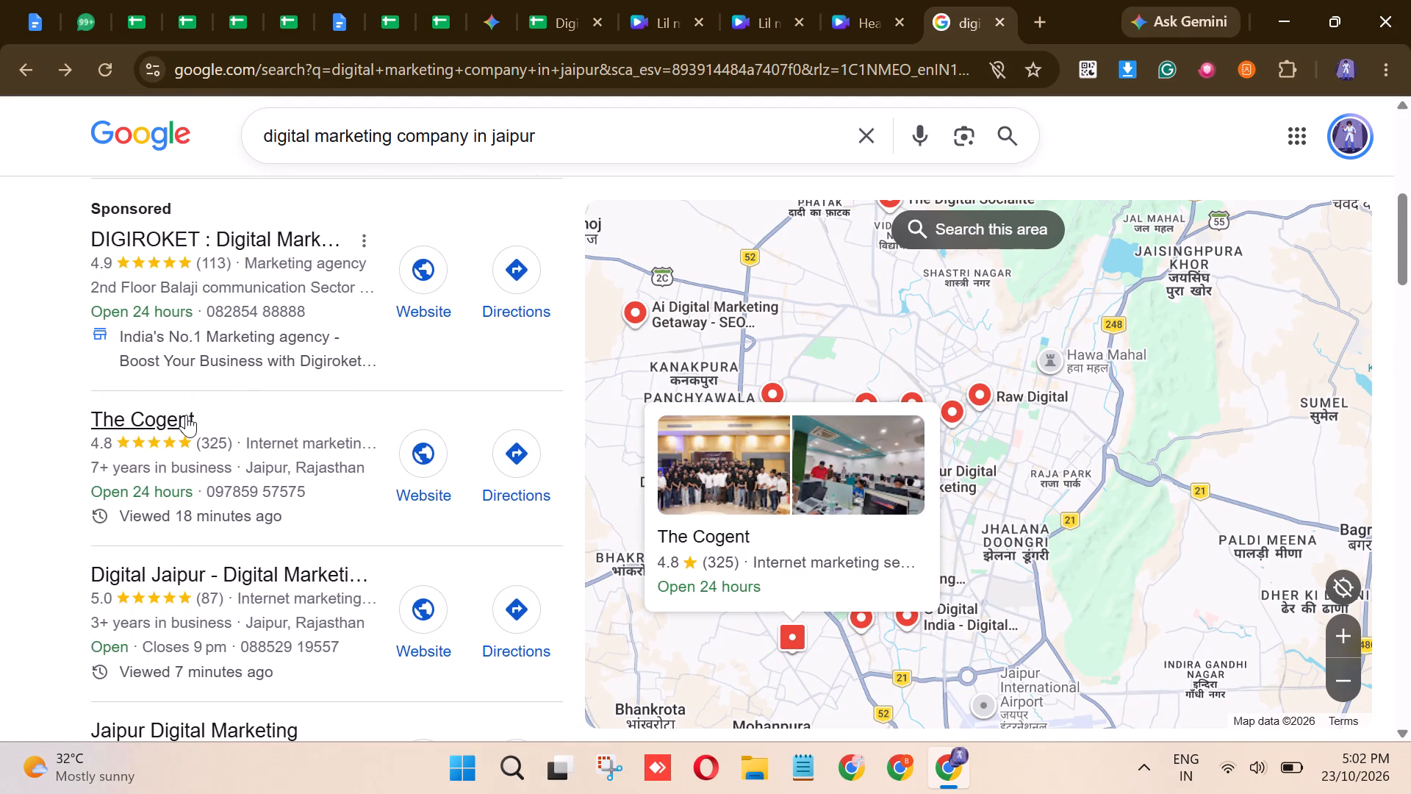
Open The Cogent's business profile, look through its photos to the end of the gallery, and close the profile.
left_click(186, 415)
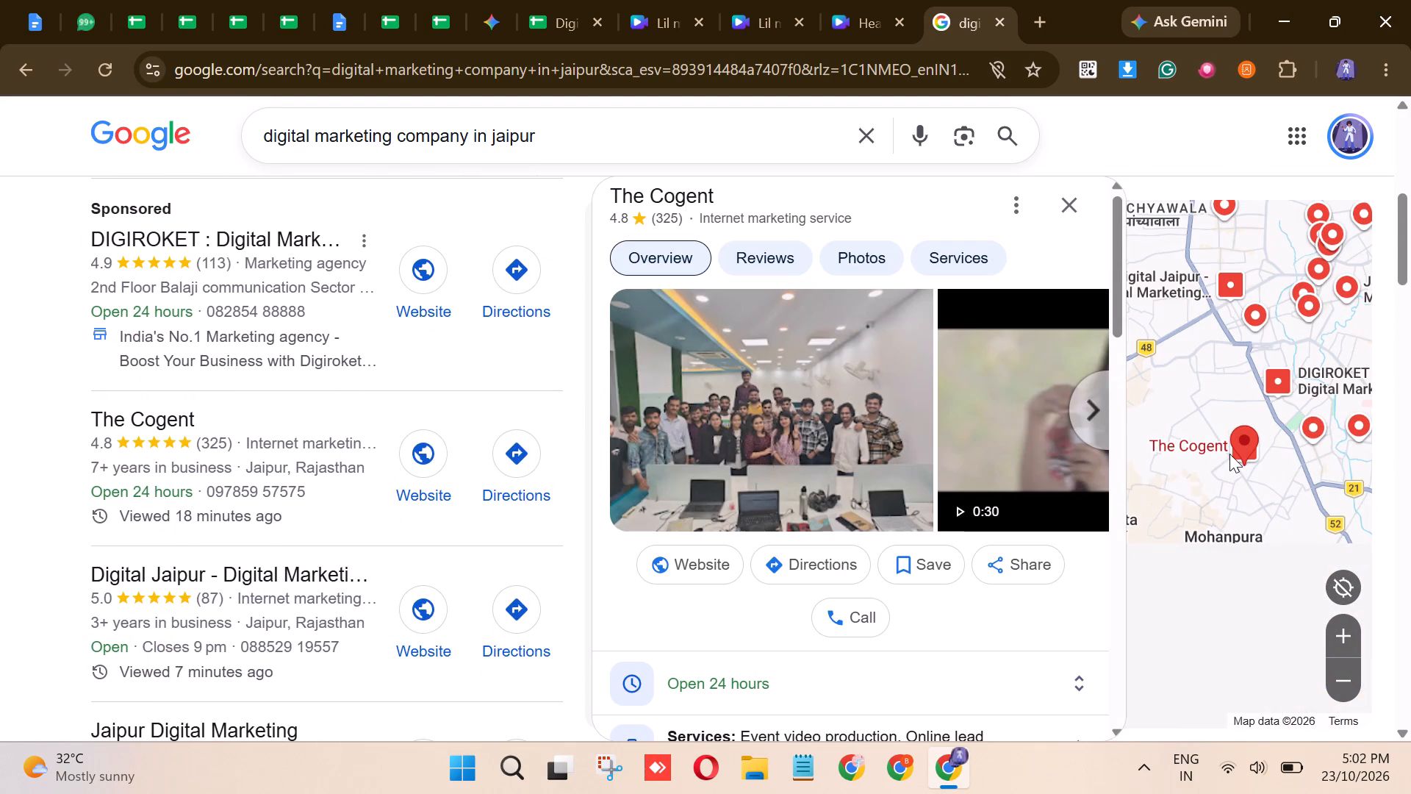
scroll(1229, 454, "up", 3)
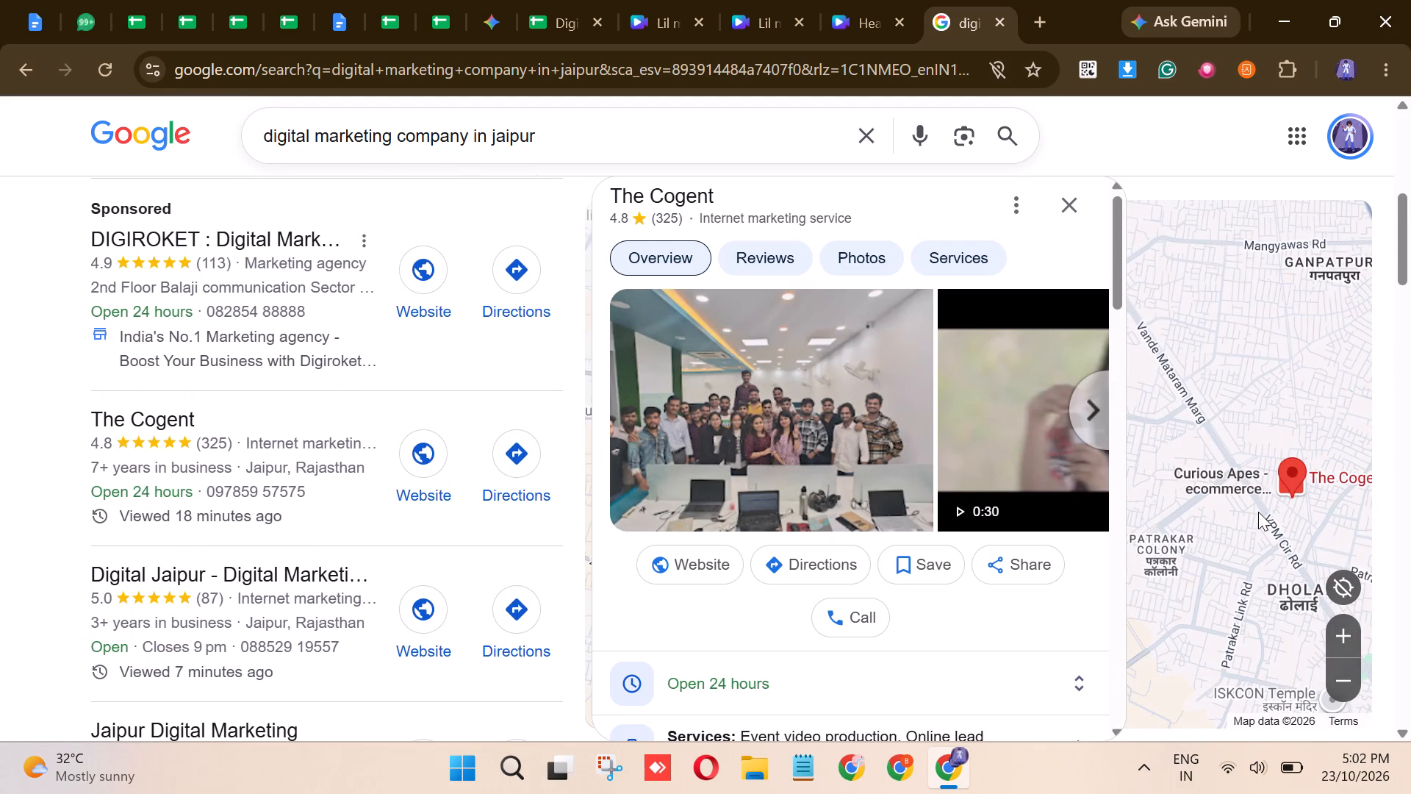
left_click(1094, 421)
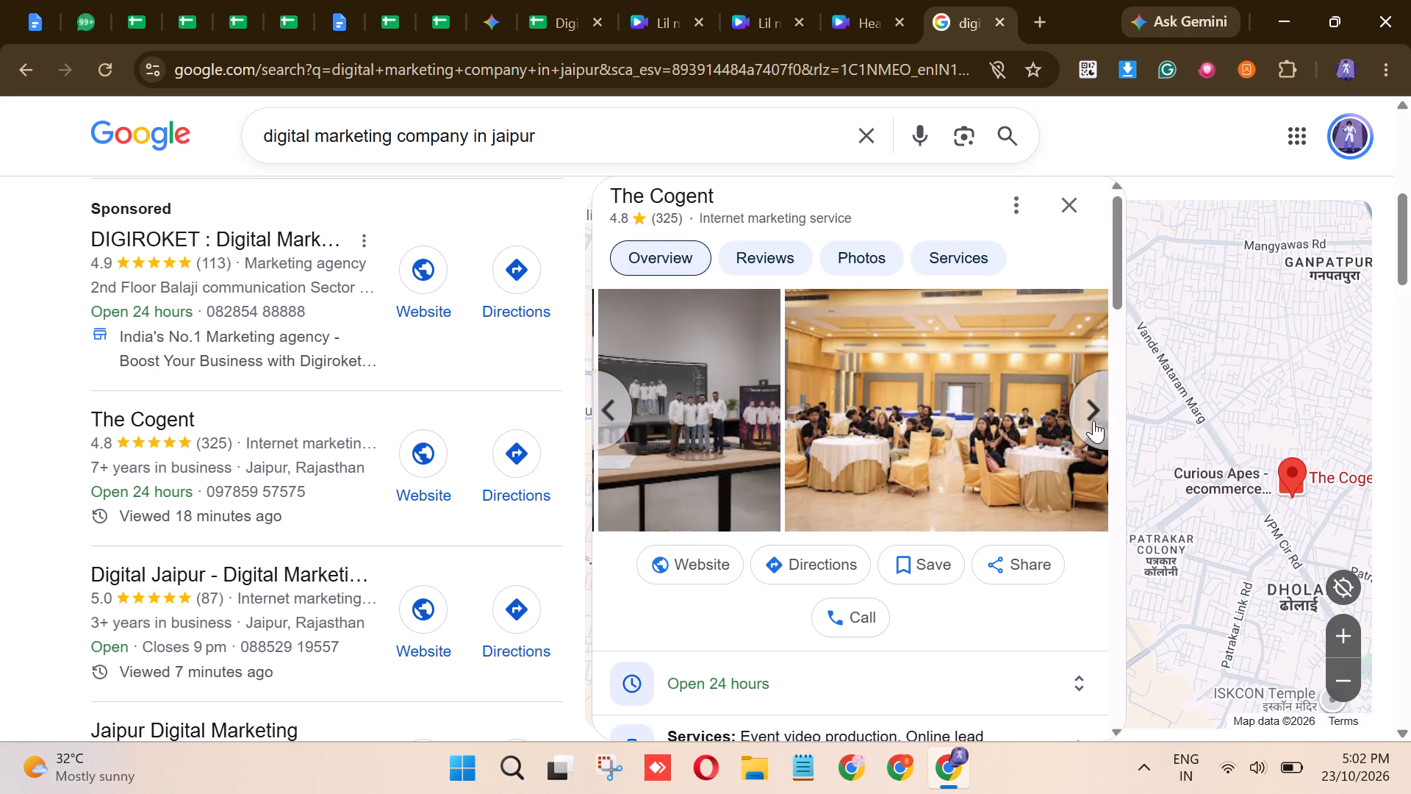
left_click(1094, 421)
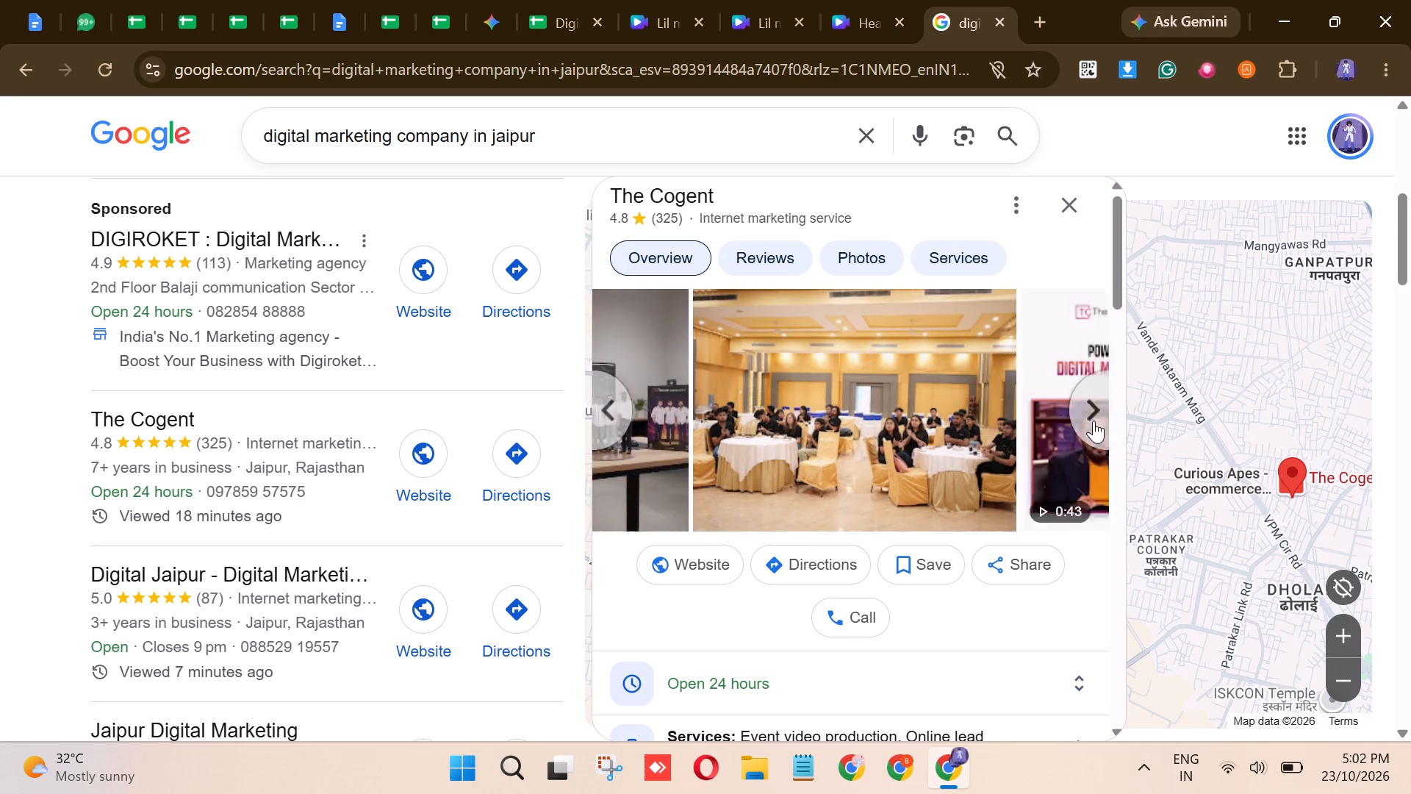
left_click(1094, 421)
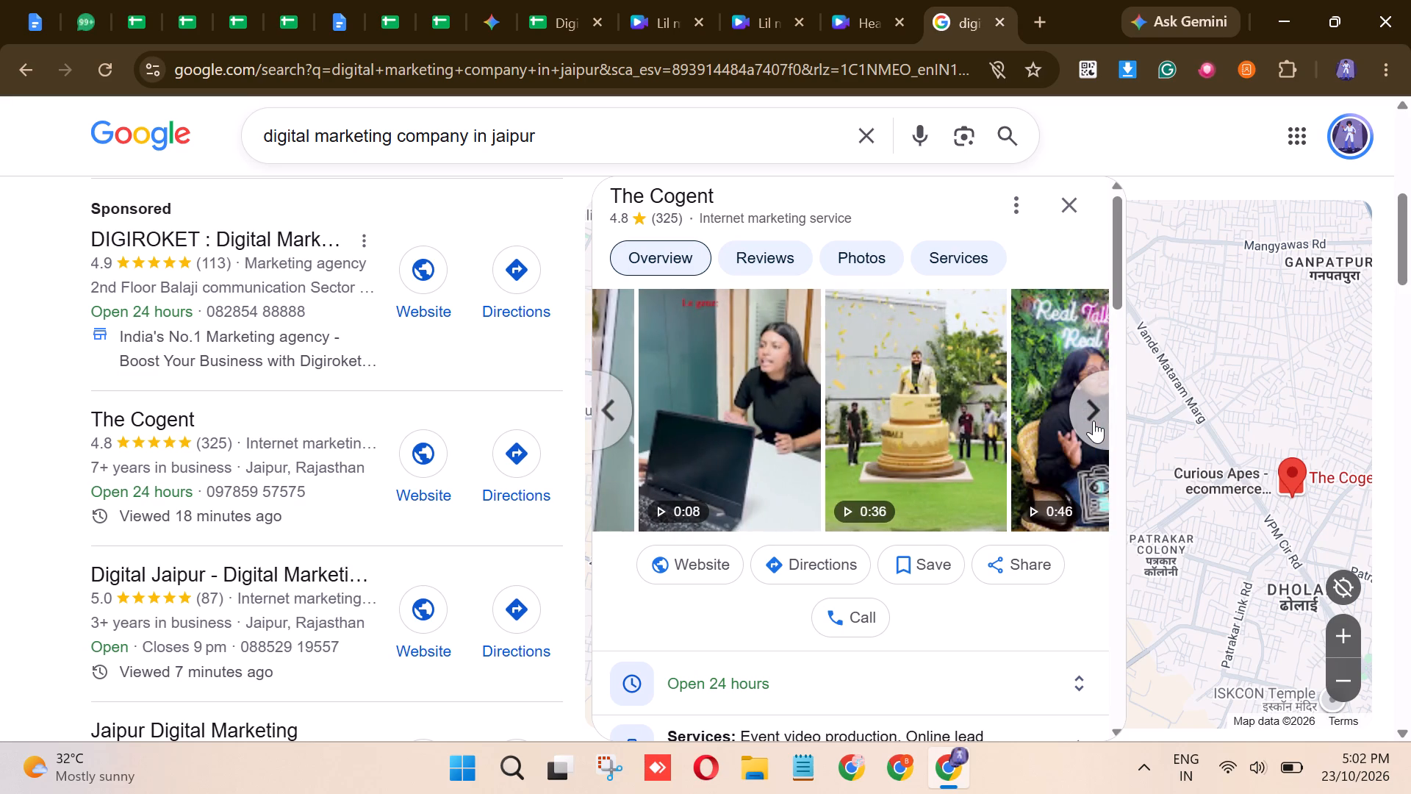
left_click(1094, 421)
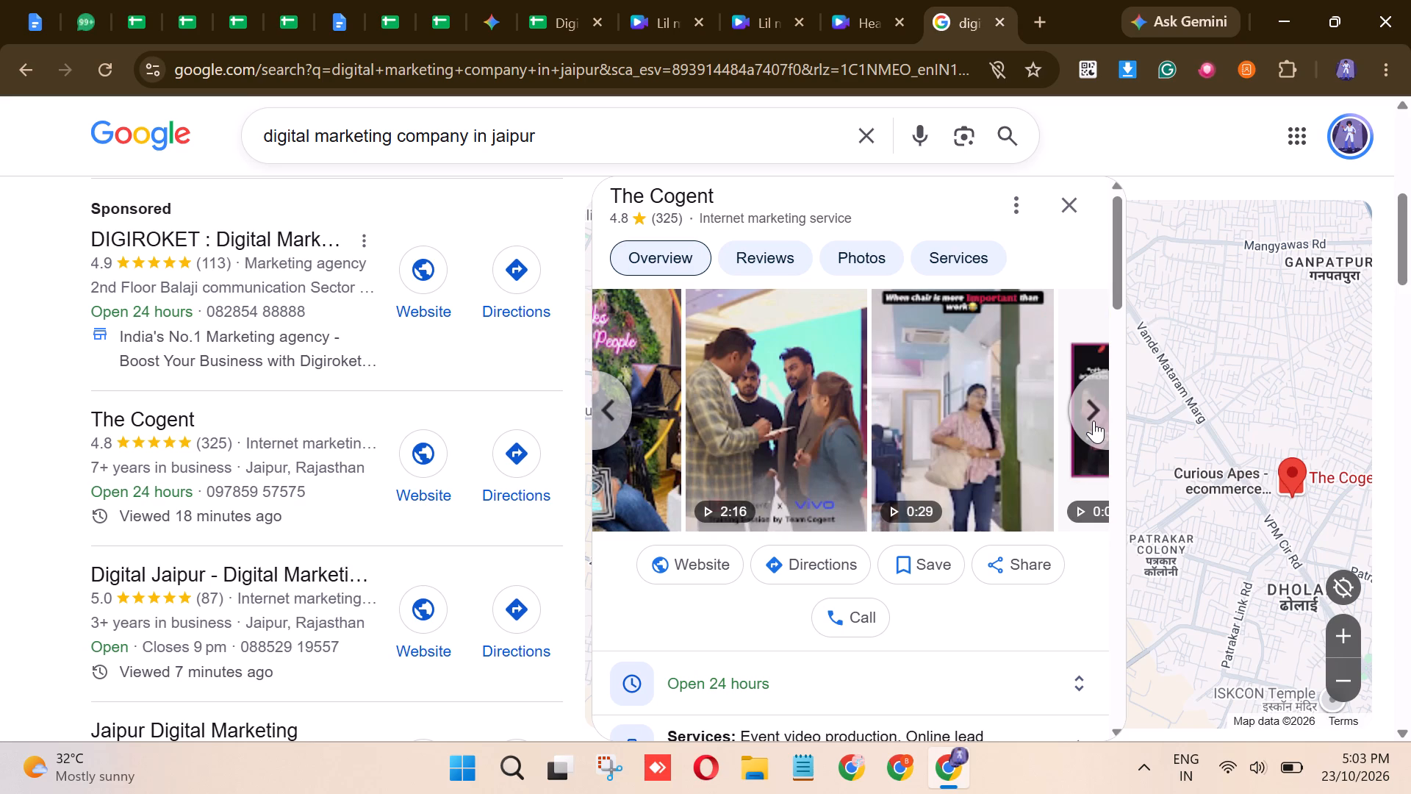
left_click(1094, 421)
left_click(1094, 421)
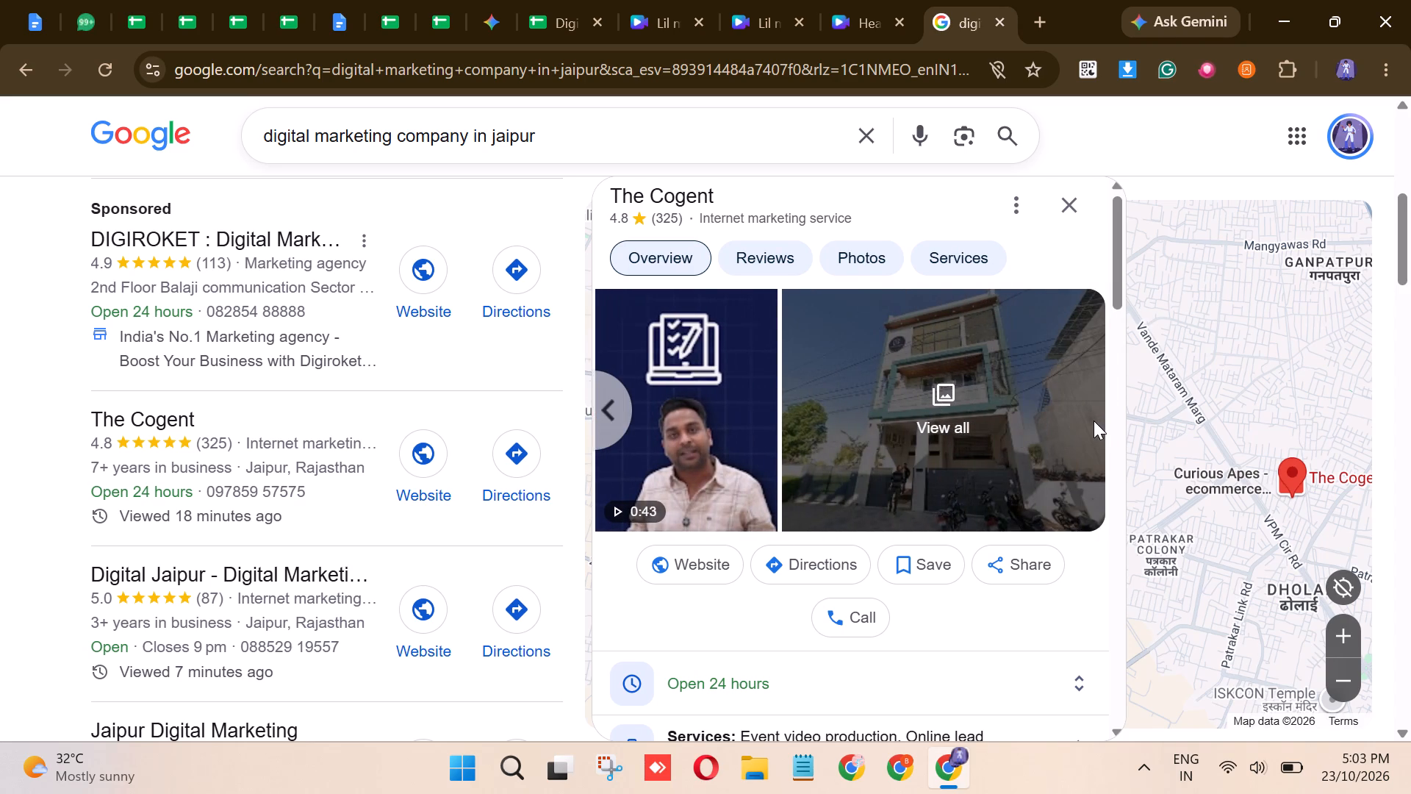
left_click(1075, 212)
Examine the map around Curious Apes, The Cogent and DIGIROKET, from Dholai up to Mansarover.
scroll(1117, 418, "down", 2)
scroll(1258, 490, "up", 1)
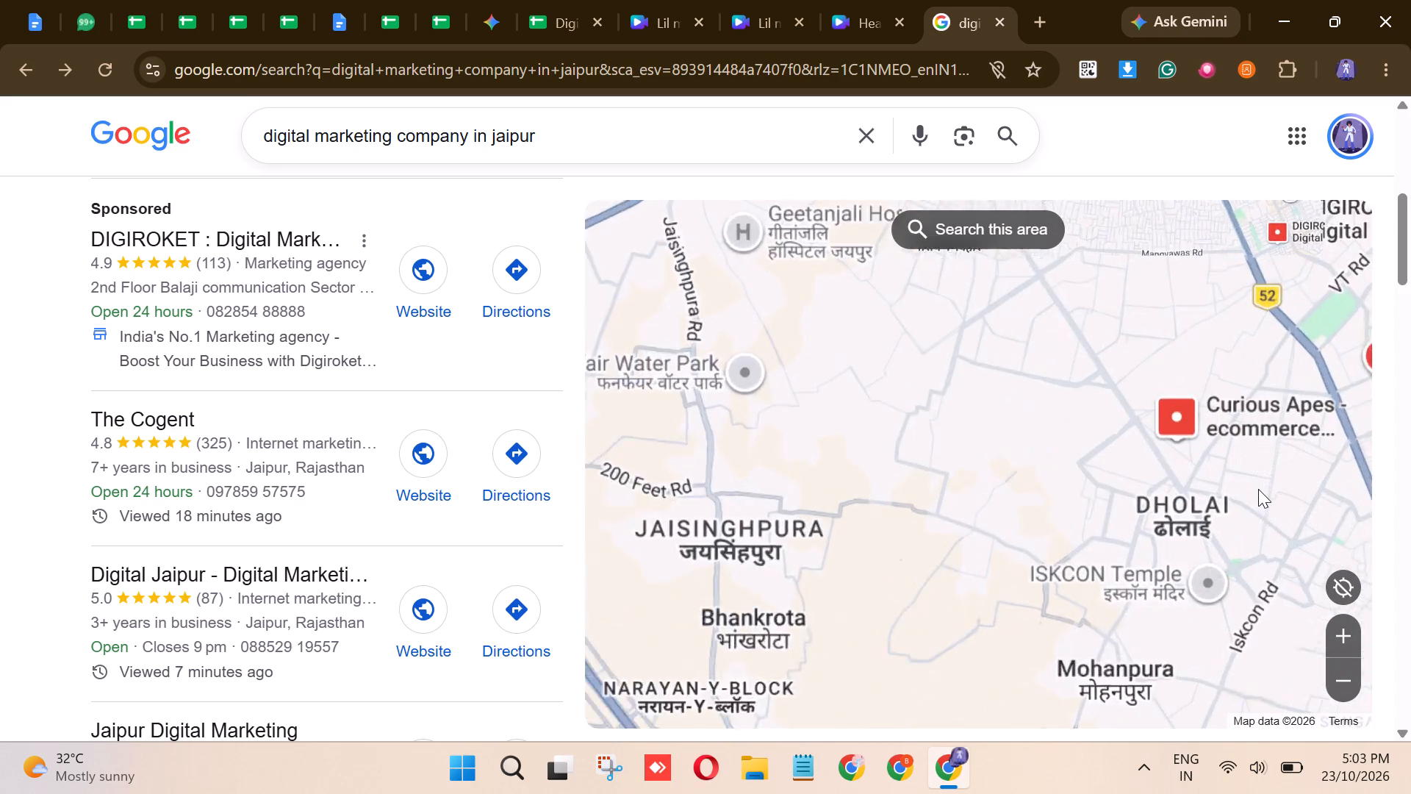
scroll(1258, 489, "up", 1)
left_click_drag(1045, 326, 1028, 536)
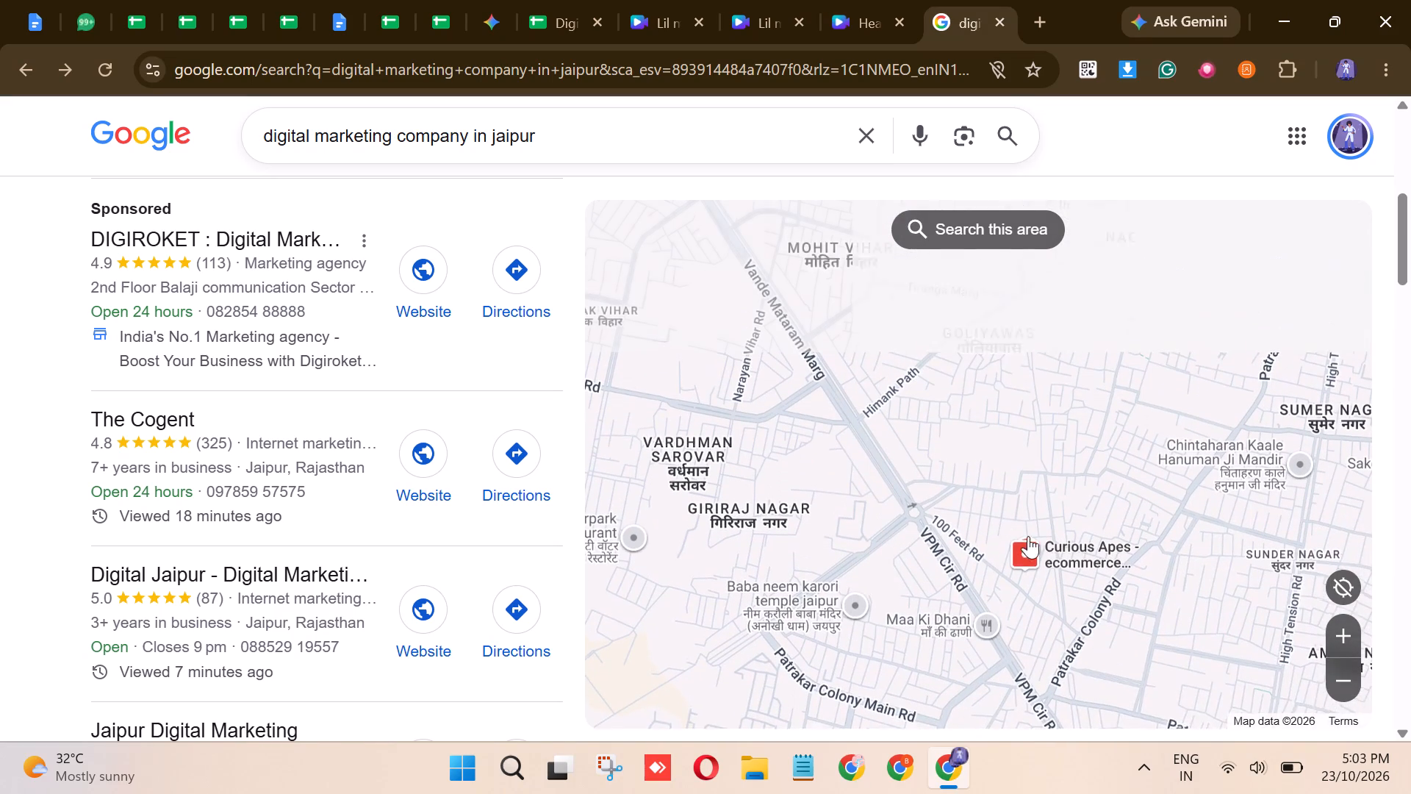
scroll(829, 398, "down", 1)
left_click_drag(833, 310, 930, 475)
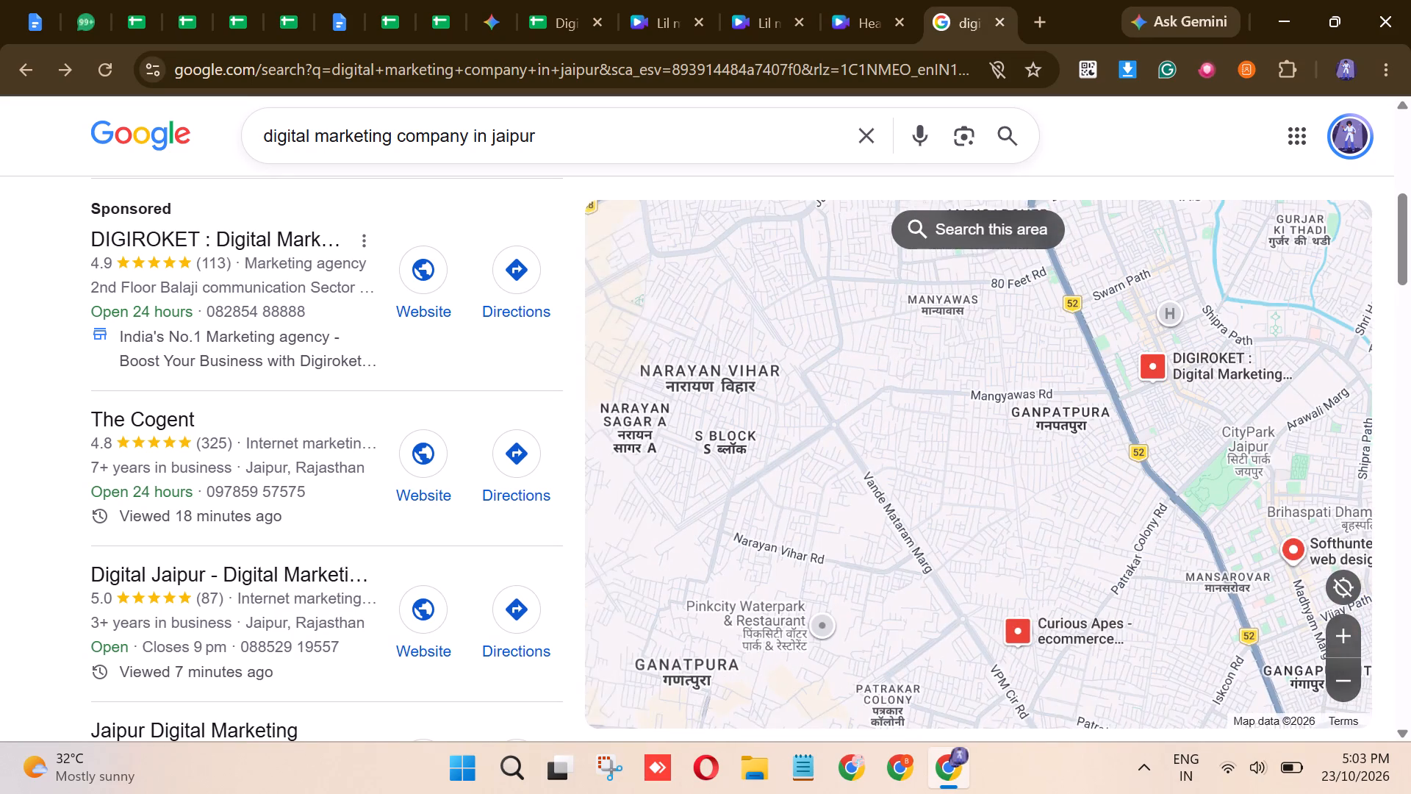
left_click_drag(930, 475, 978, 609)
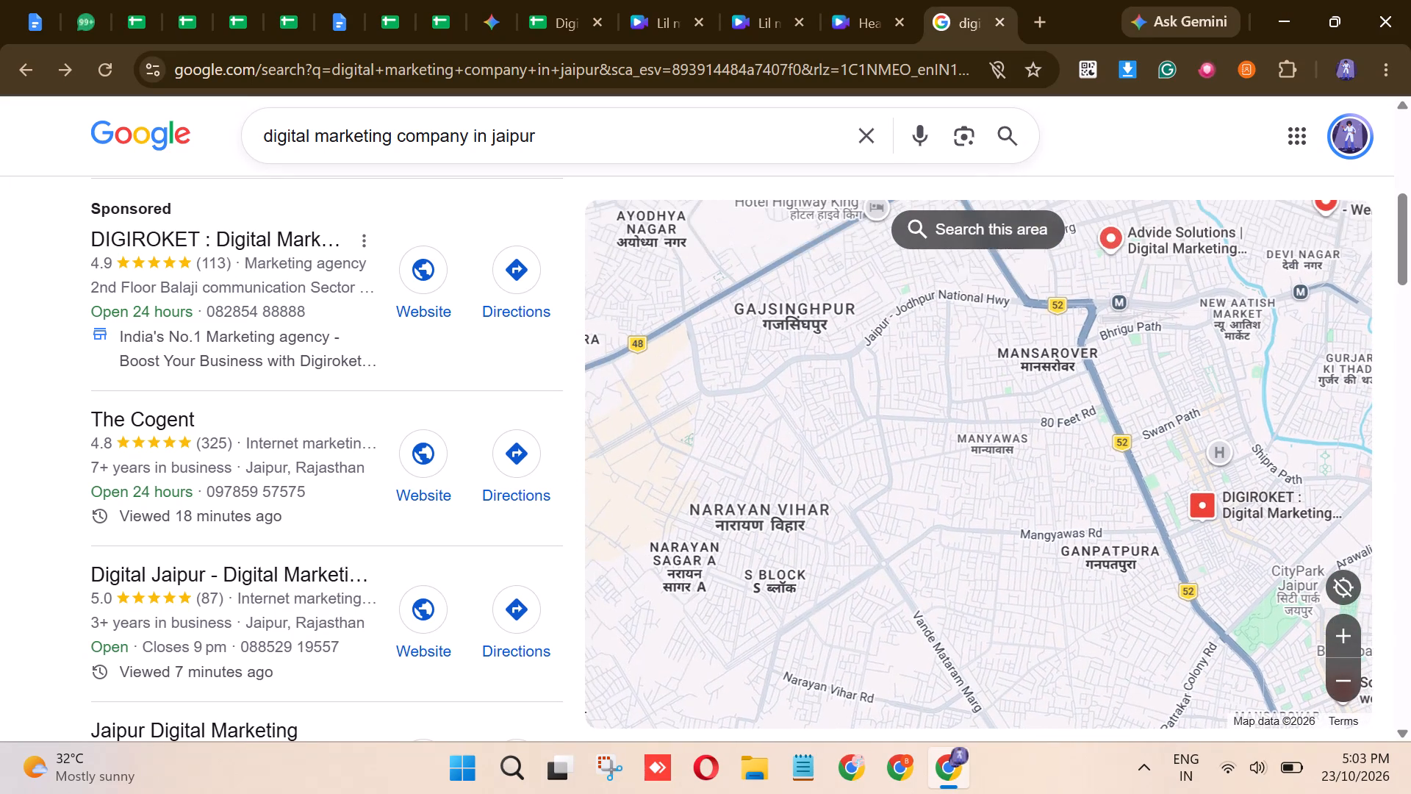
left_click_drag(978, 609, 897, 446)
scroll(998, 645, "up", 4)
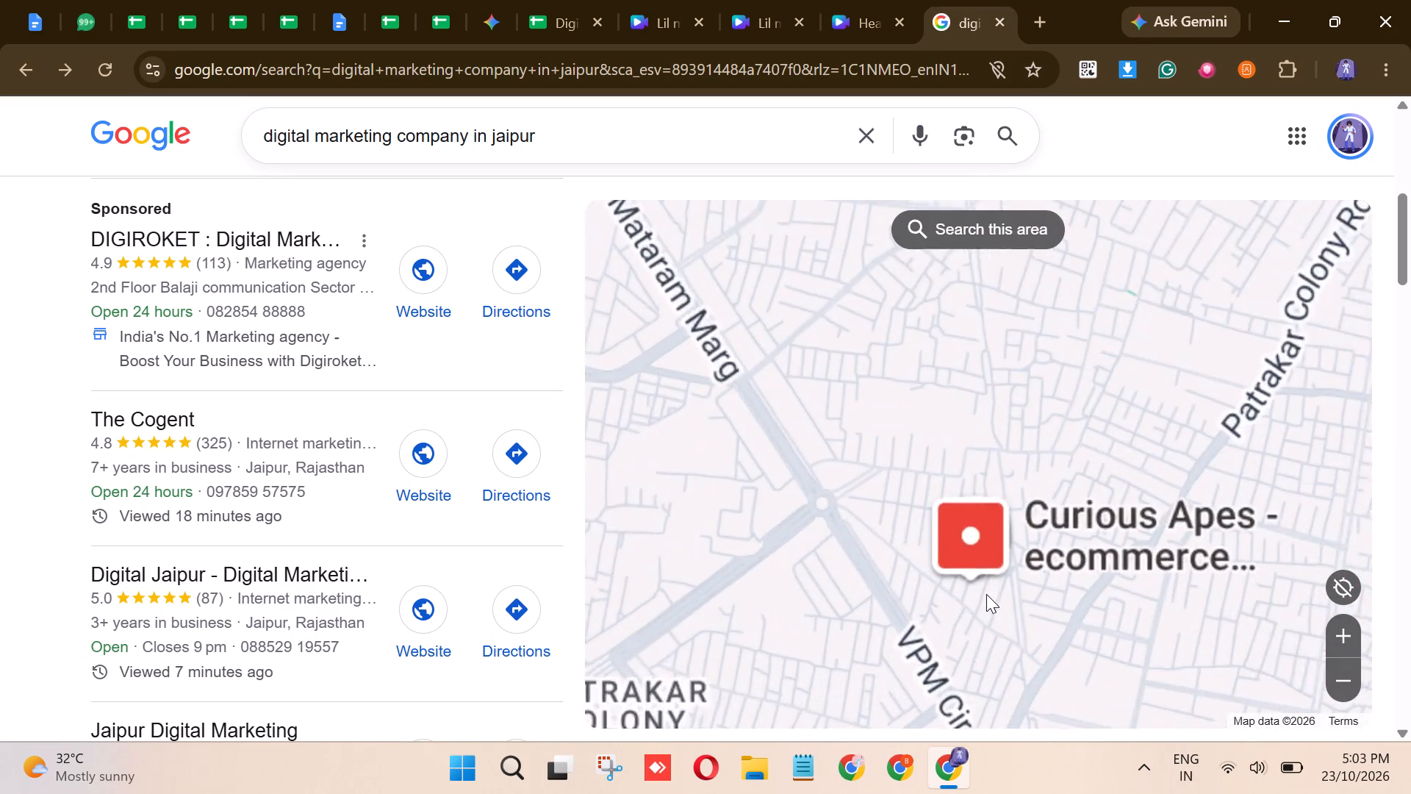
scroll(947, 568, "up", 3)
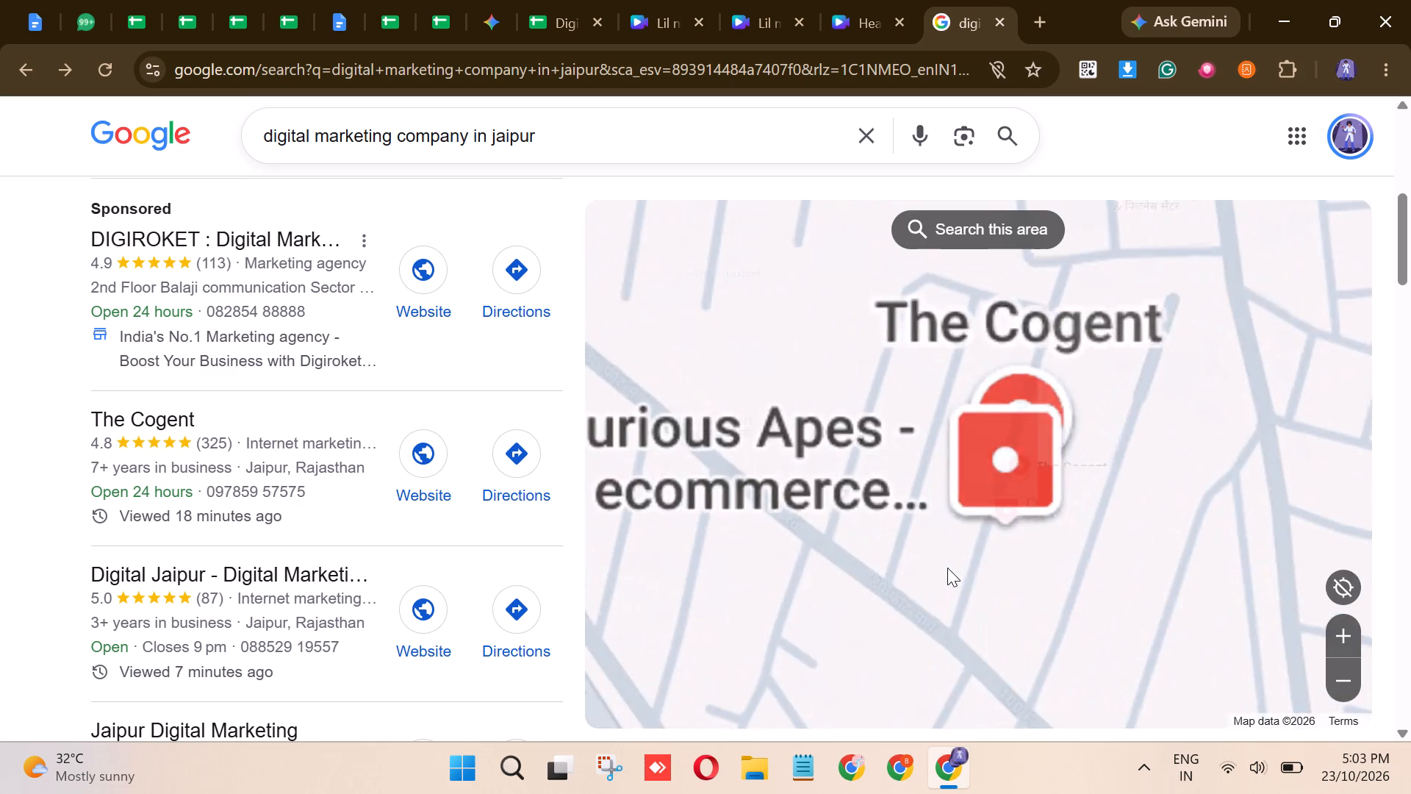
scroll(947, 568, "down", 20)
scroll(947, 568, "down", 3)
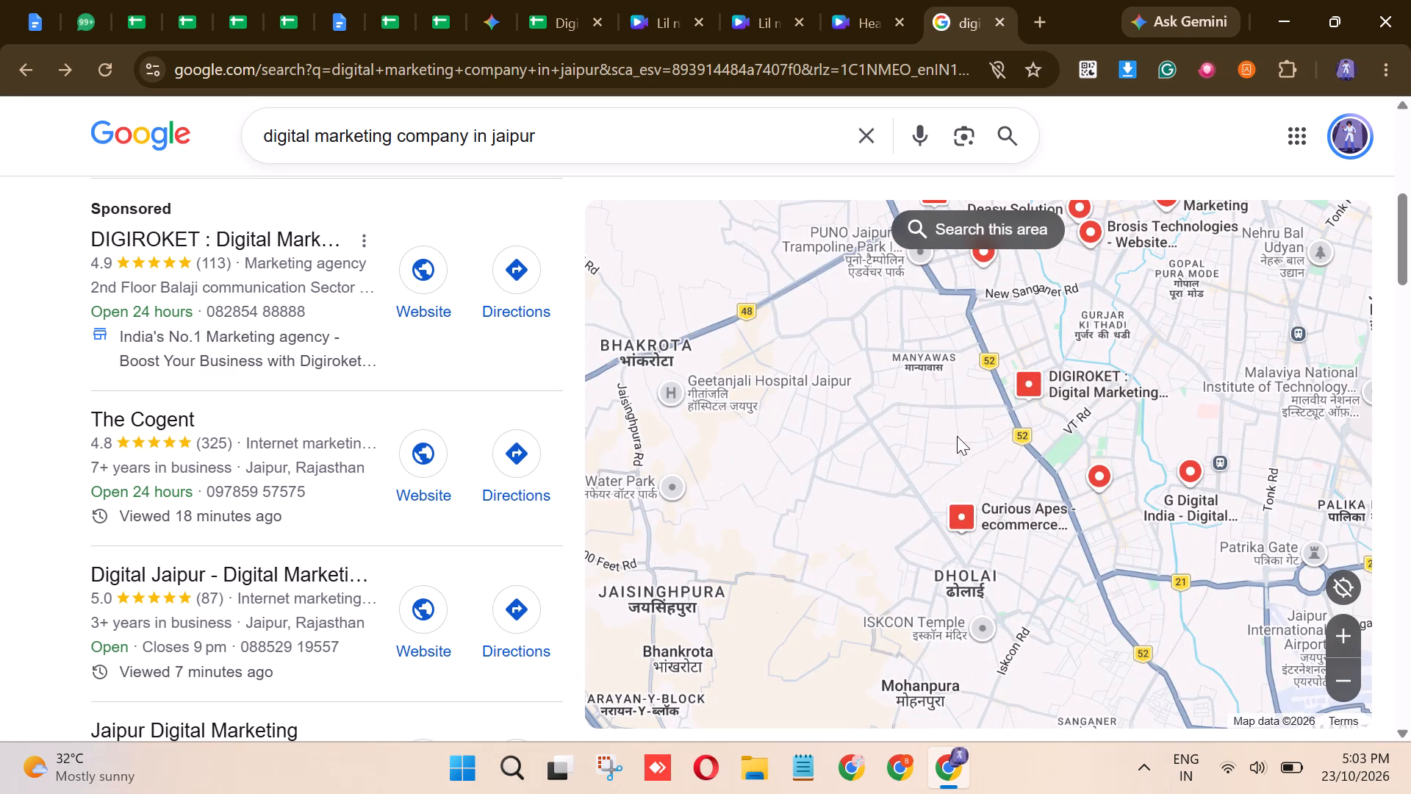
scroll(951, 593, "down", 1)
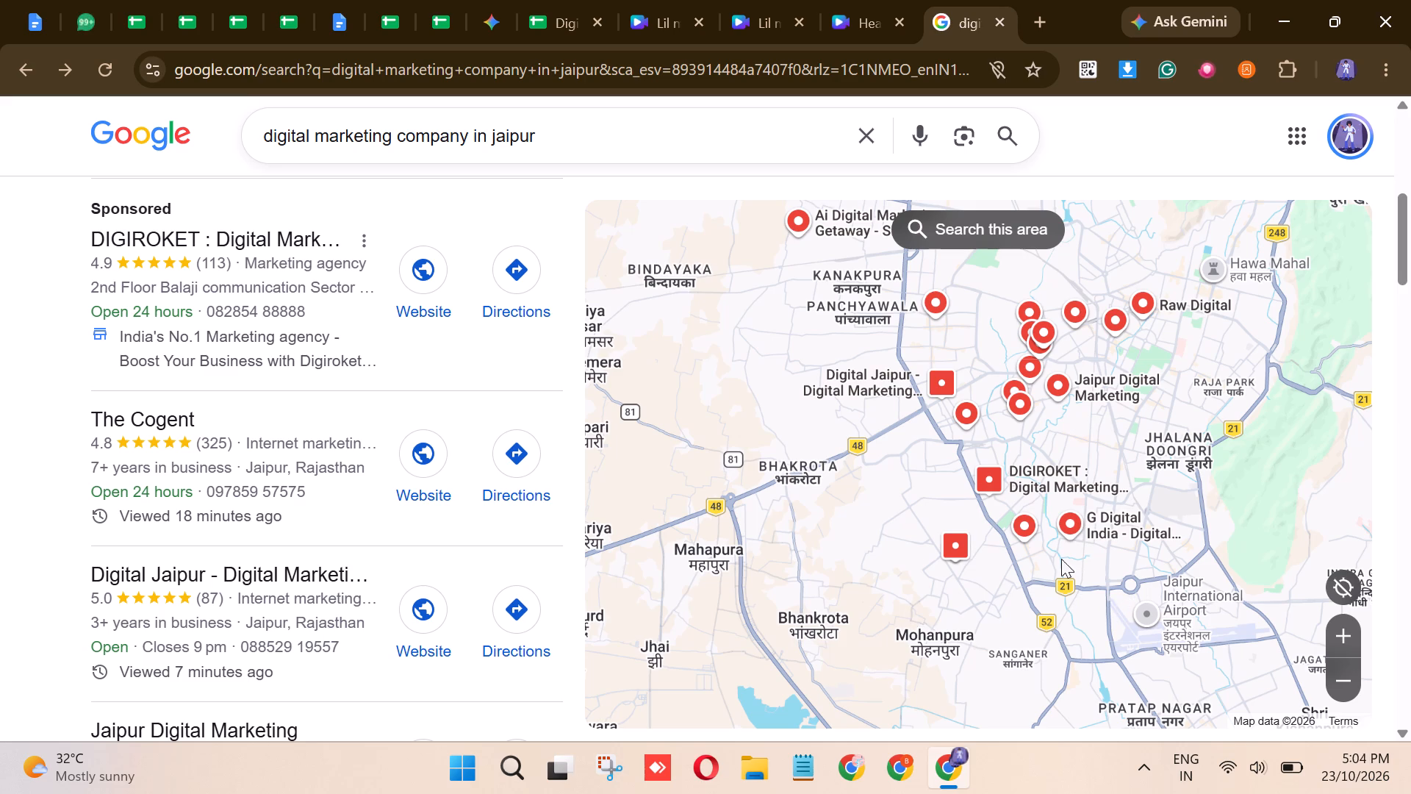
Examine the companies marked on the map around Tonk Phatak and Devi Nagar, including Brosis Technologies.
scroll(1107, 454, "up", 1)
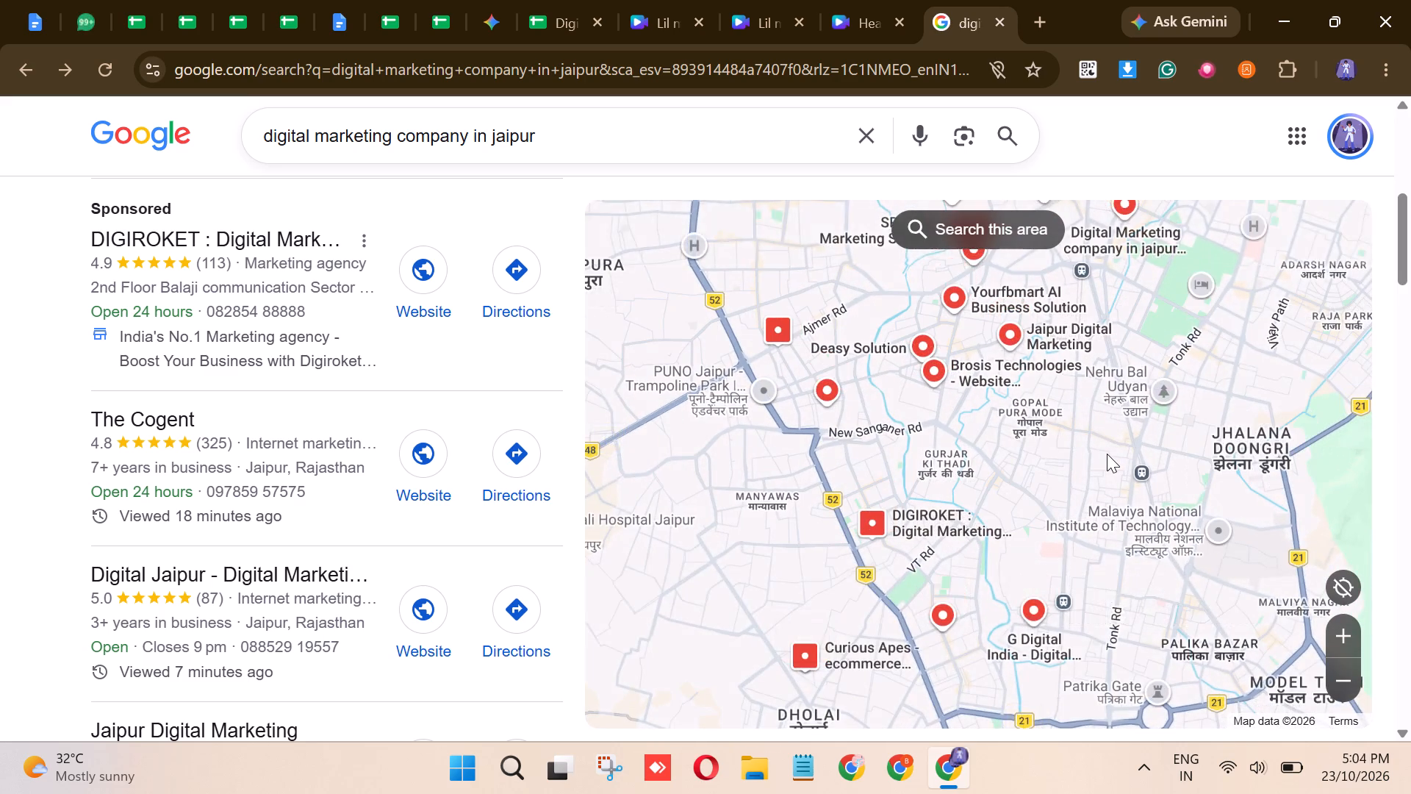
scroll(1107, 454, "down", 1)
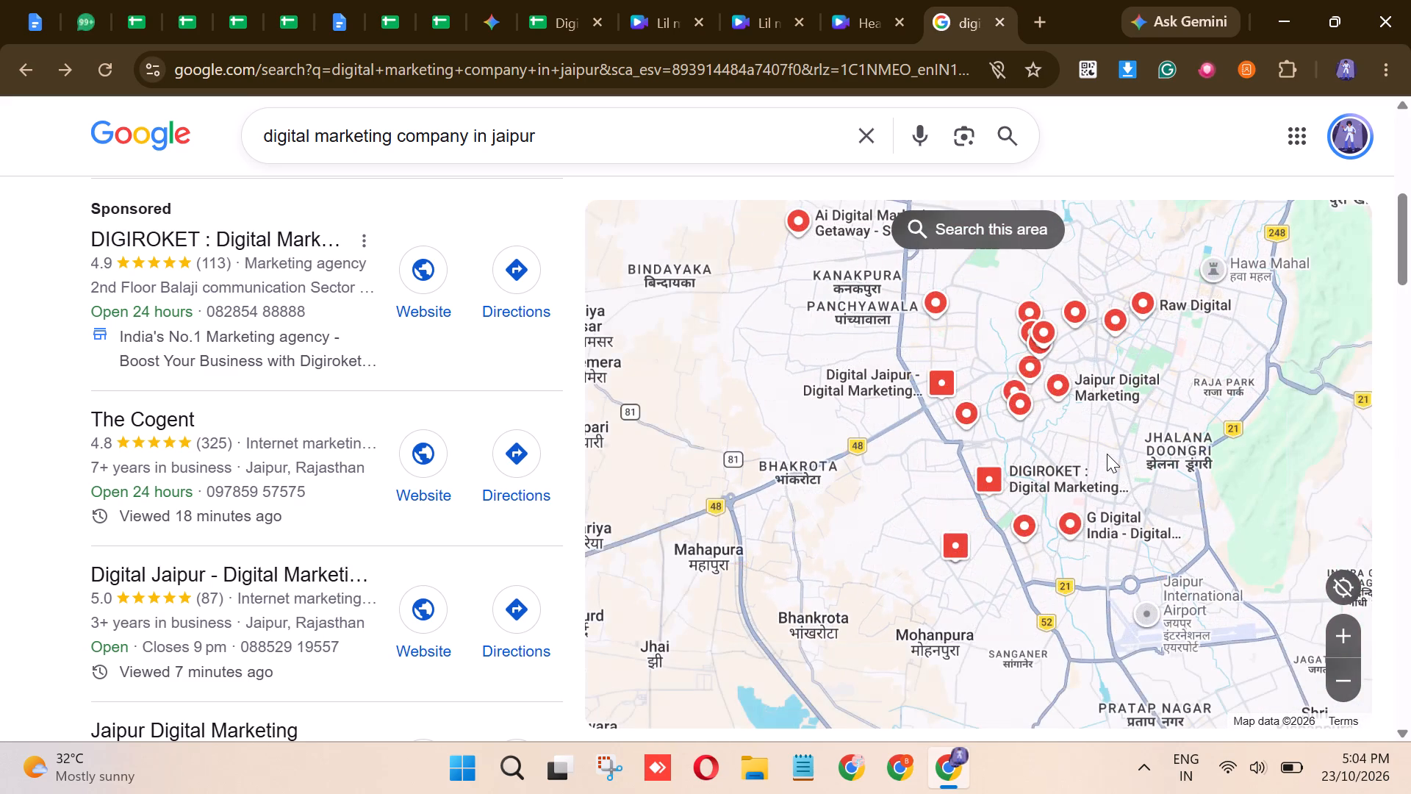
scroll(1107, 454, "up", 2)
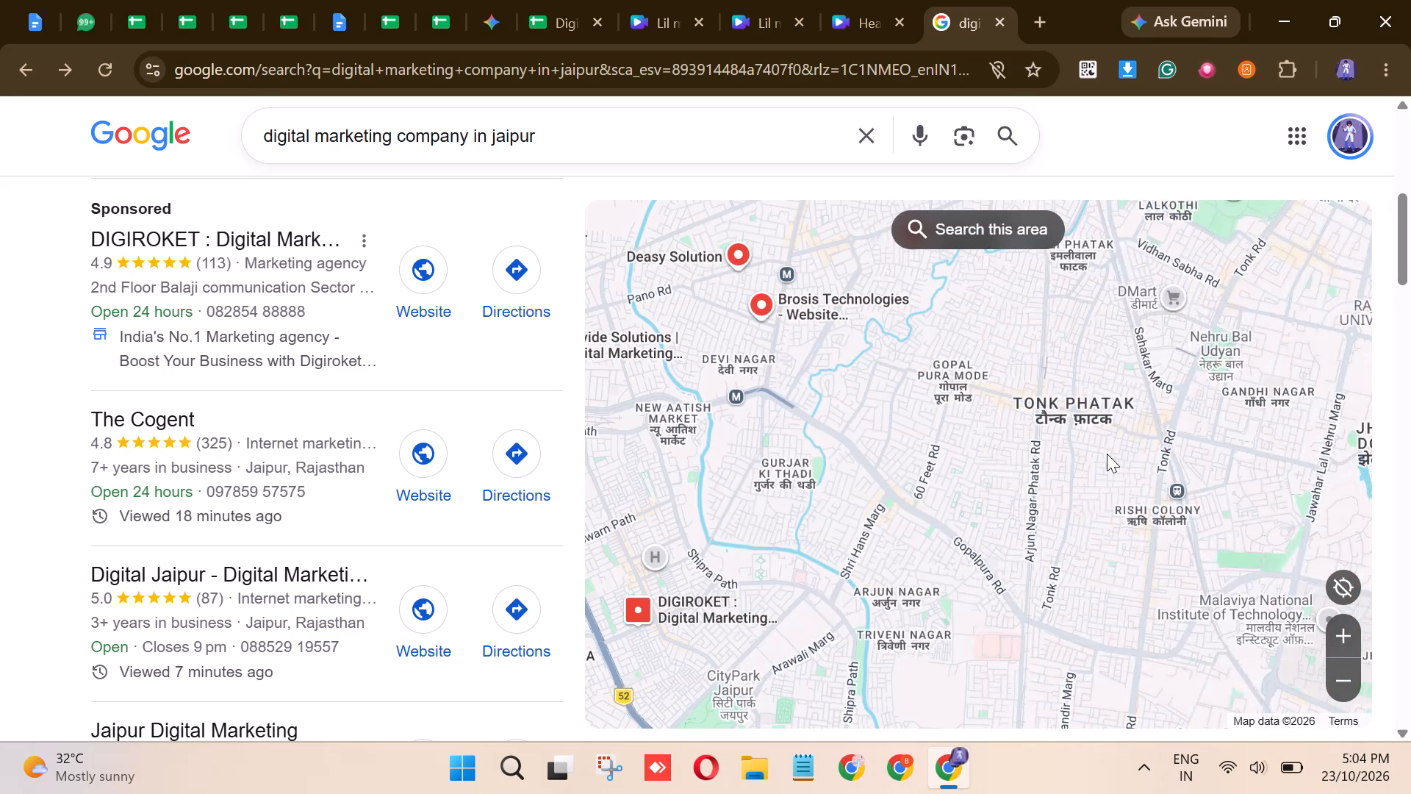
scroll(1107, 454, "up", 5)
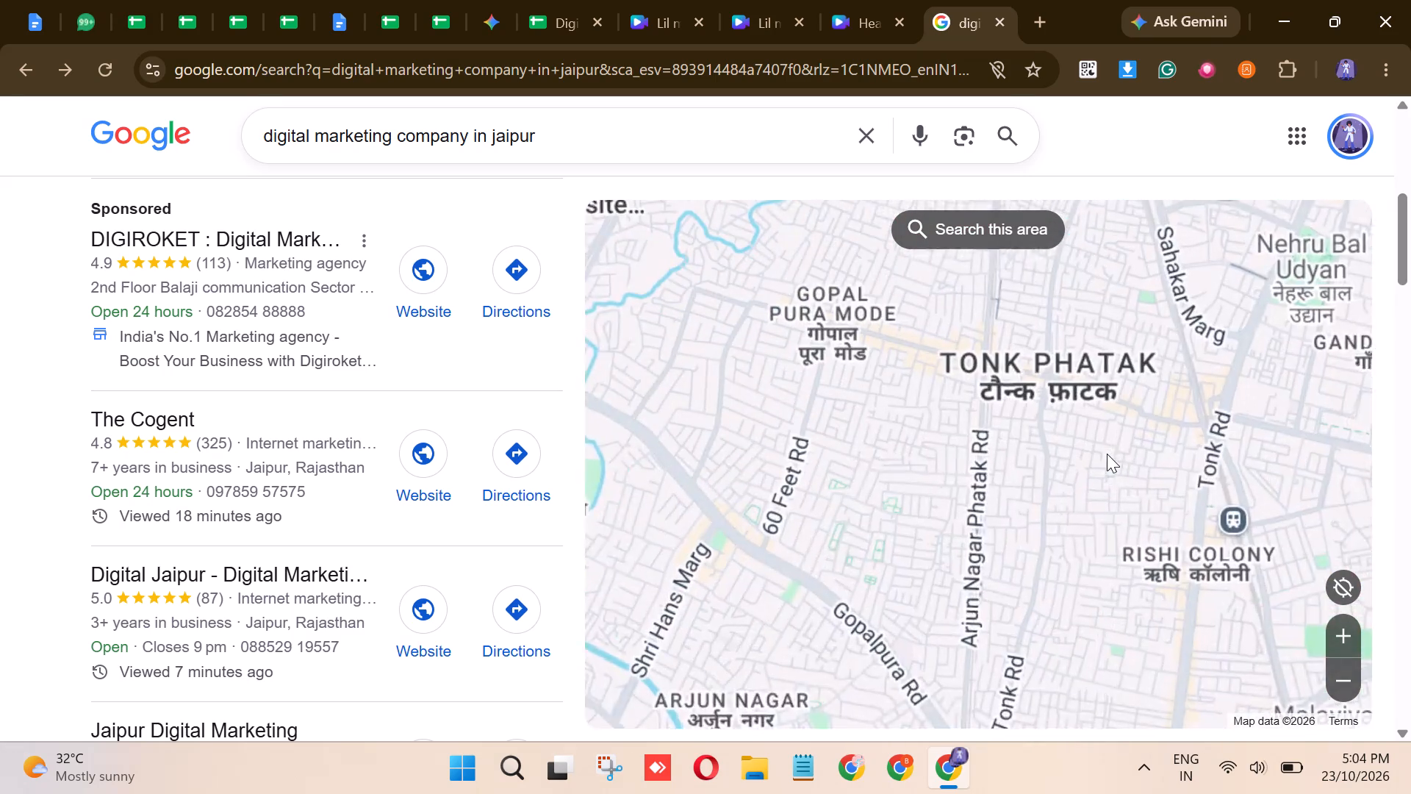
scroll(1095, 540, "down", 1)
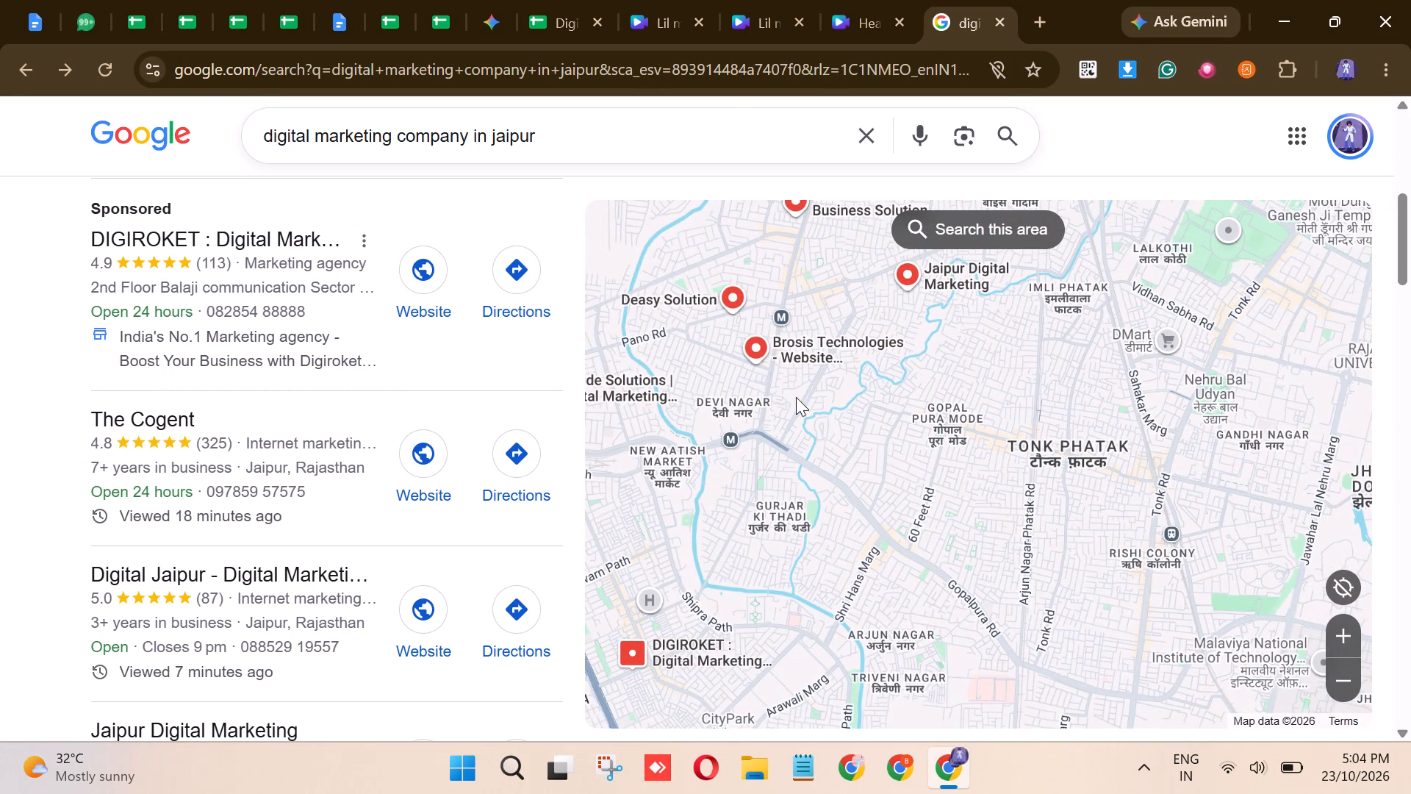
left_click_drag(925, 510, 1109, 621)
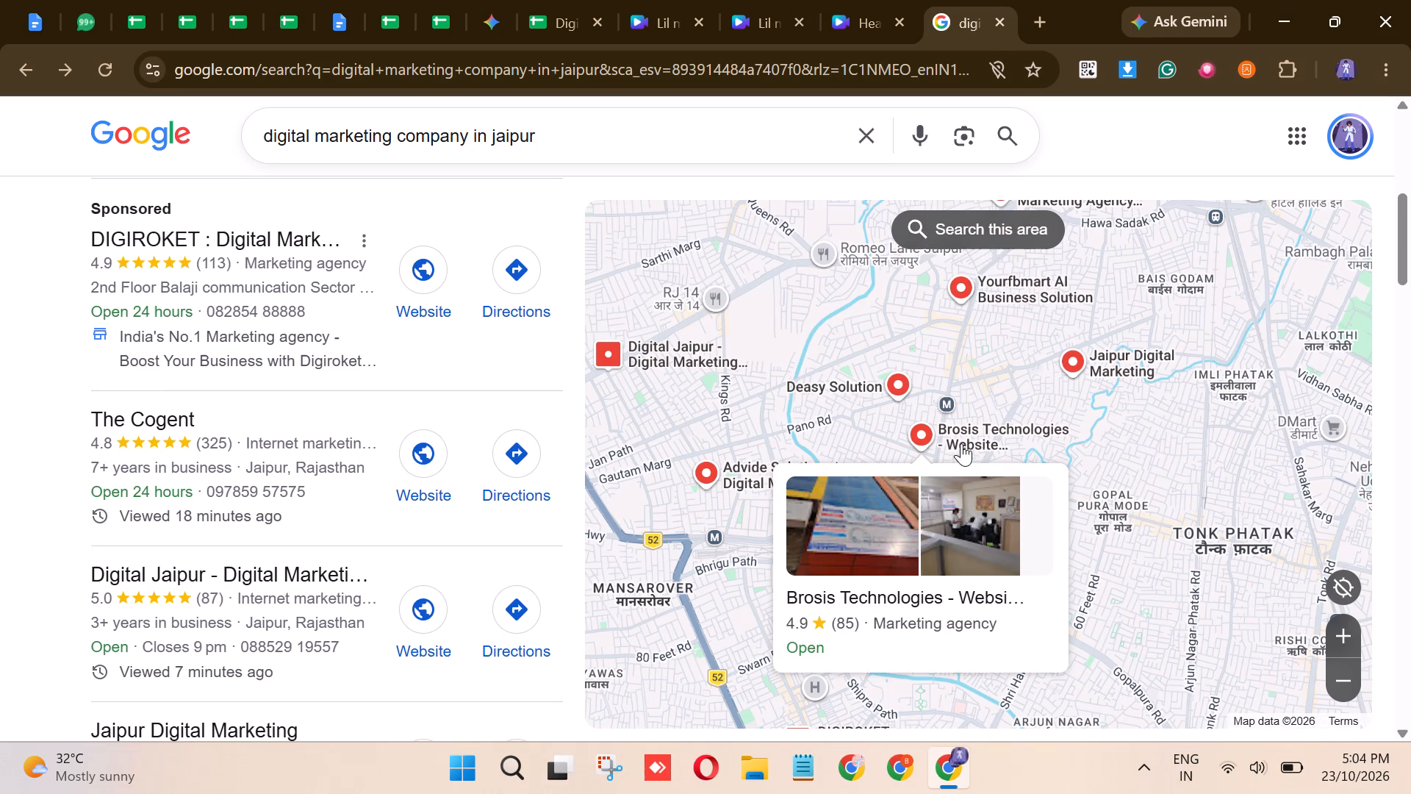
scroll(1083, 487, "down", 3)
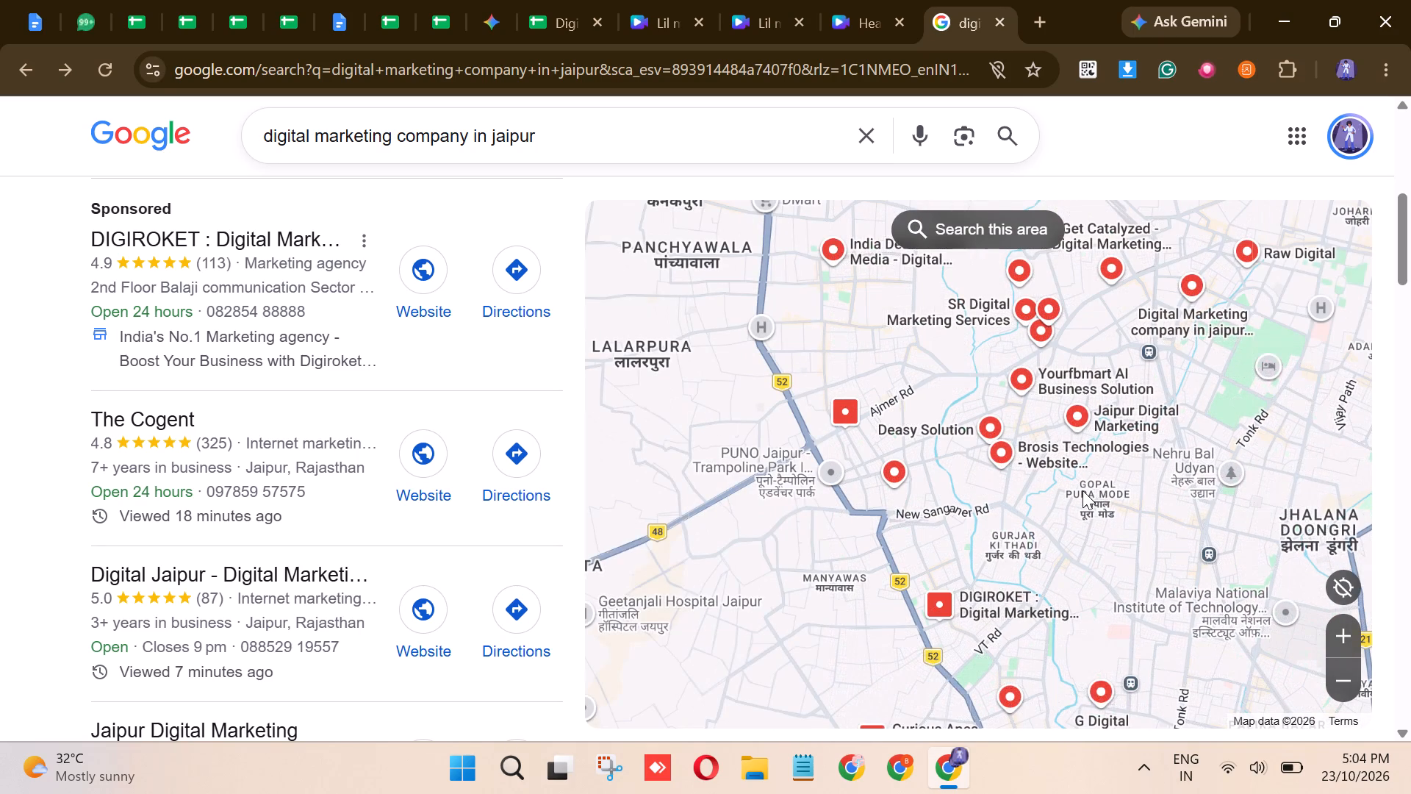
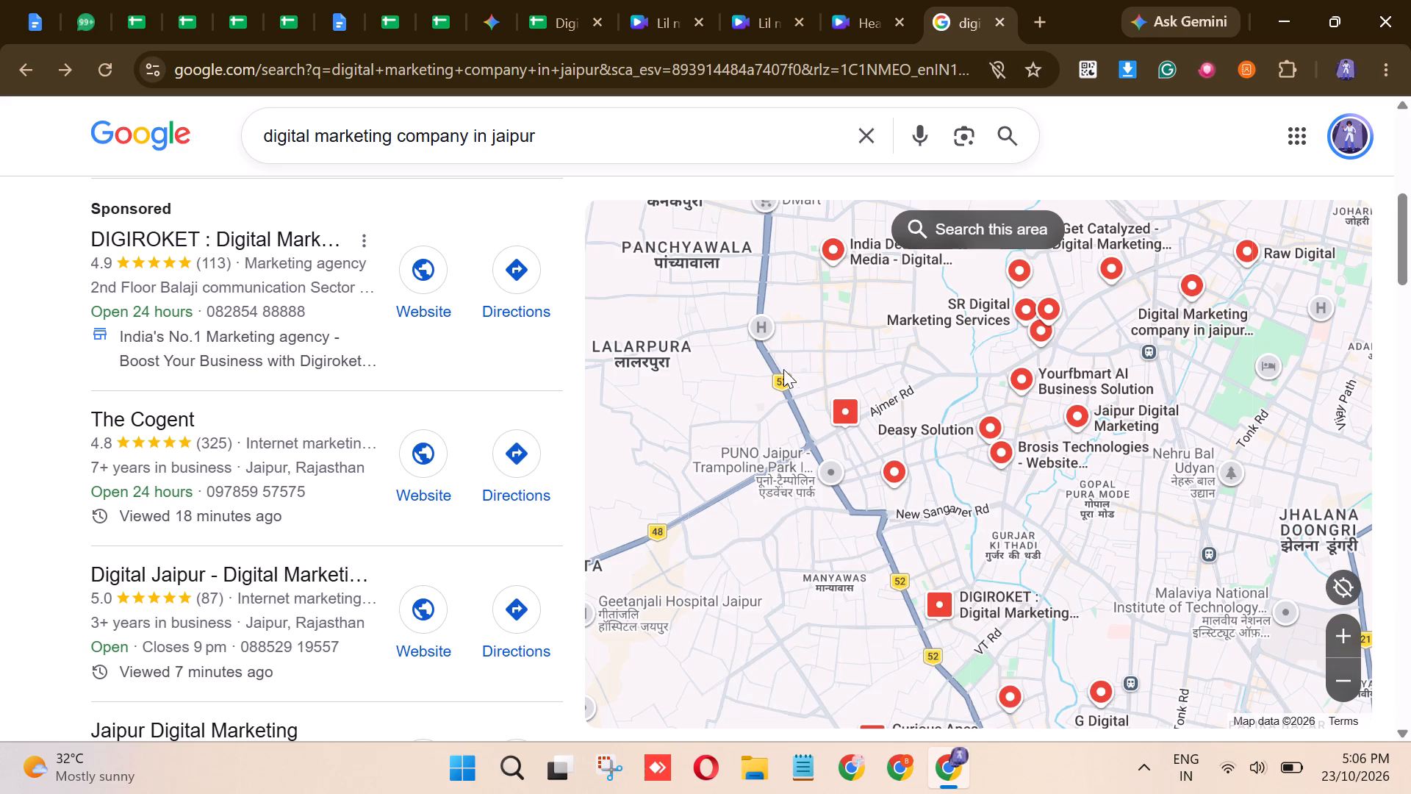
Look through the company listings from DIGIROKET down to The Digital Socialite, comparing them with the companies marked on the wider Jaipur map.
scroll(880, 371, "up", 2)
scroll(880, 371, "down", 1)
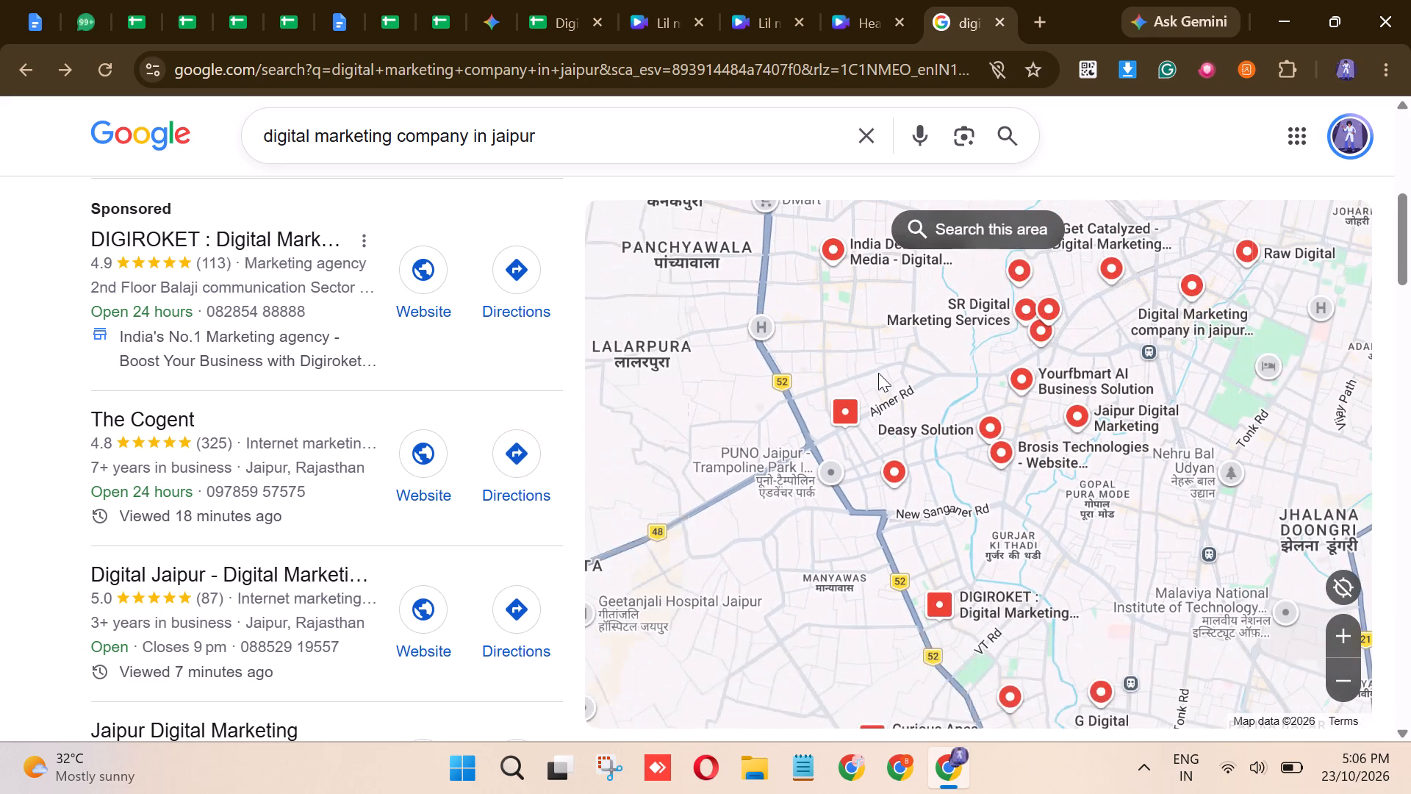
scroll(878, 373, "down", 1)
middle_click(878, 373)
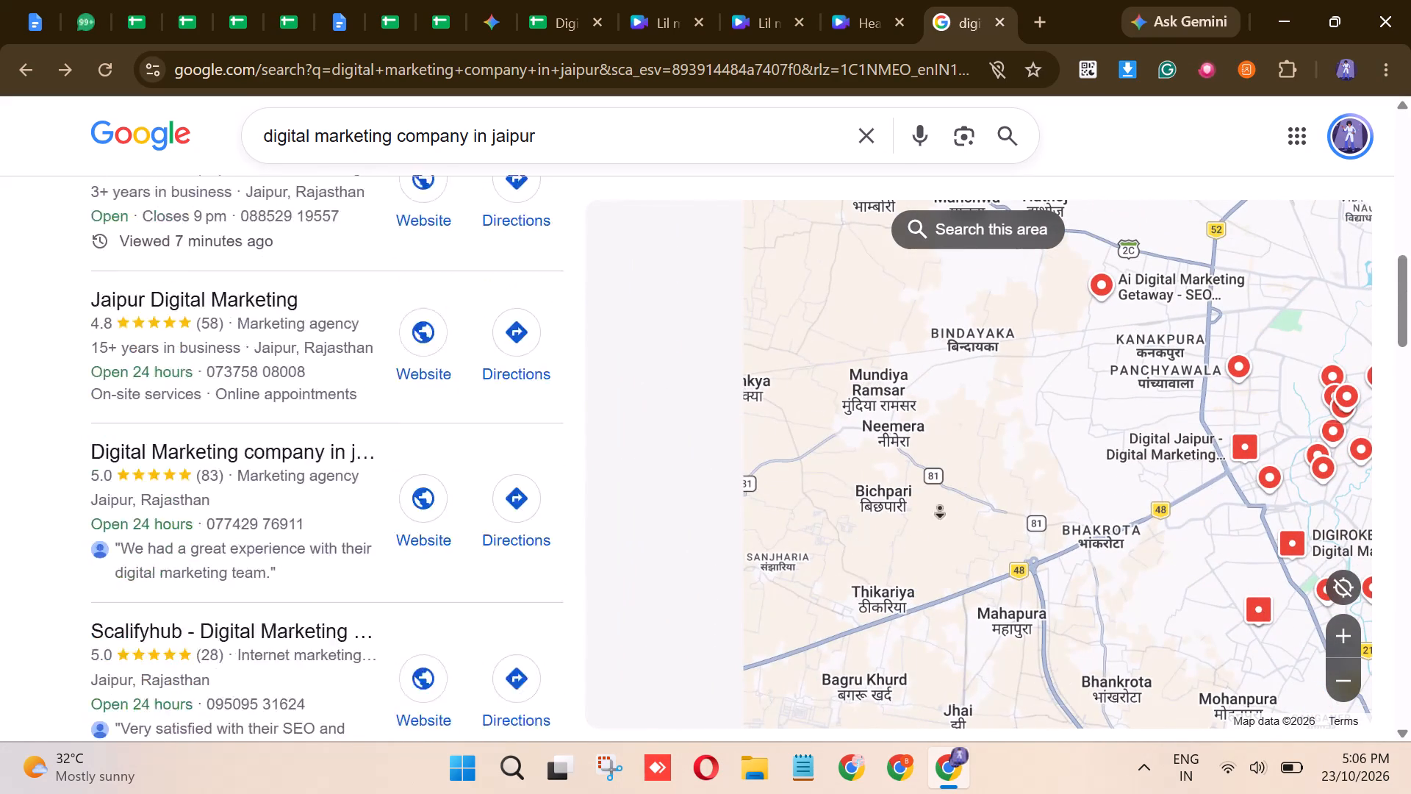
middle_click(1224, 482)
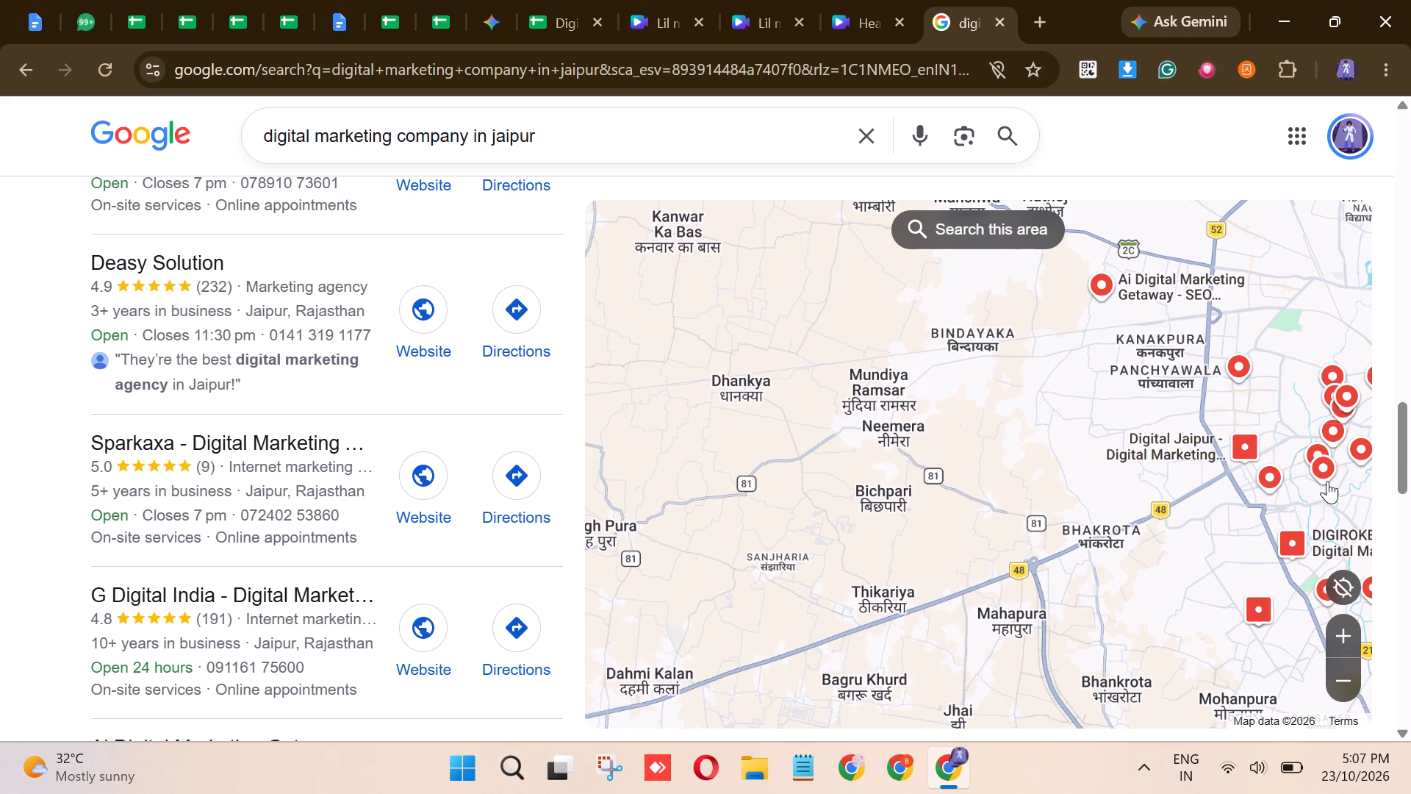
middle_click(1239, 348)
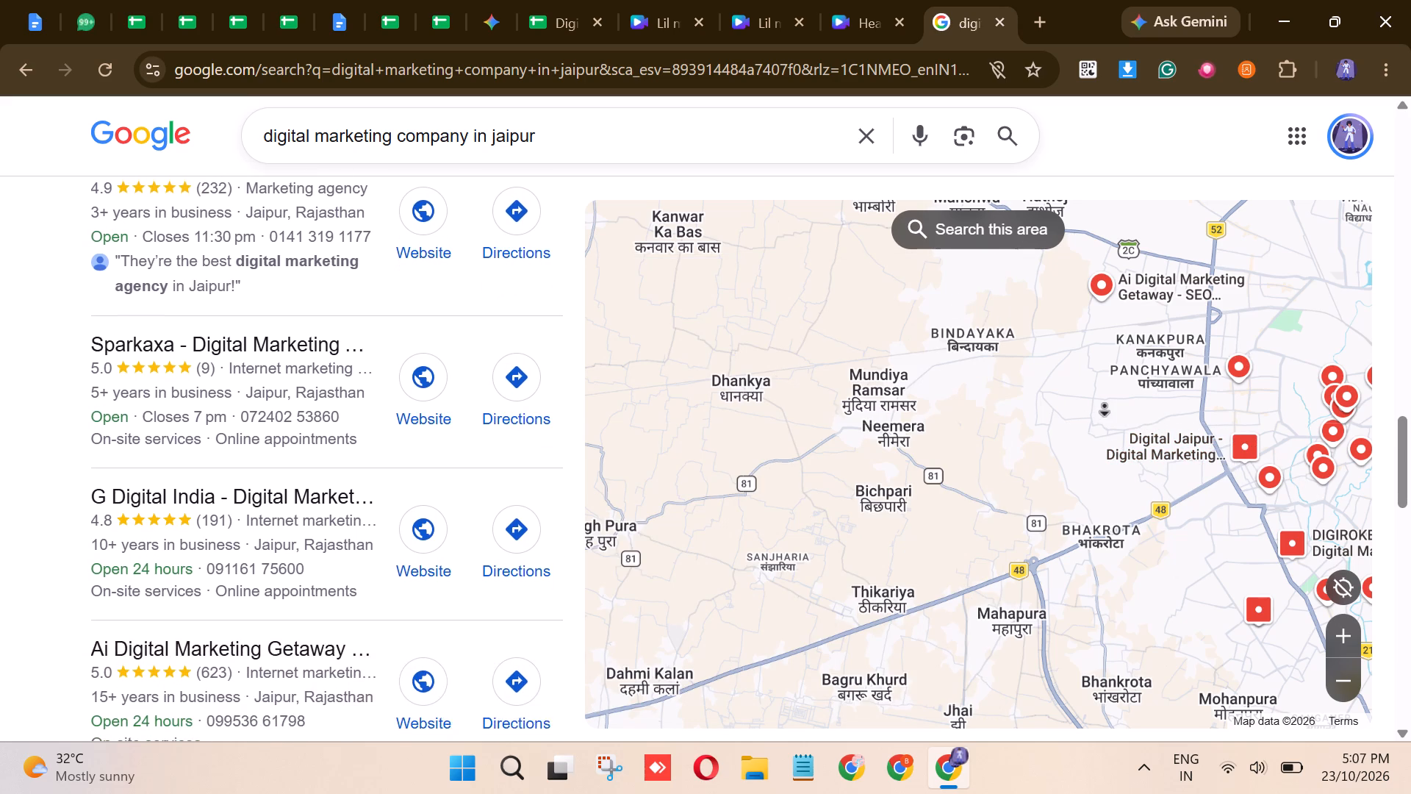
scroll(1105, 404, "down", 2)
middle_click(1105, 404)
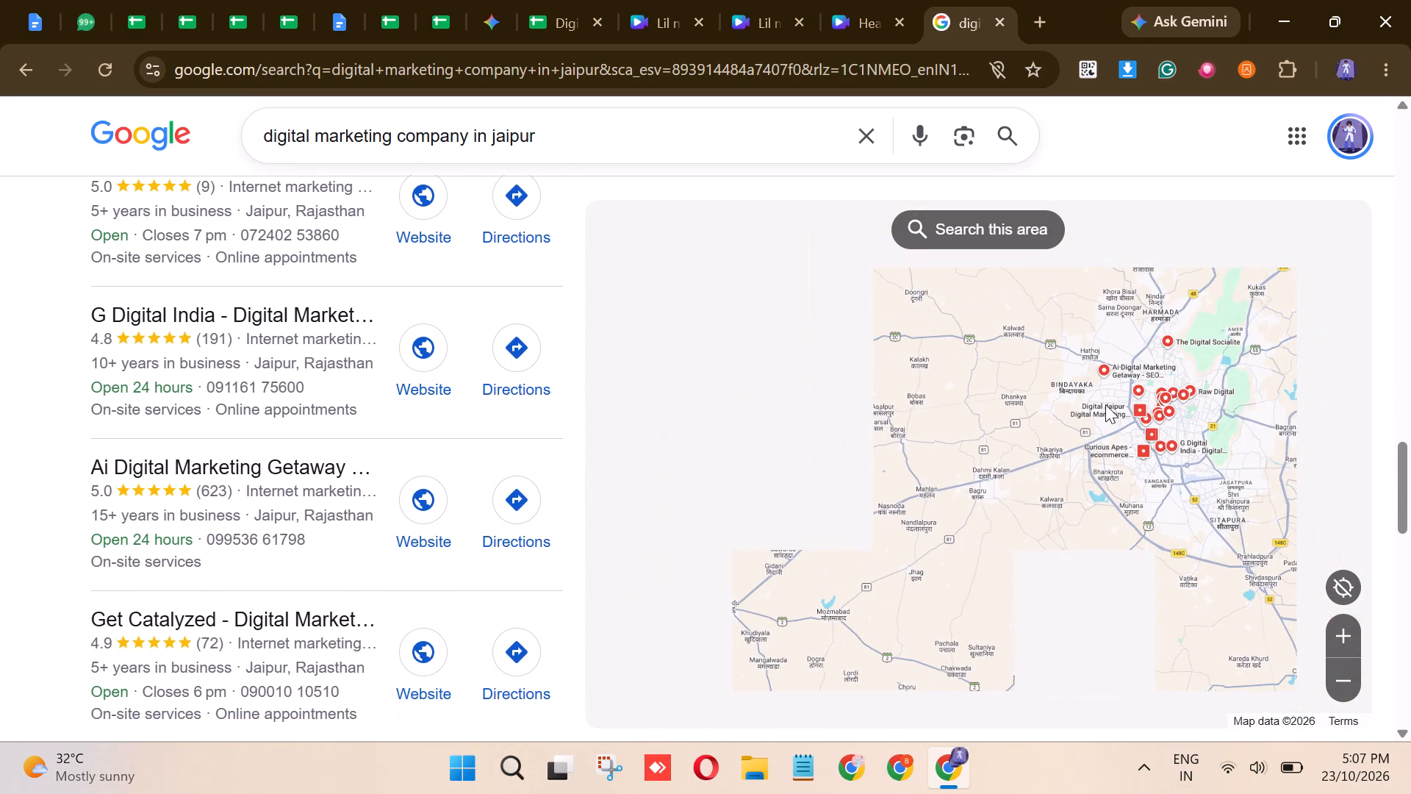
left_click_drag(1096, 465, 905, 493)
scroll(980, 465, "up", 1)
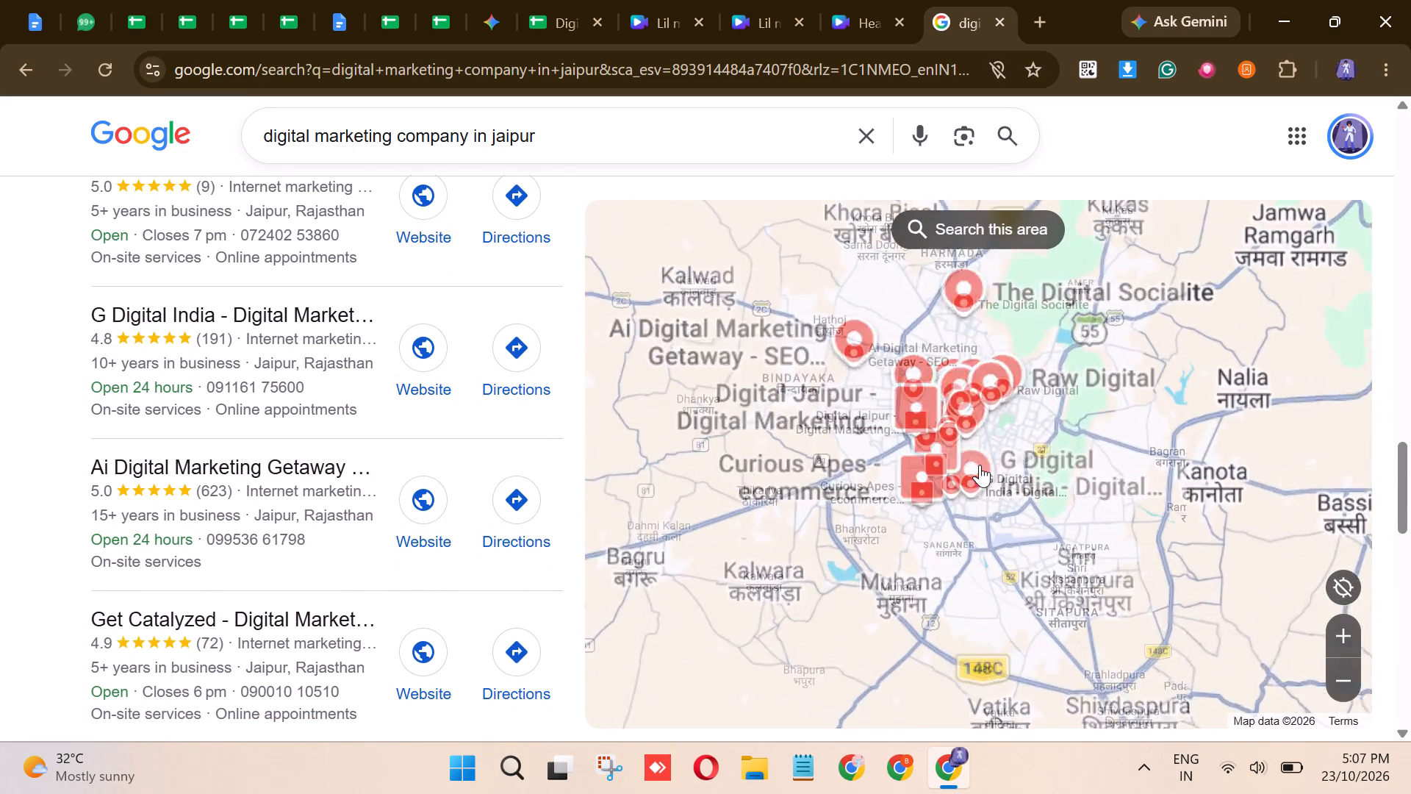
scroll(980, 465, "down", 1)
middle_click(980, 465)
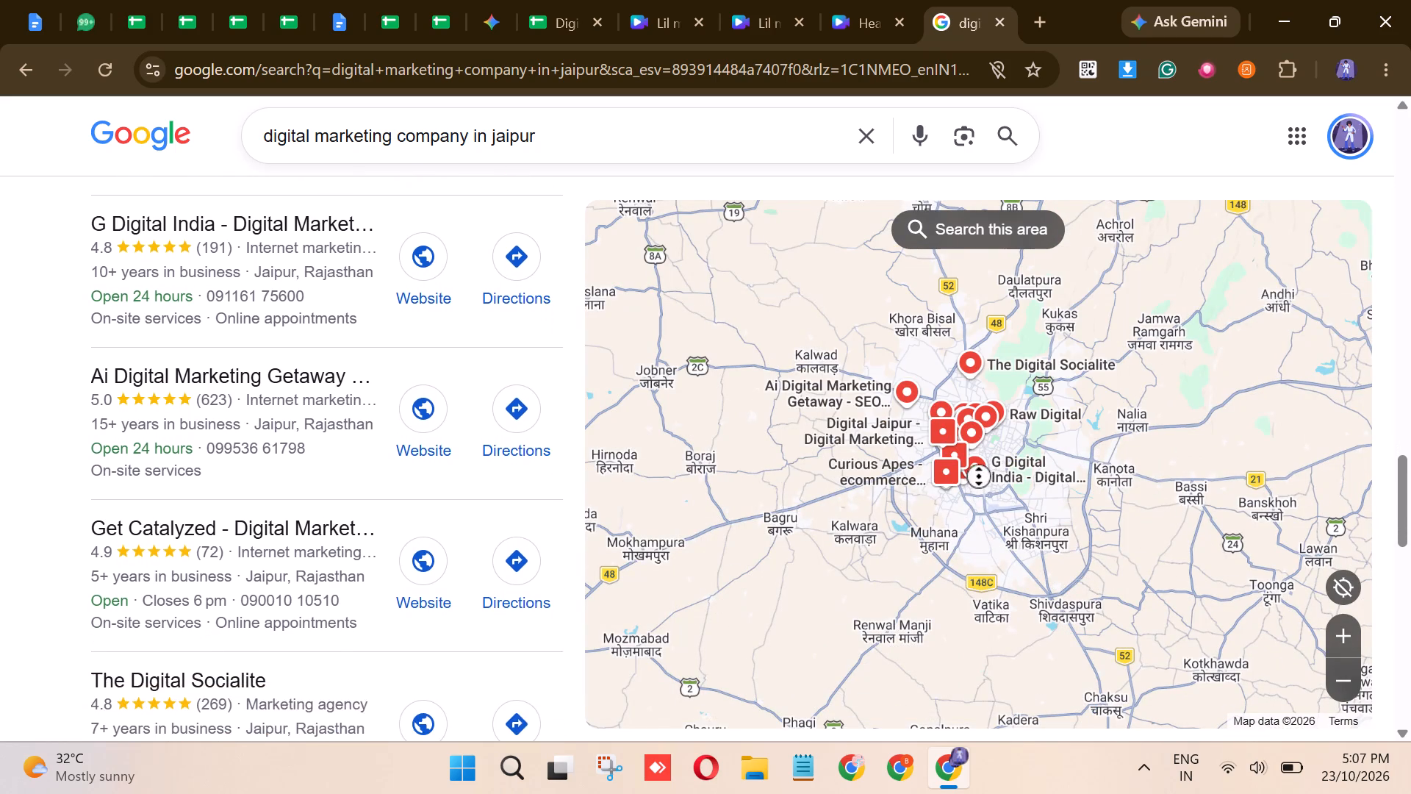
middle_click(1124, 507)
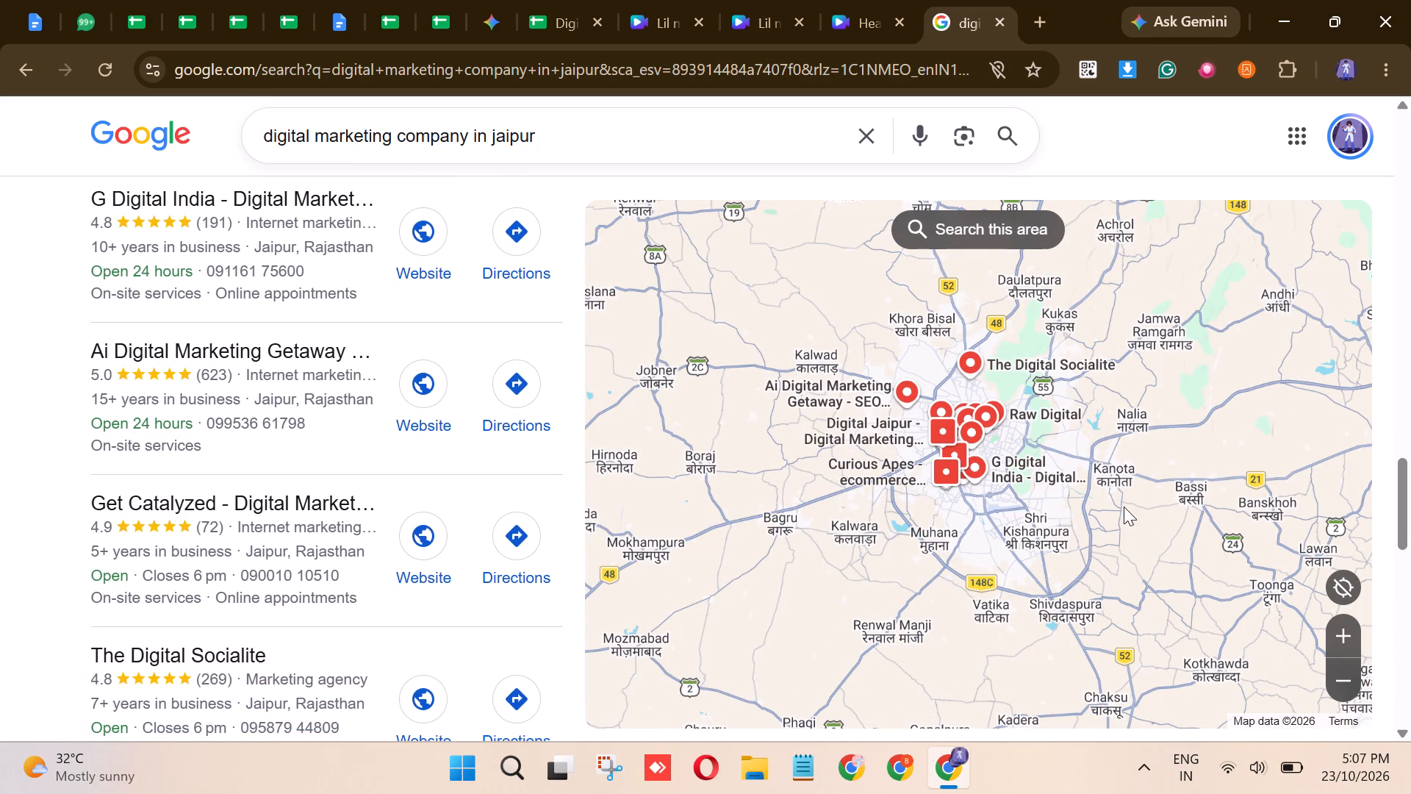
Examine the map of central and south-east Jaipur, from the company markers around Tonk Road to Jhalana Doongri and Malviya Nagar.
scroll(999, 443, "up", 12)
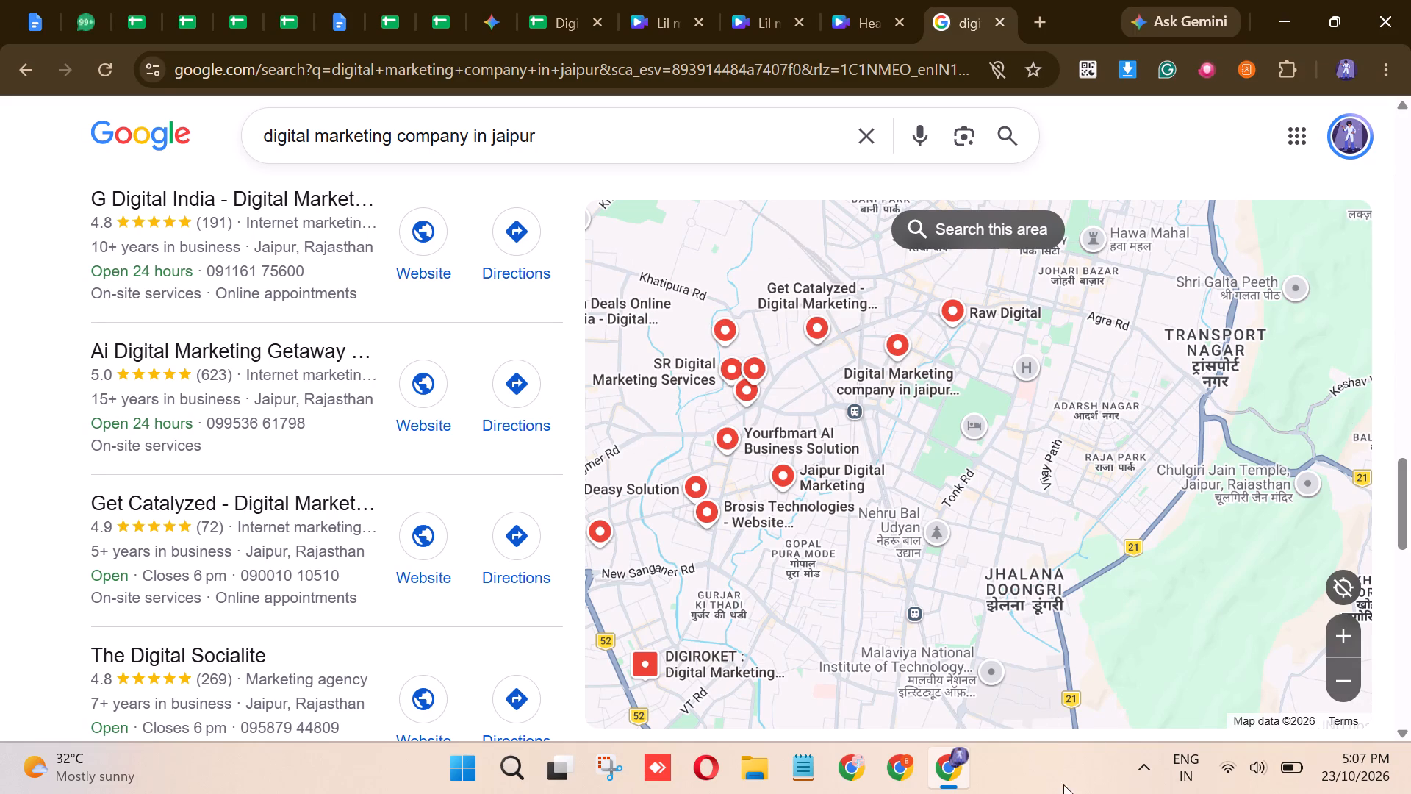
scroll(1080, 551, "down", 2)
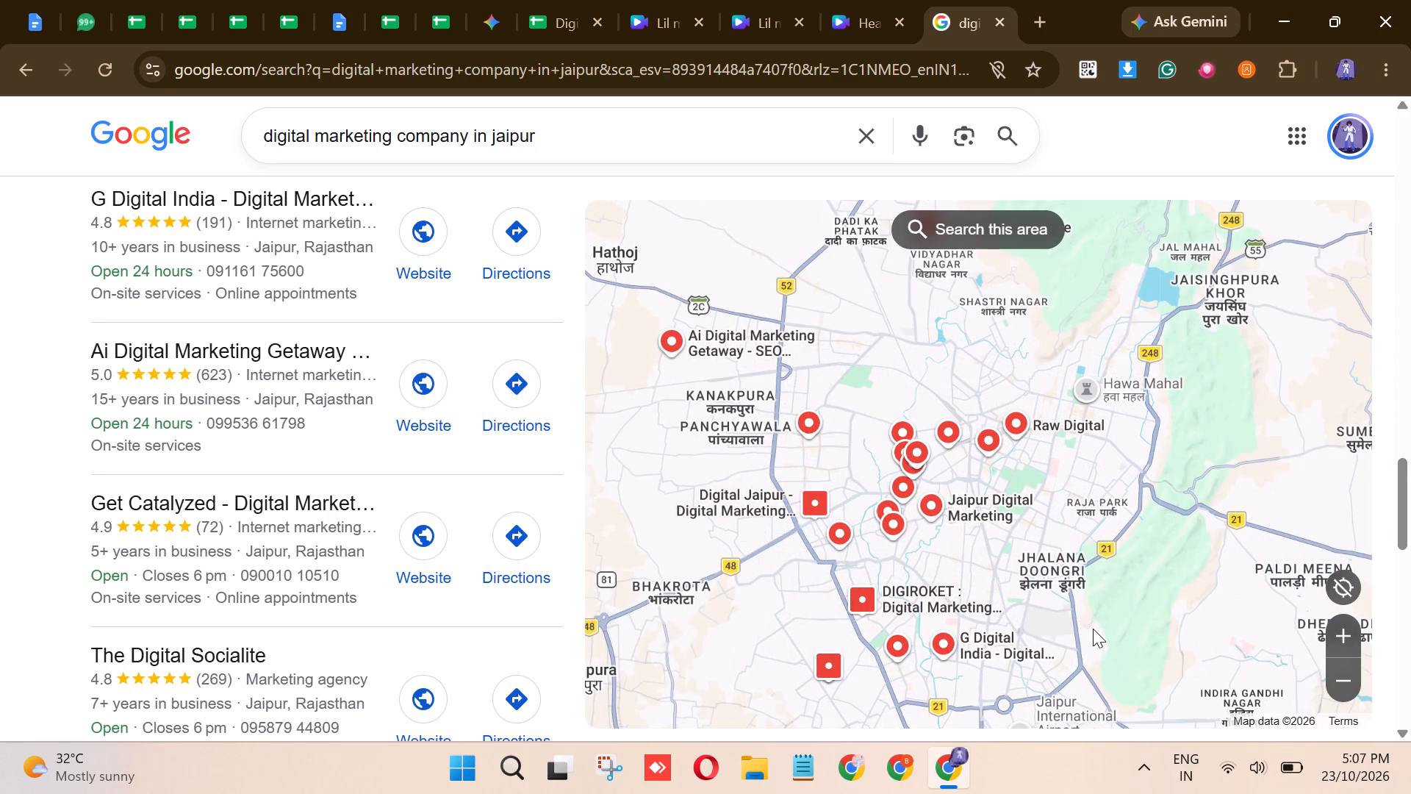
scroll(1091, 628, "up", 2)
left_click_drag(1088, 625, 1124, 533)
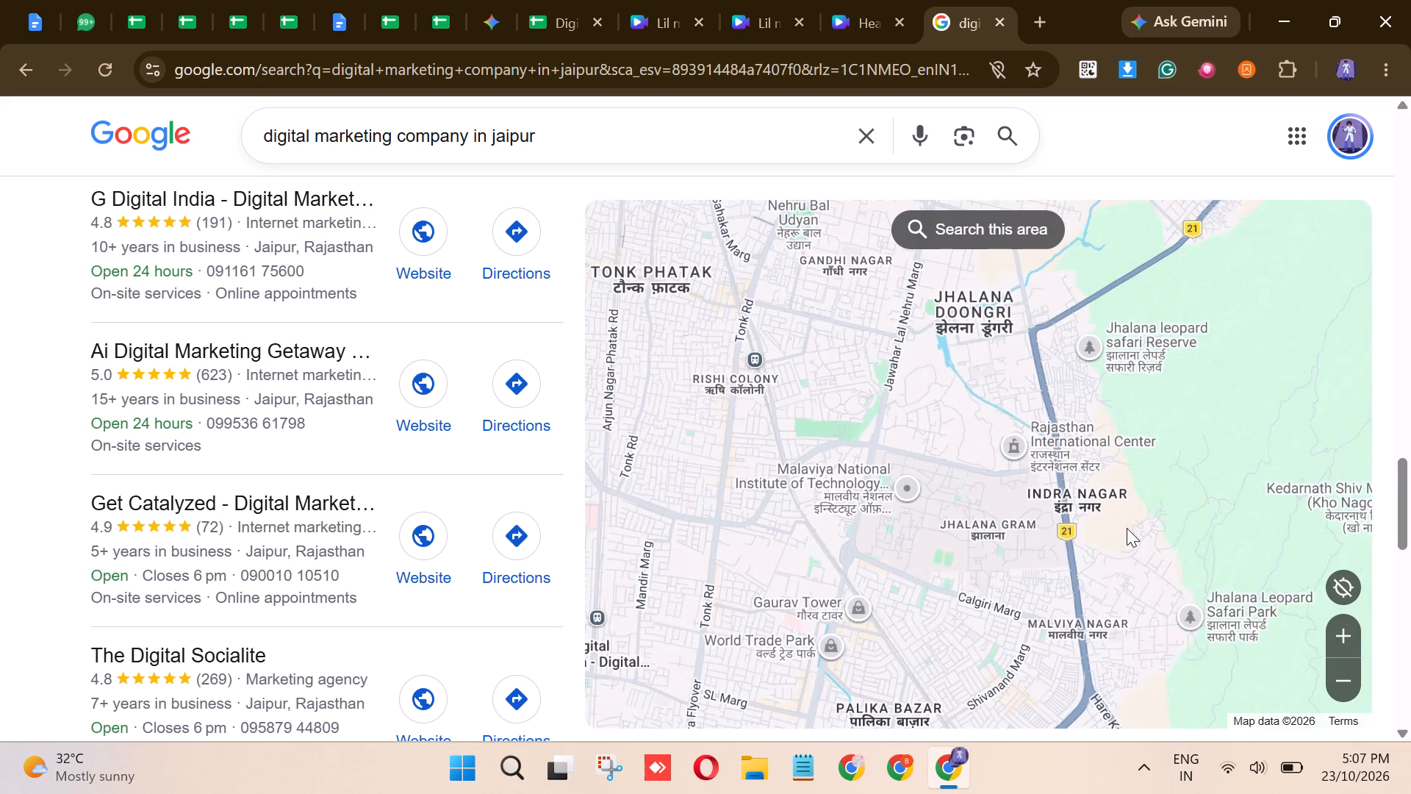
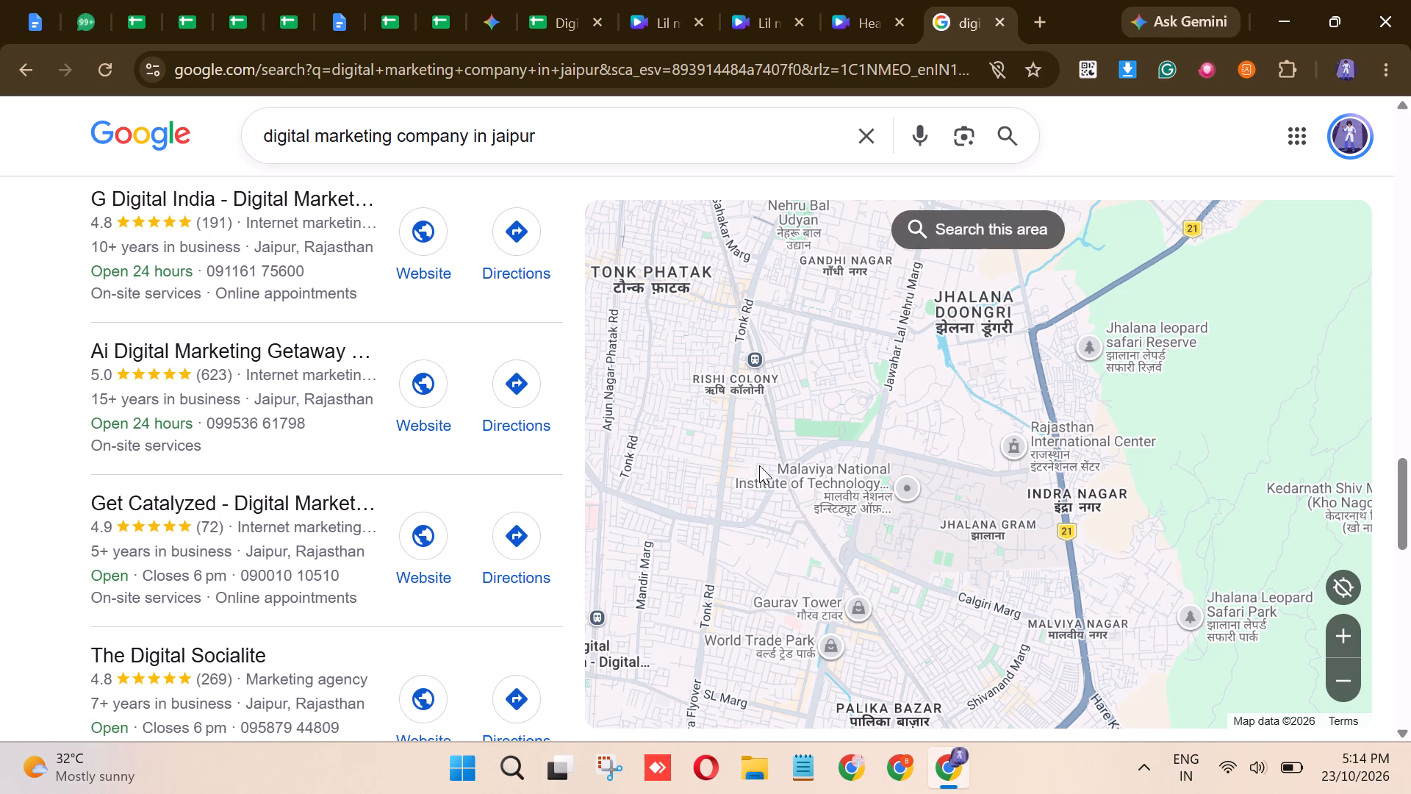
Examine the company markers across the wider Jaipur map, from Ai Digital Marketing Getaway in the north-west to G Digital India near the airport.
scroll(775, 455, "down", 4)
left_click_drag(709, 409, 930, 449)
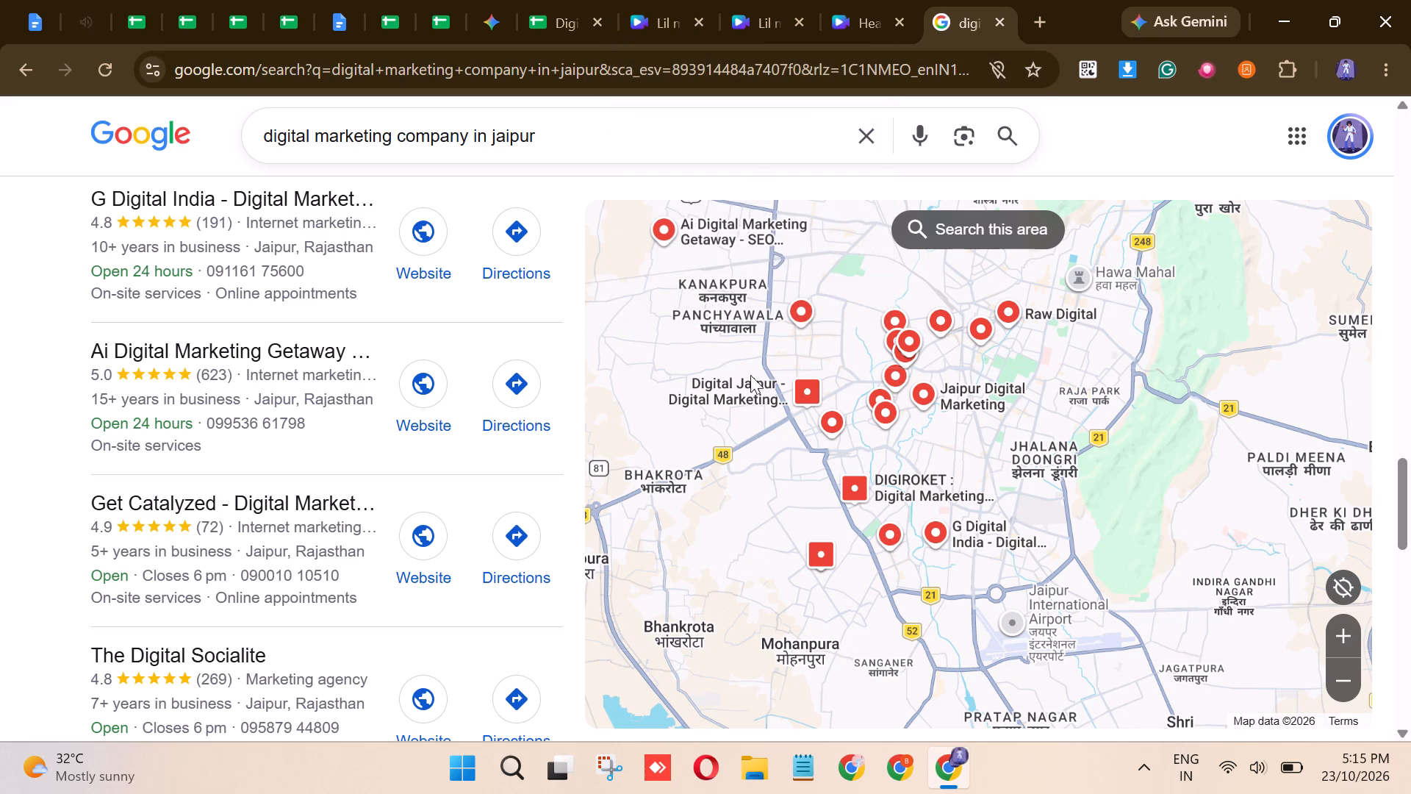
Look through the company listings between G Digital India and SR Digital Marketing Services, including Get Catalyzed and Yourfbmart AI Business Solution.
scroll(425, 498, "down", 1)
scroll(294, 523, "down", 2)
scroll(294, 523, "up", 2)
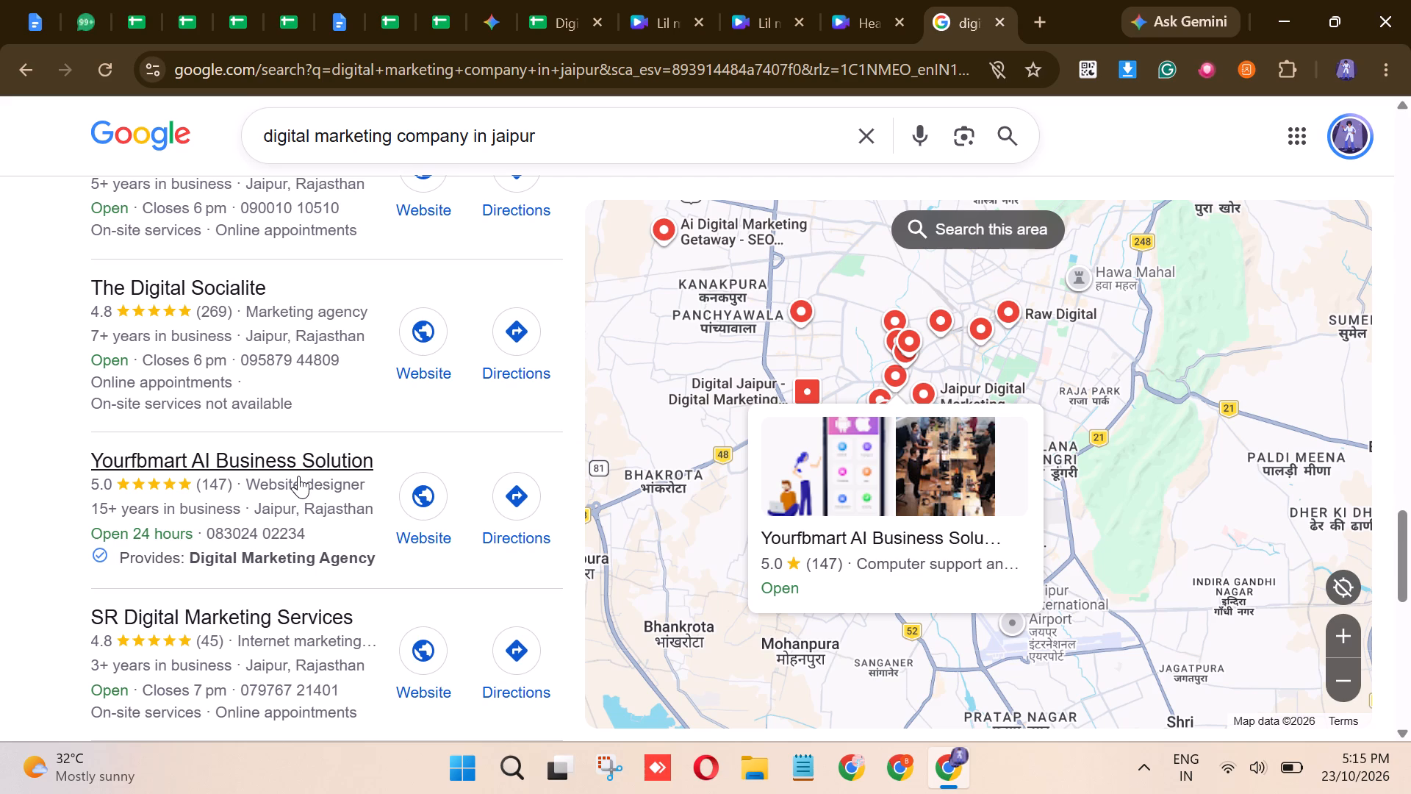
scroll(298, 476, "up", 1)
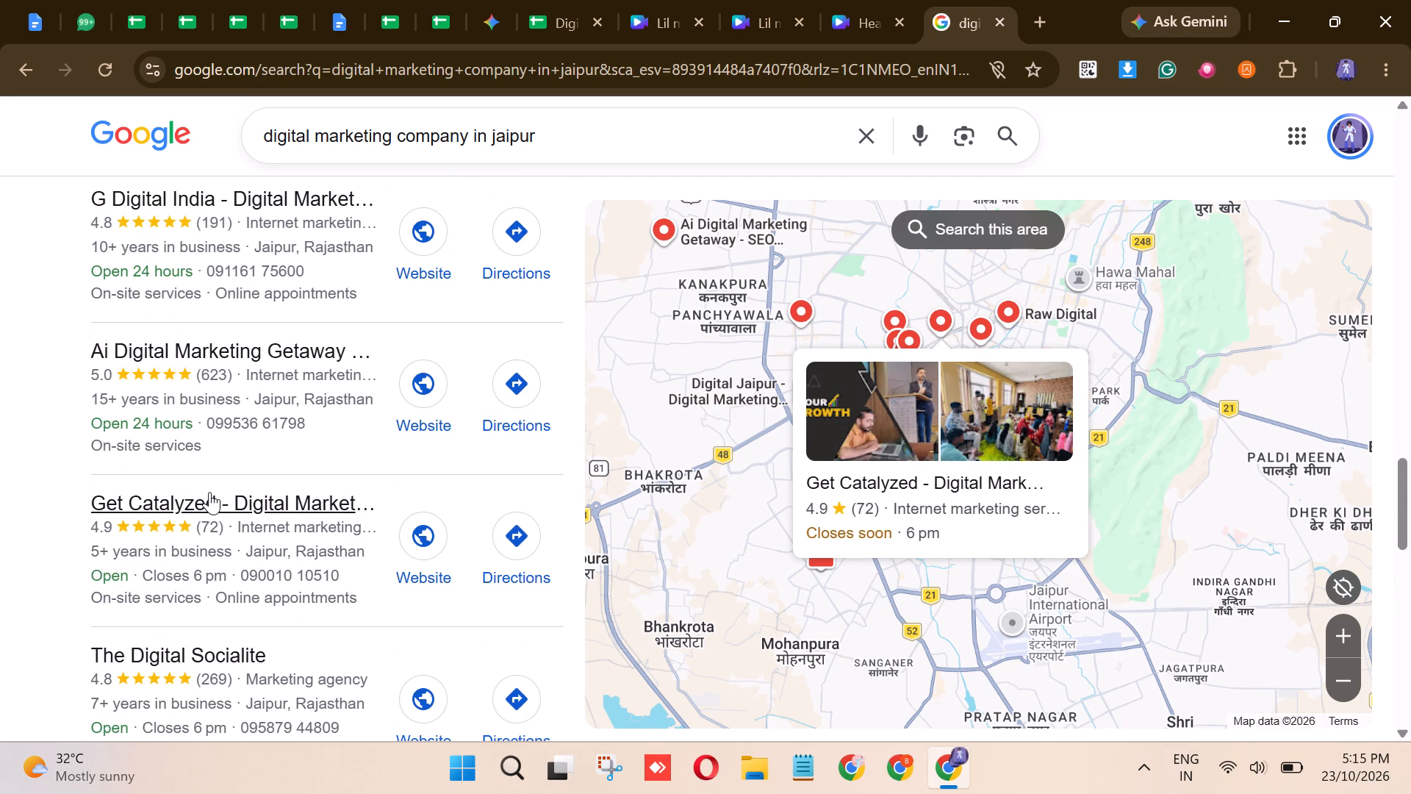
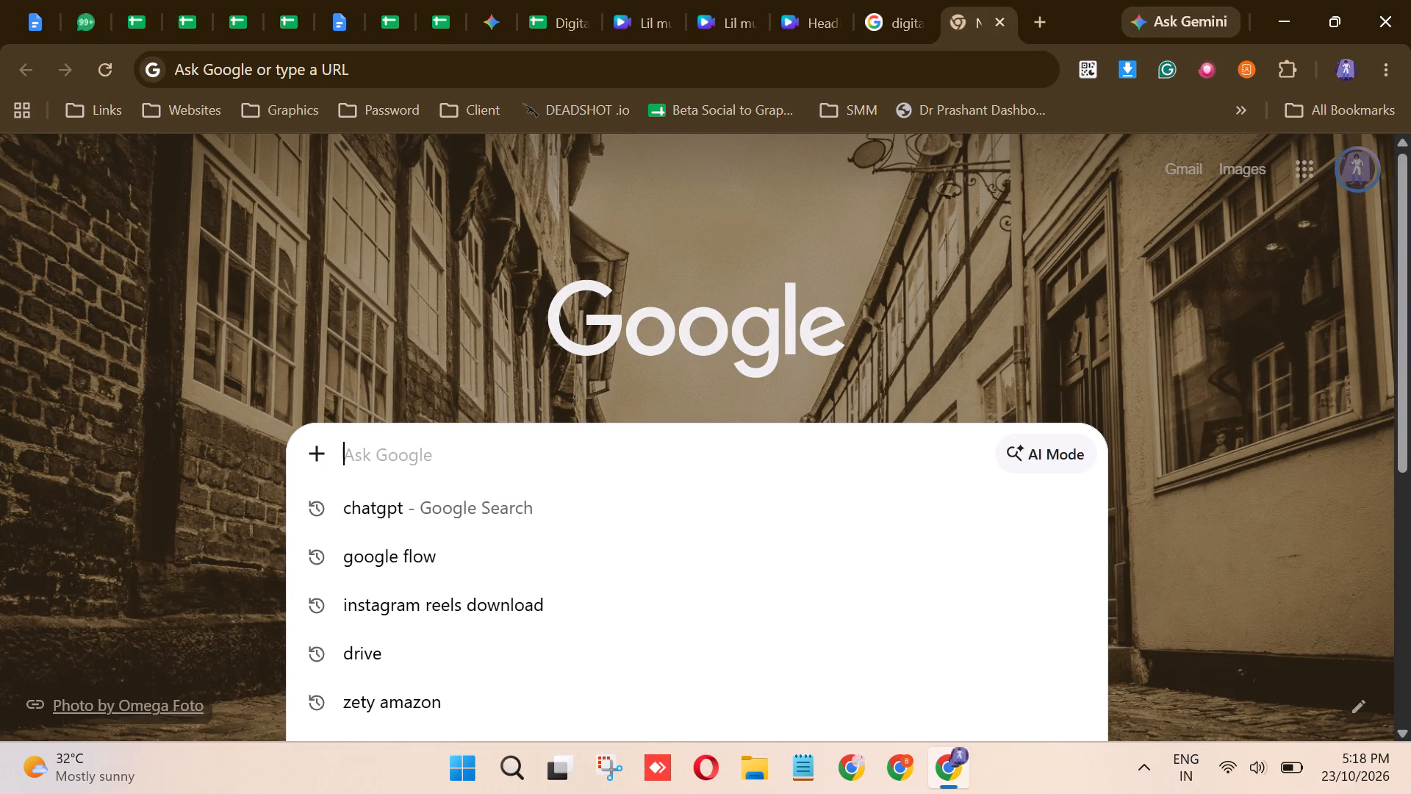
Search Google for "murlipura solar tech".
type("mur")
type("li")
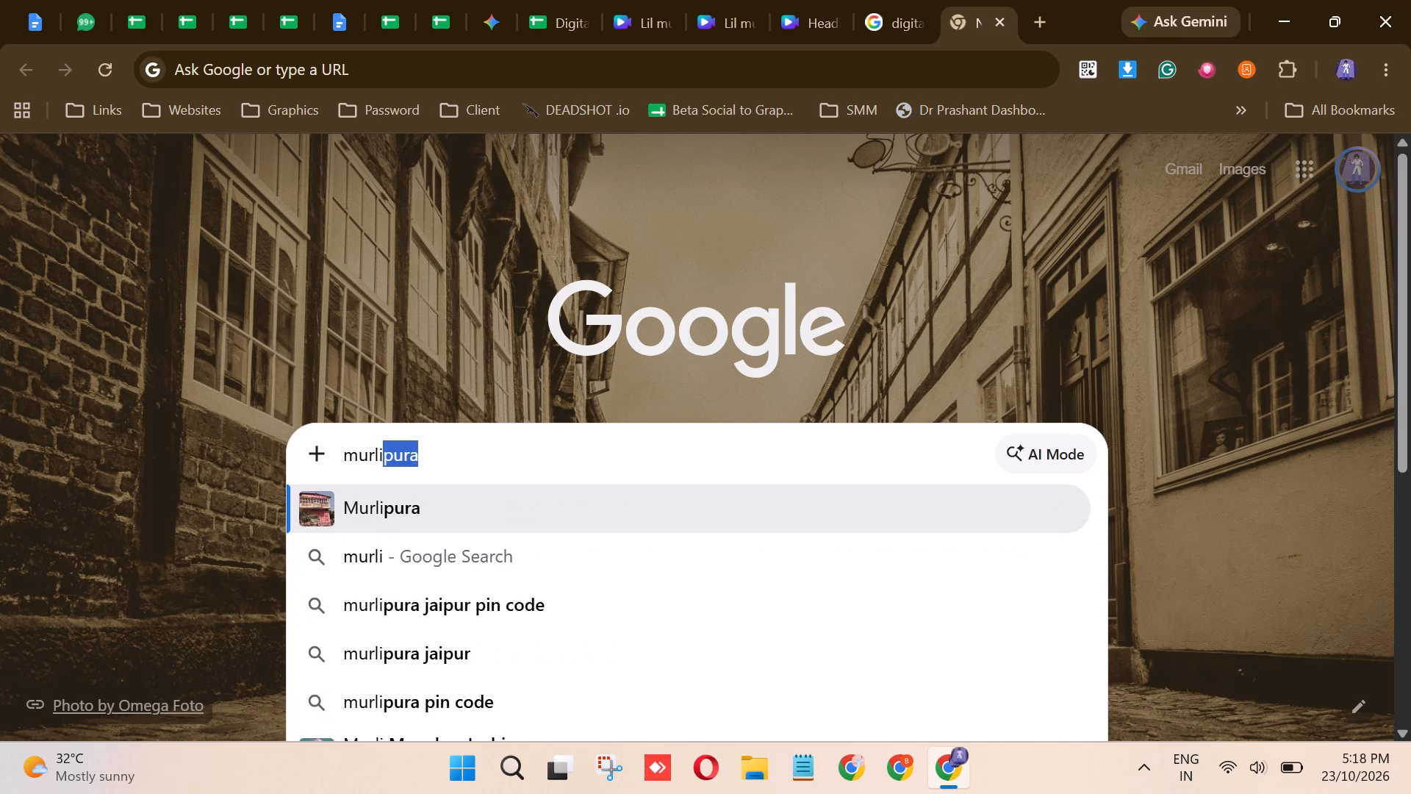
key("Down")
key("Up")
key("Right")
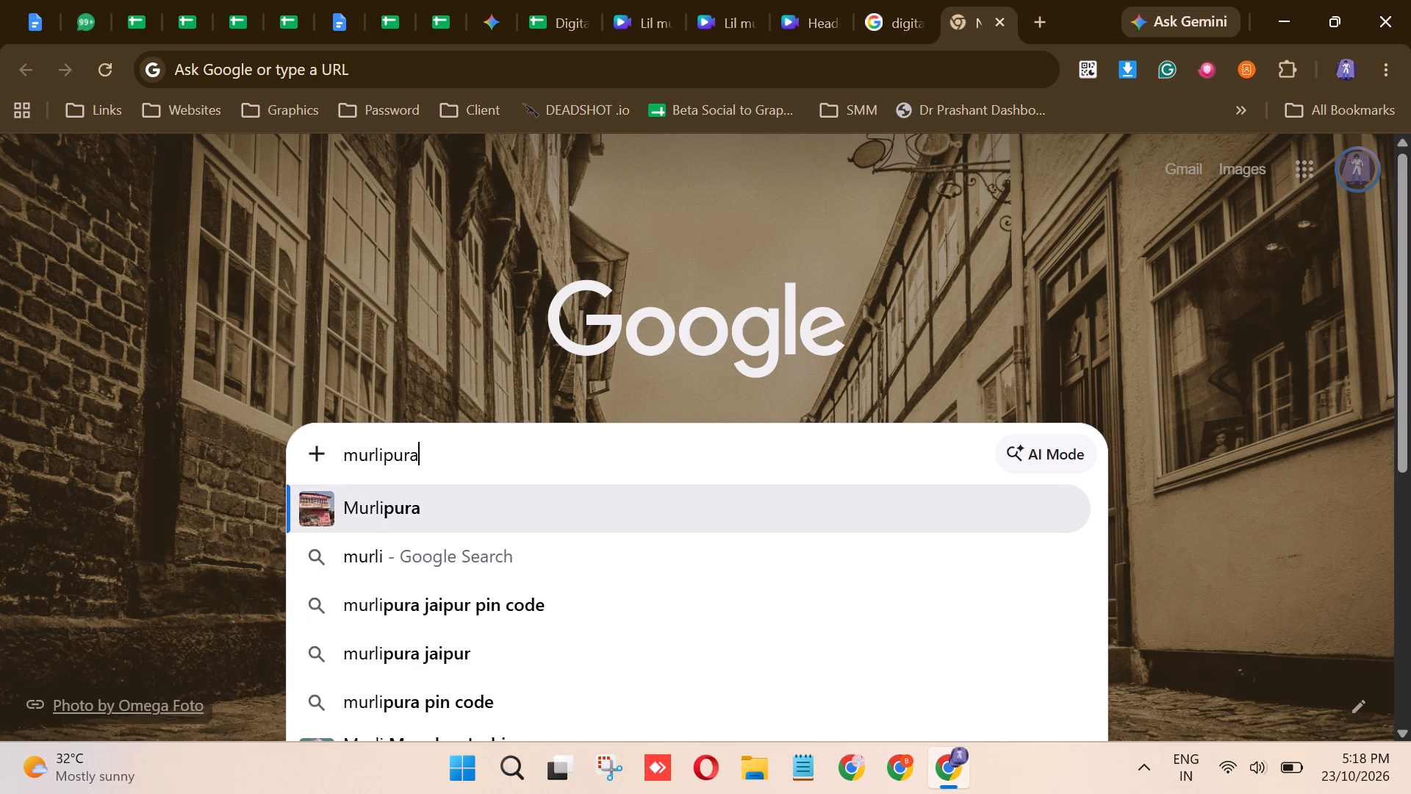
key("space")
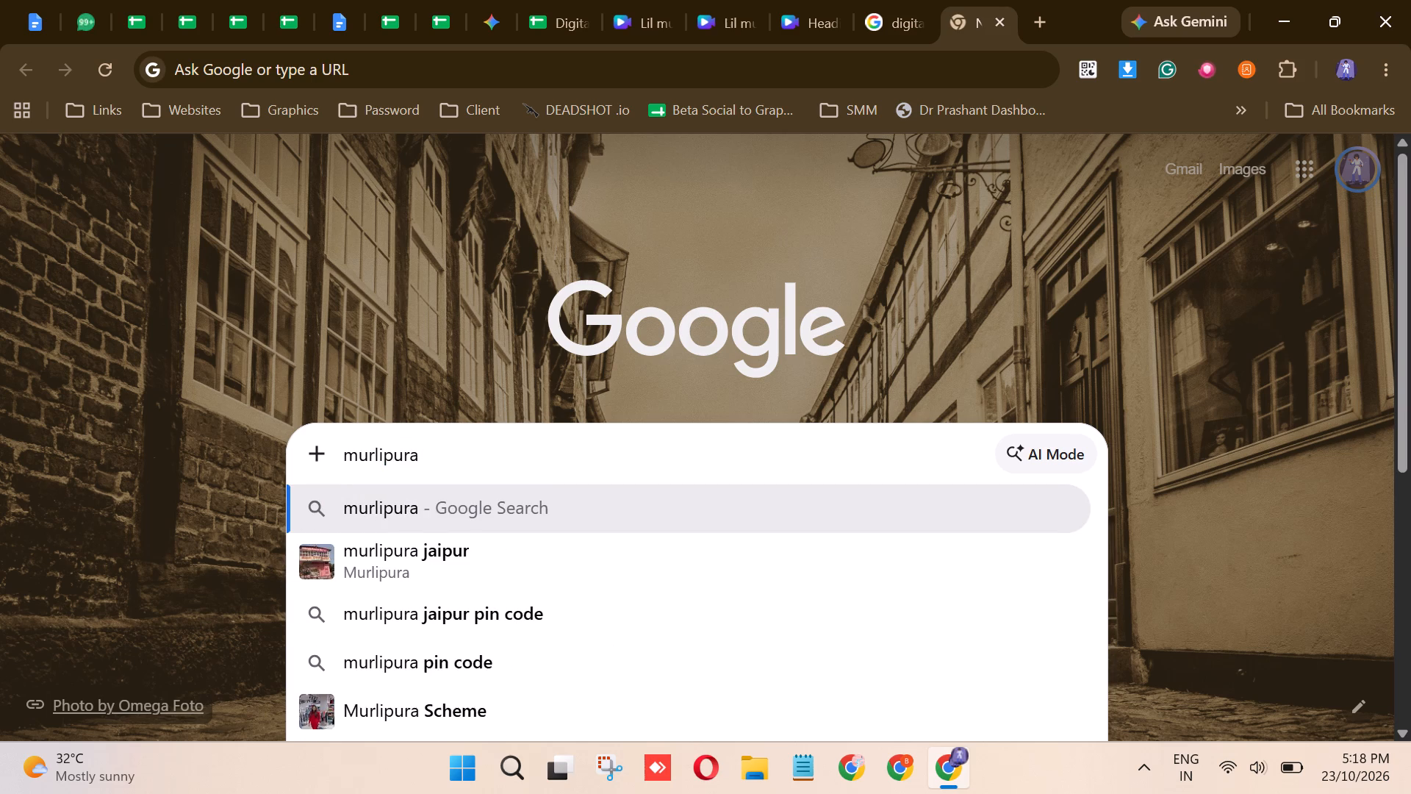
type("so")
key("l")
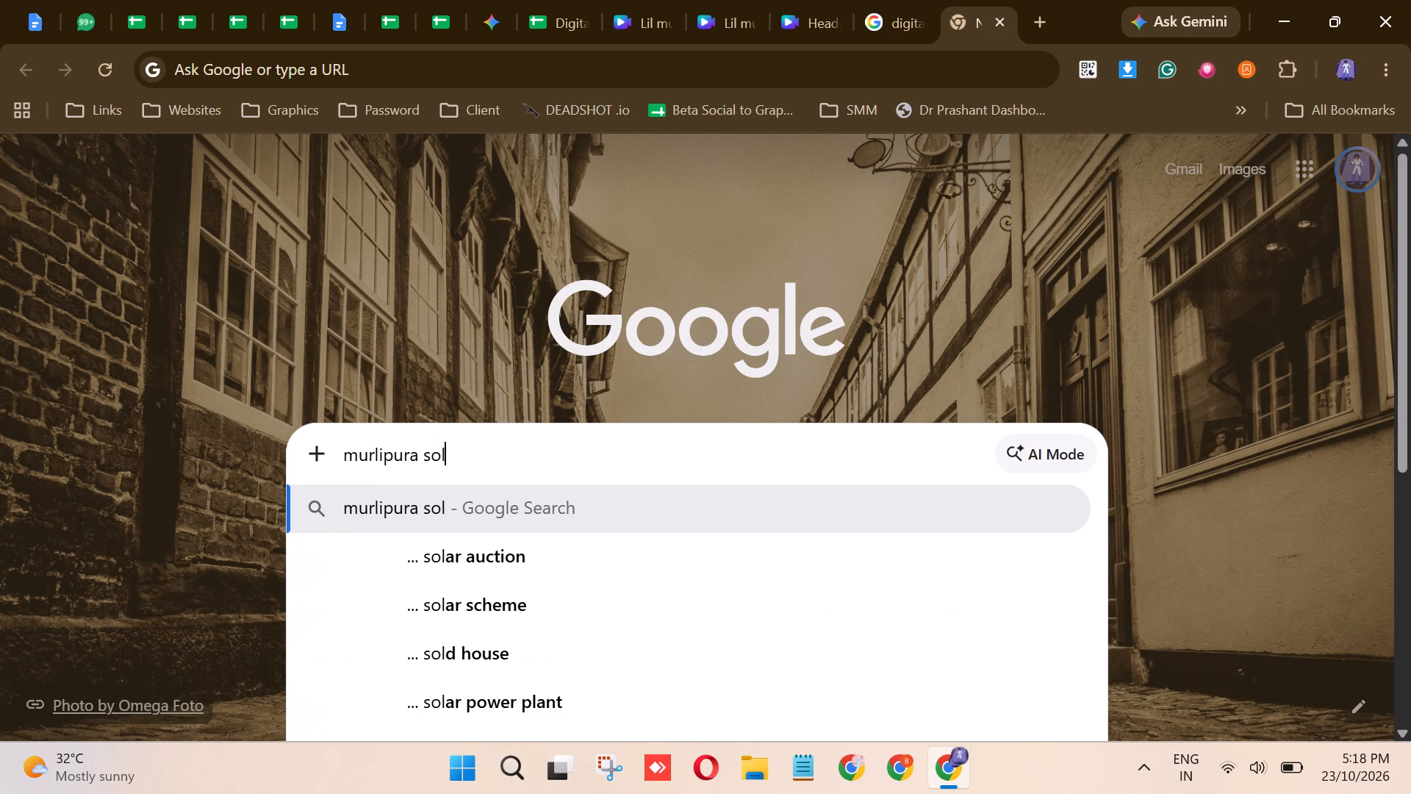
type("ar")
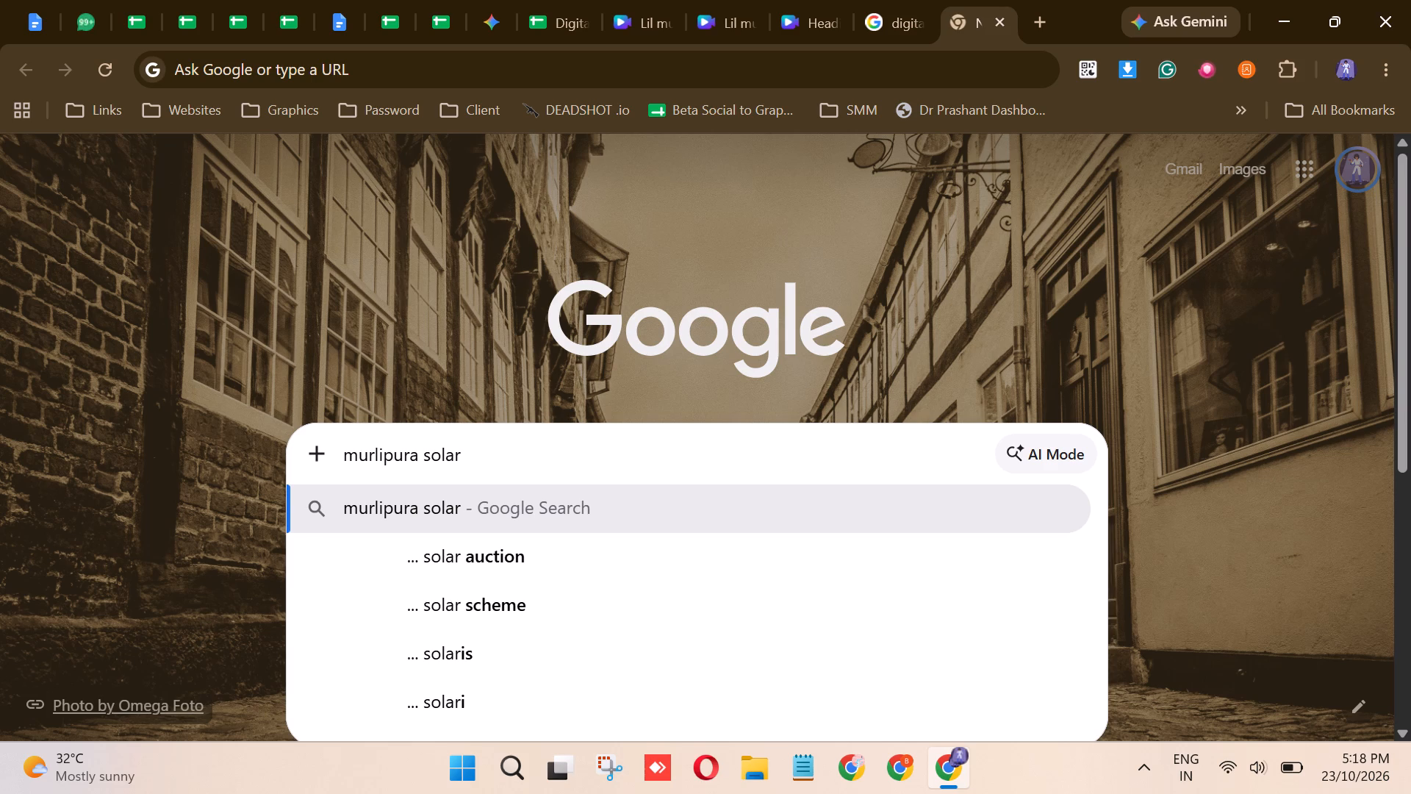
key("space")
type("tac")
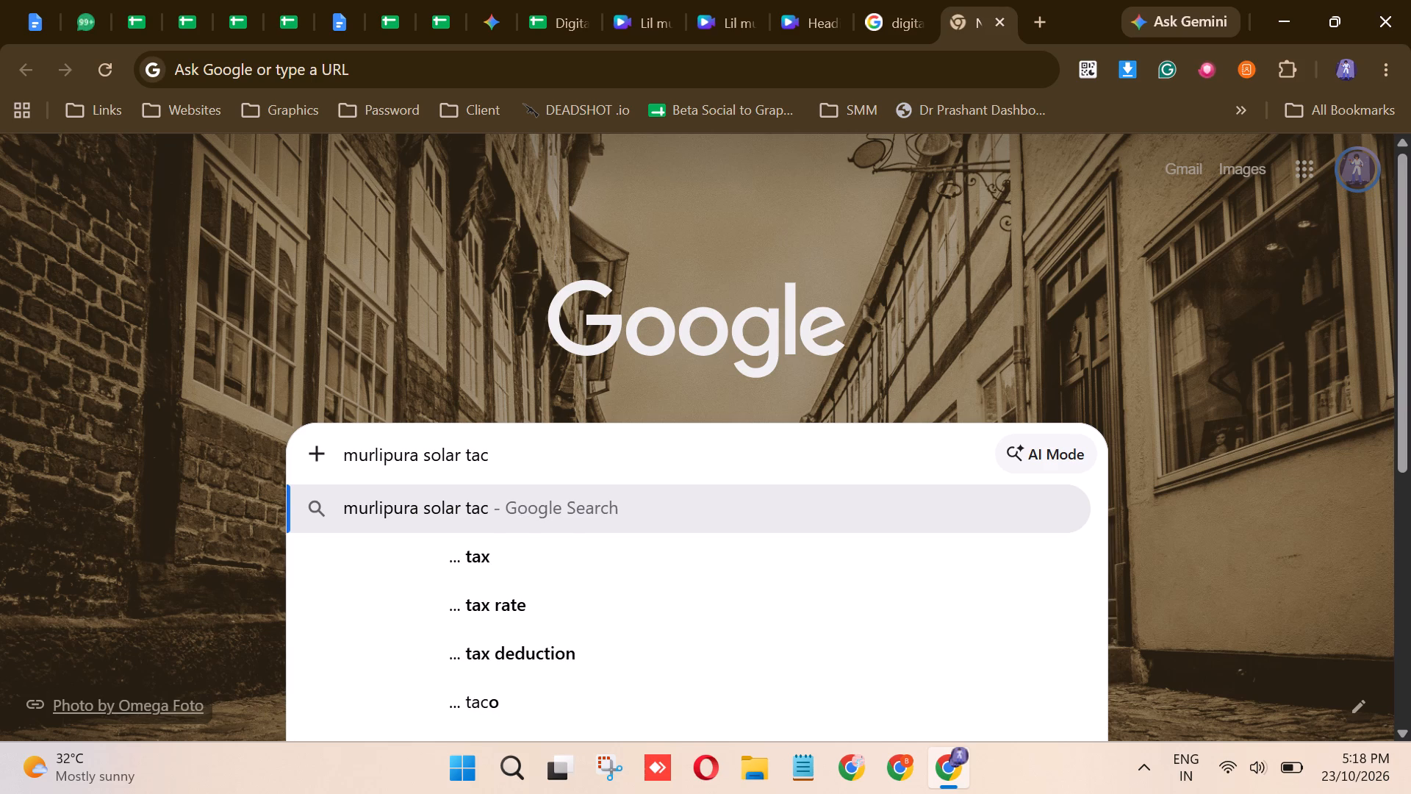
key("h")
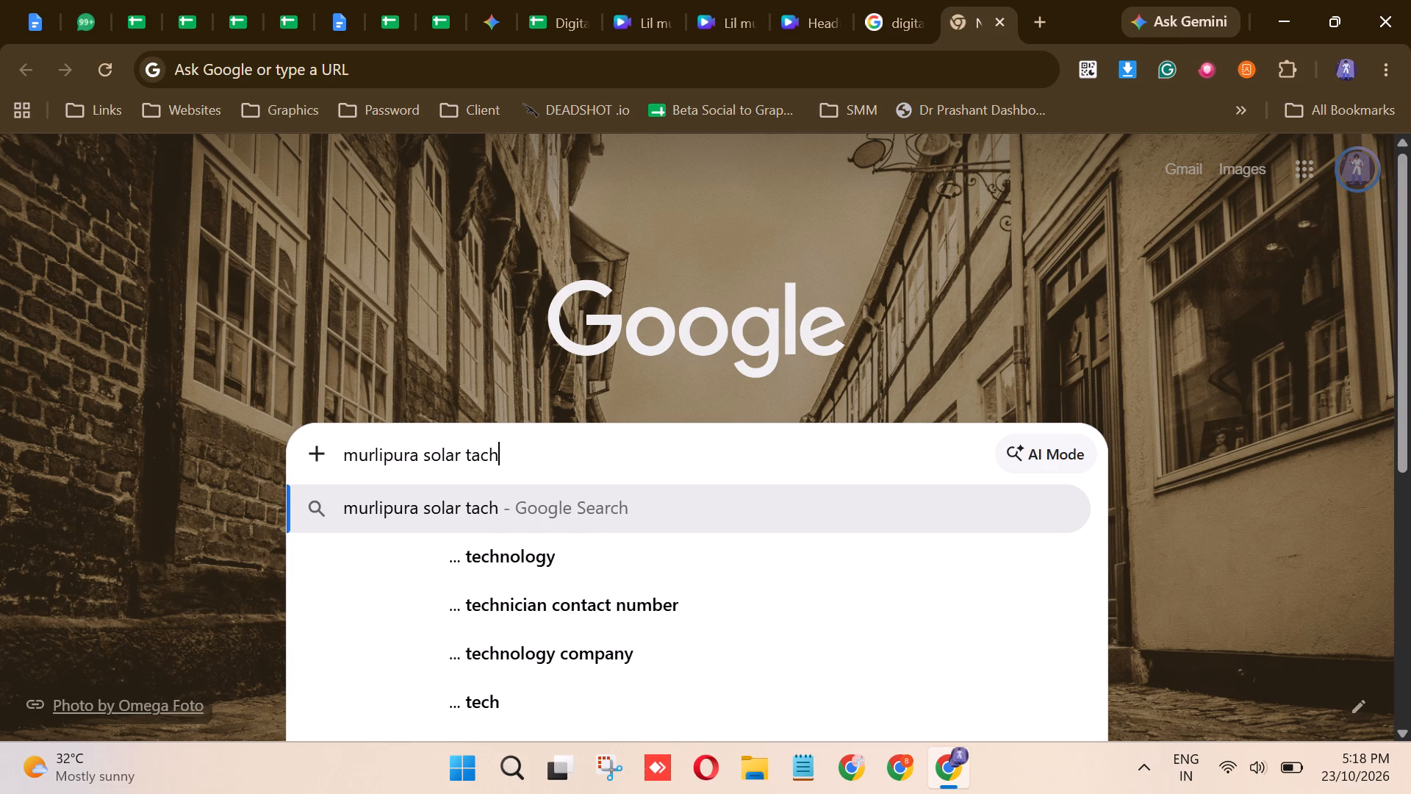
key("Left")
key("Right")
key("Left")
key("Left")
key("BackSpace")
key("e")
key("Return")
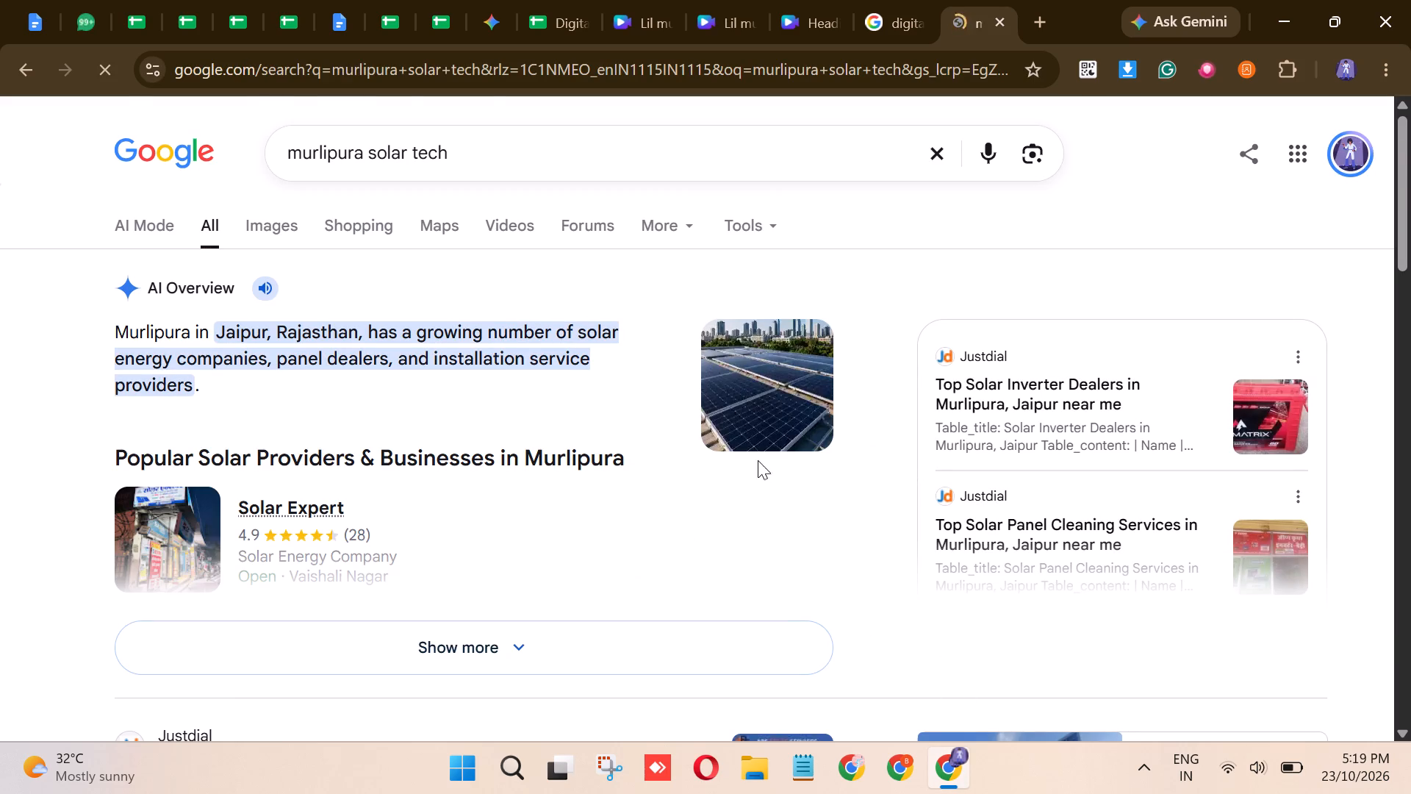
Expand the AI Overview and examine the solar providers it lists for Murlipura, down to the web results.
scroll(724, 471, "down", 1)
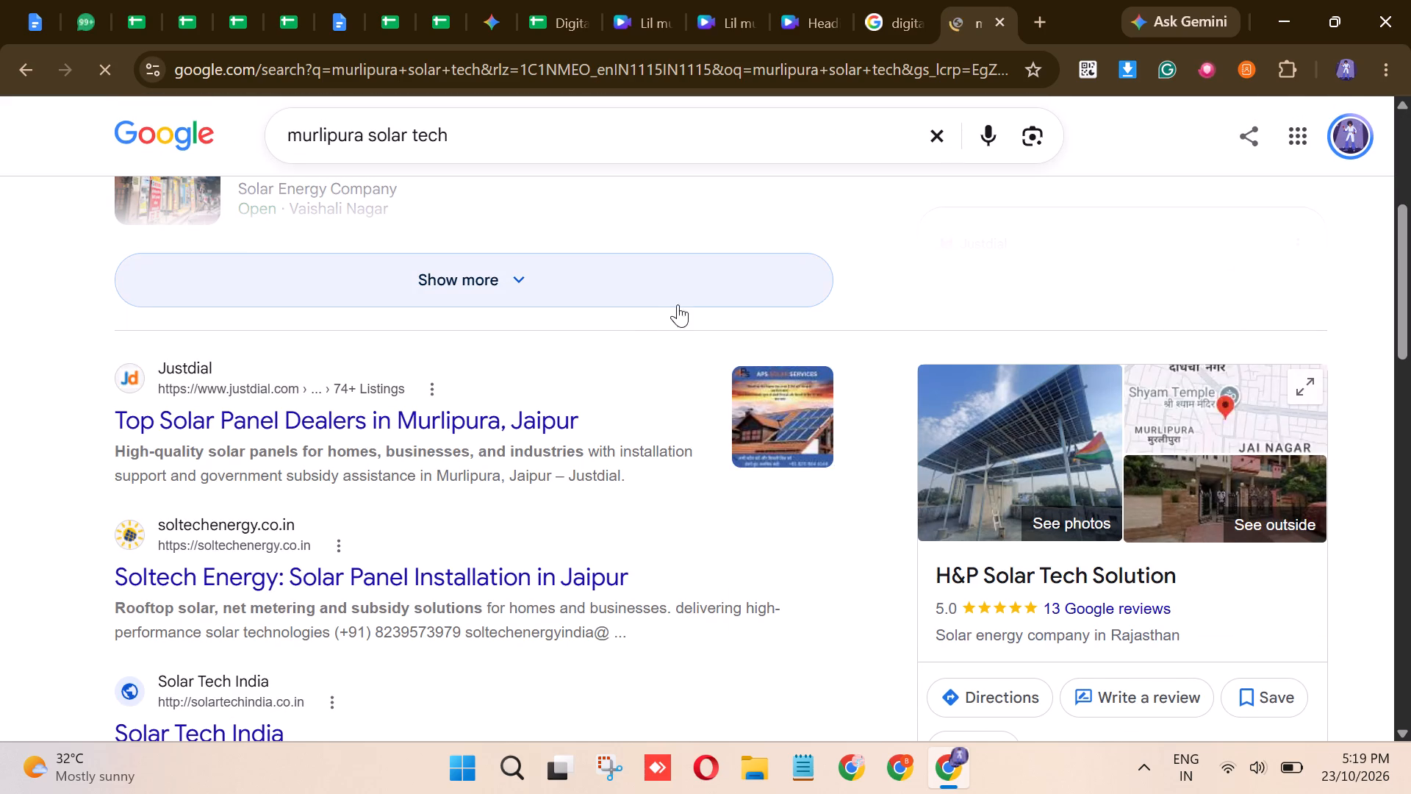
left_click(701, 294)
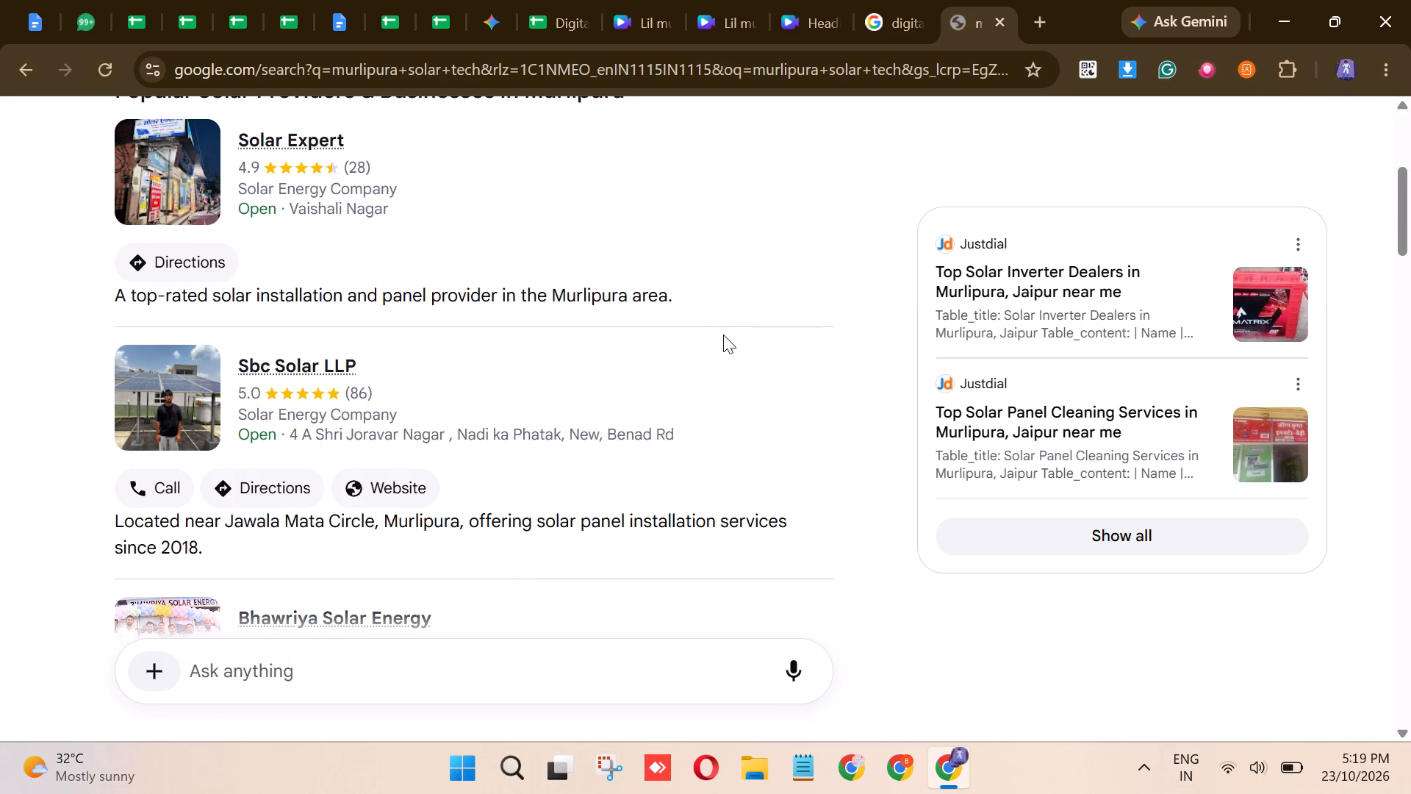
scroll(734, 298, "down", 2)
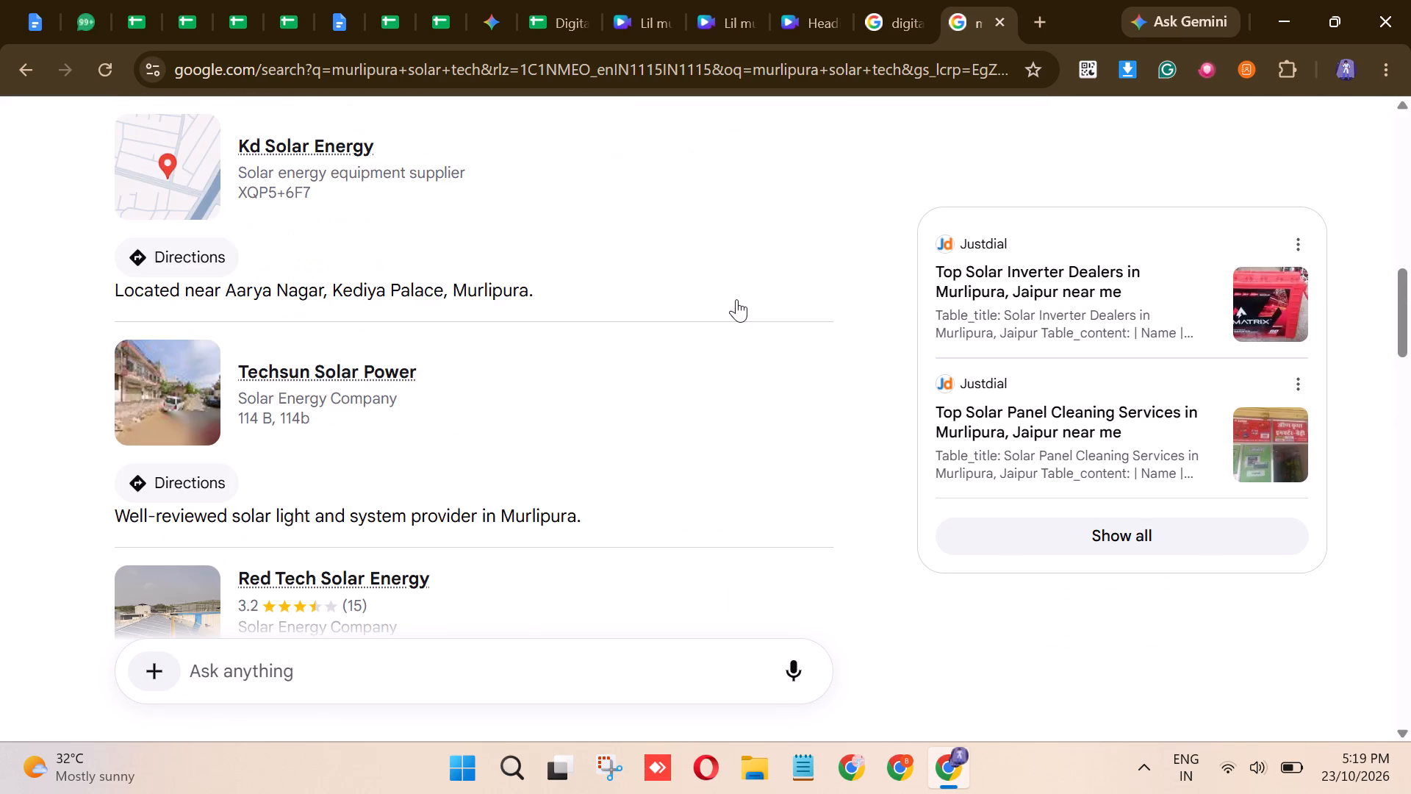
scroll(736, 299, "down", 2)
scroll(736, 299, "up", 3)
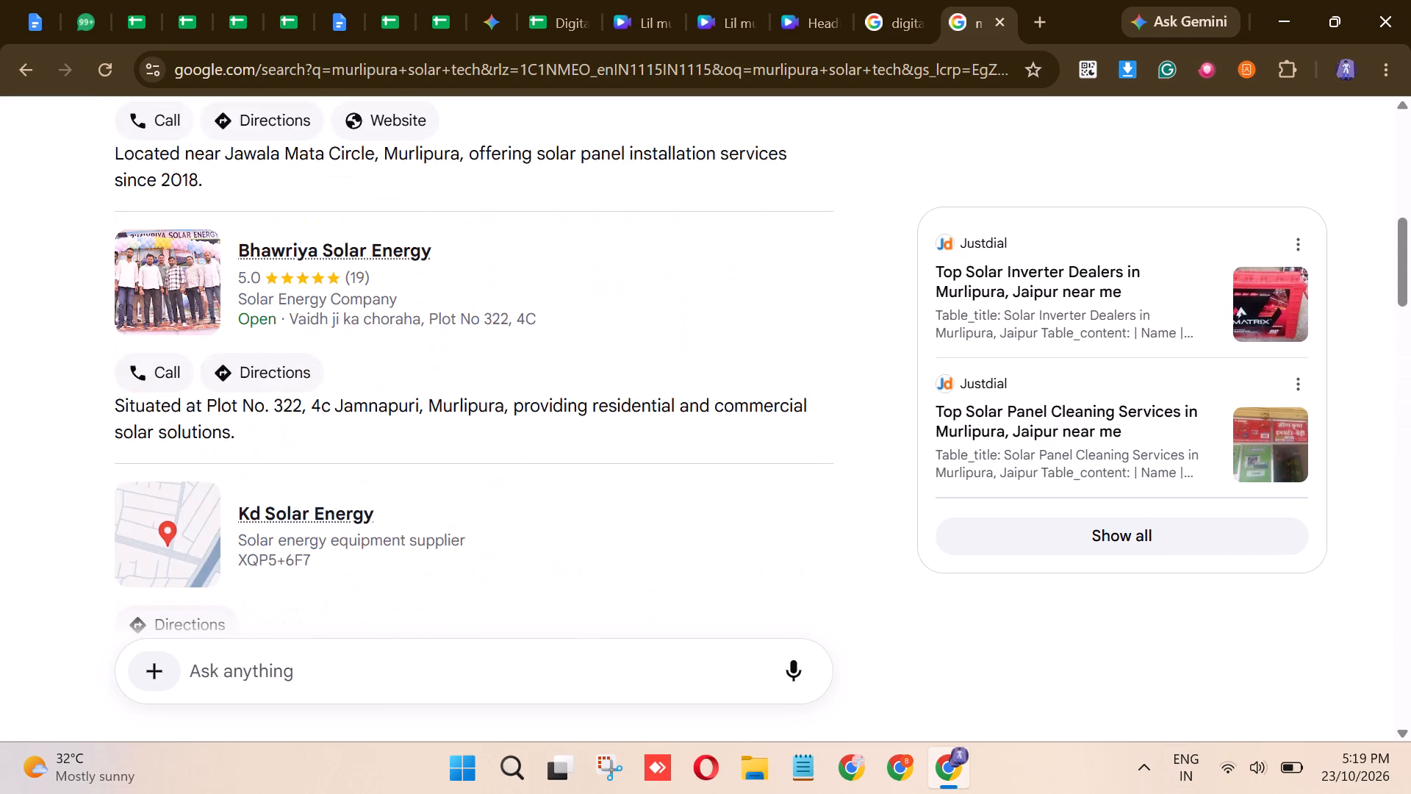
scroll(736, 299, "up", 2)
scroll(821, 385, "down", 3)
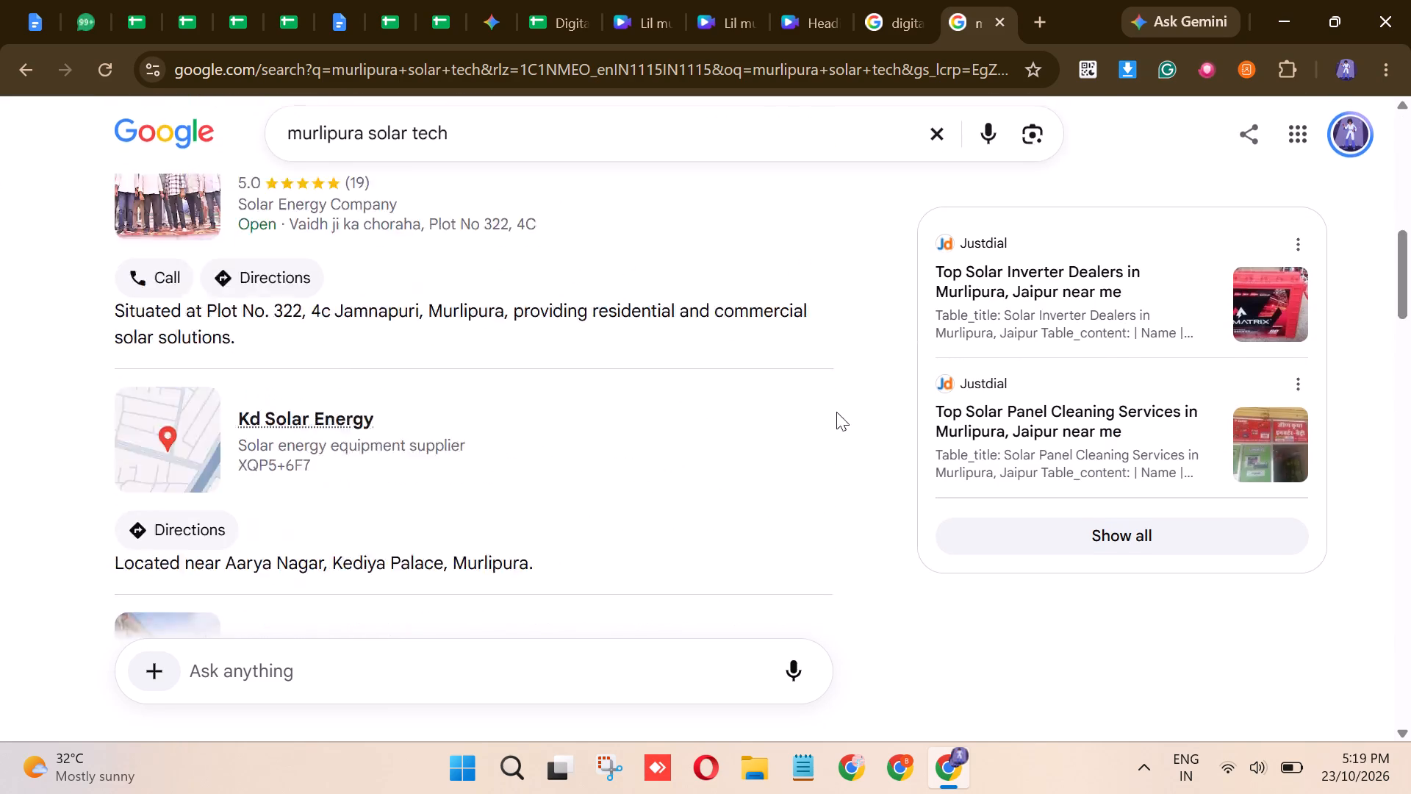
scroll(836, 412, "down", 6)
scroll(834, 471, "up", 1)
scroll(697, 470, "up", 1)
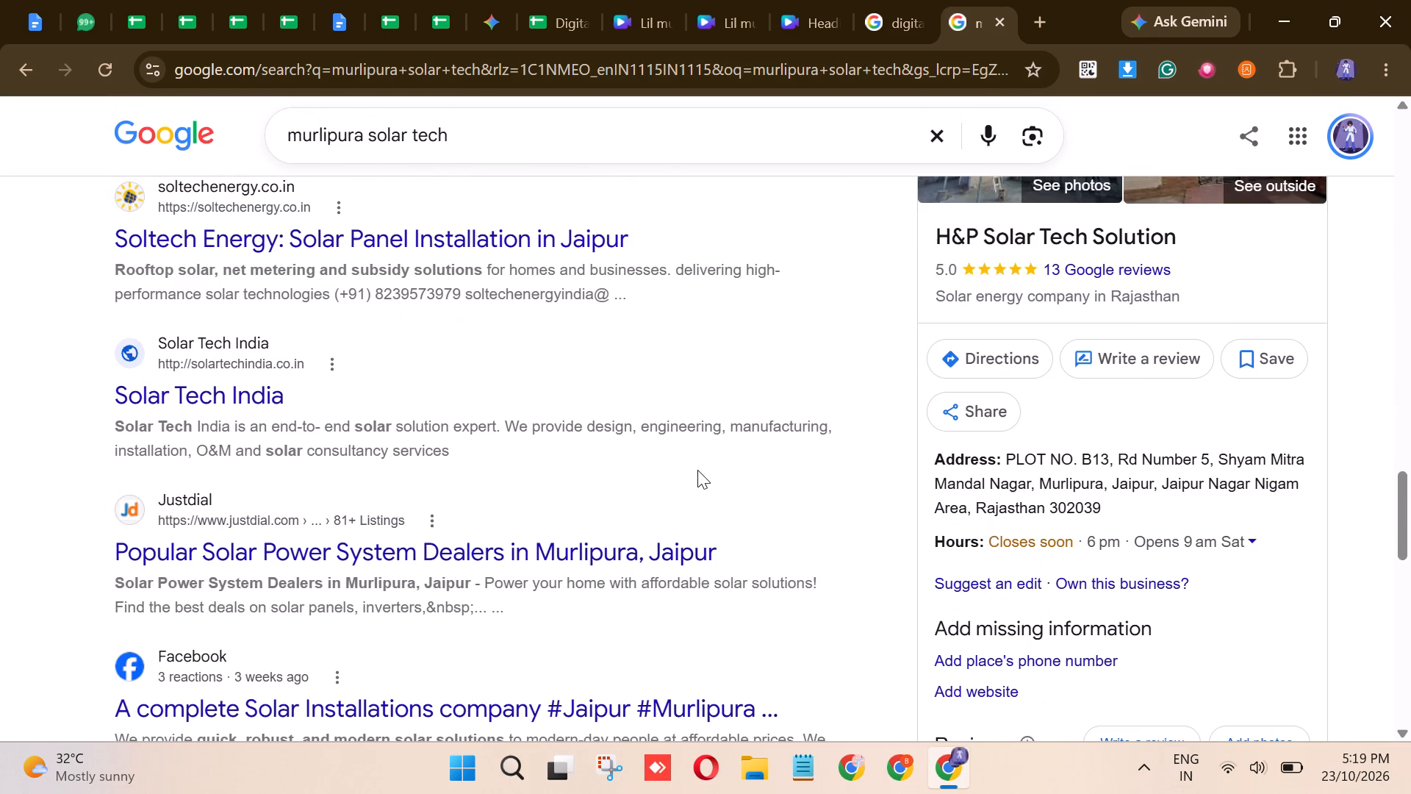
scroll(697, 470, "up", 1)
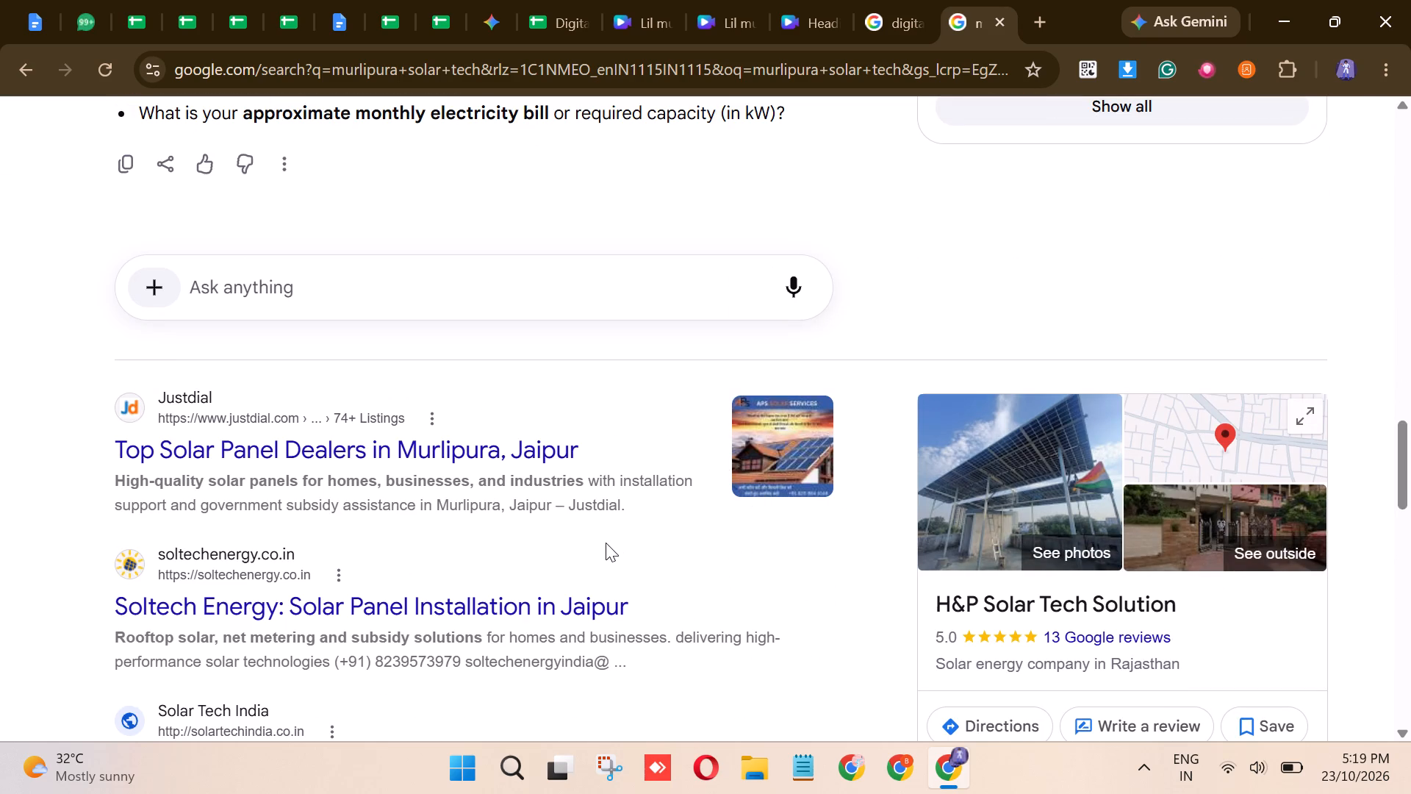
Open the missing phone number form for H&P Solar Tech Solution, read how edits are used, and close it without submitting.
scroll(604, 540, "down", 2)
scroll(604, 540, "up", 1)
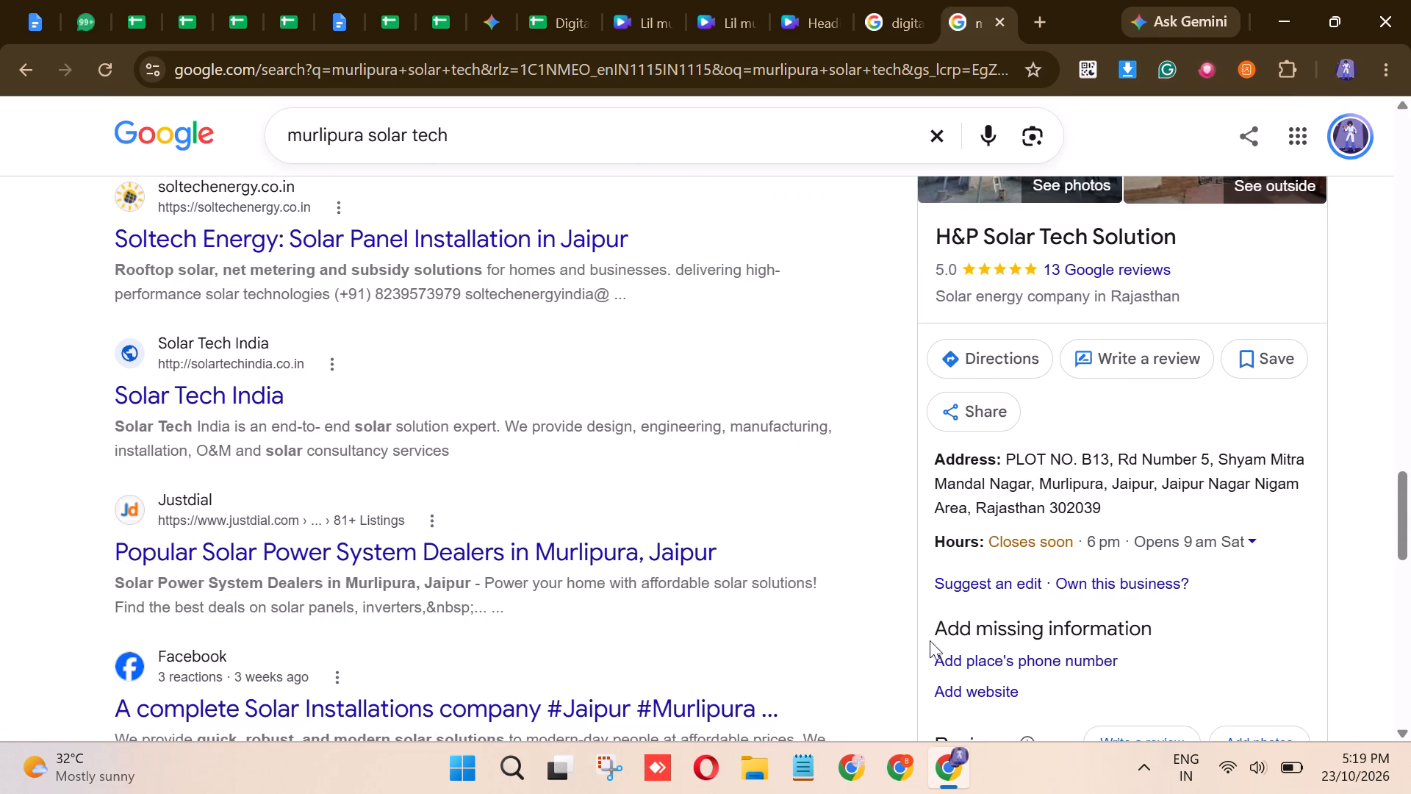
scroll(1038, 640, "down", 1)
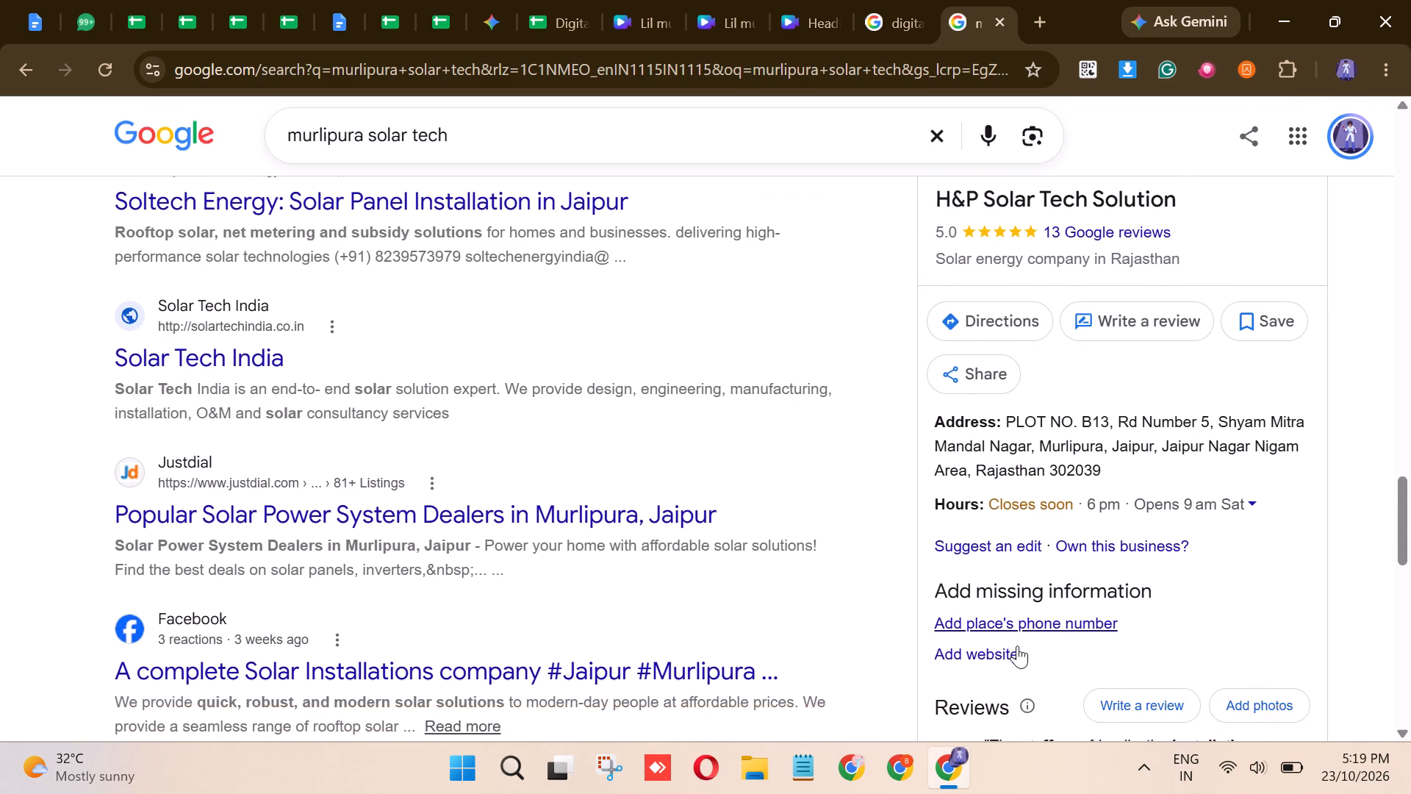
scroll(1017, 645, "down", 1)
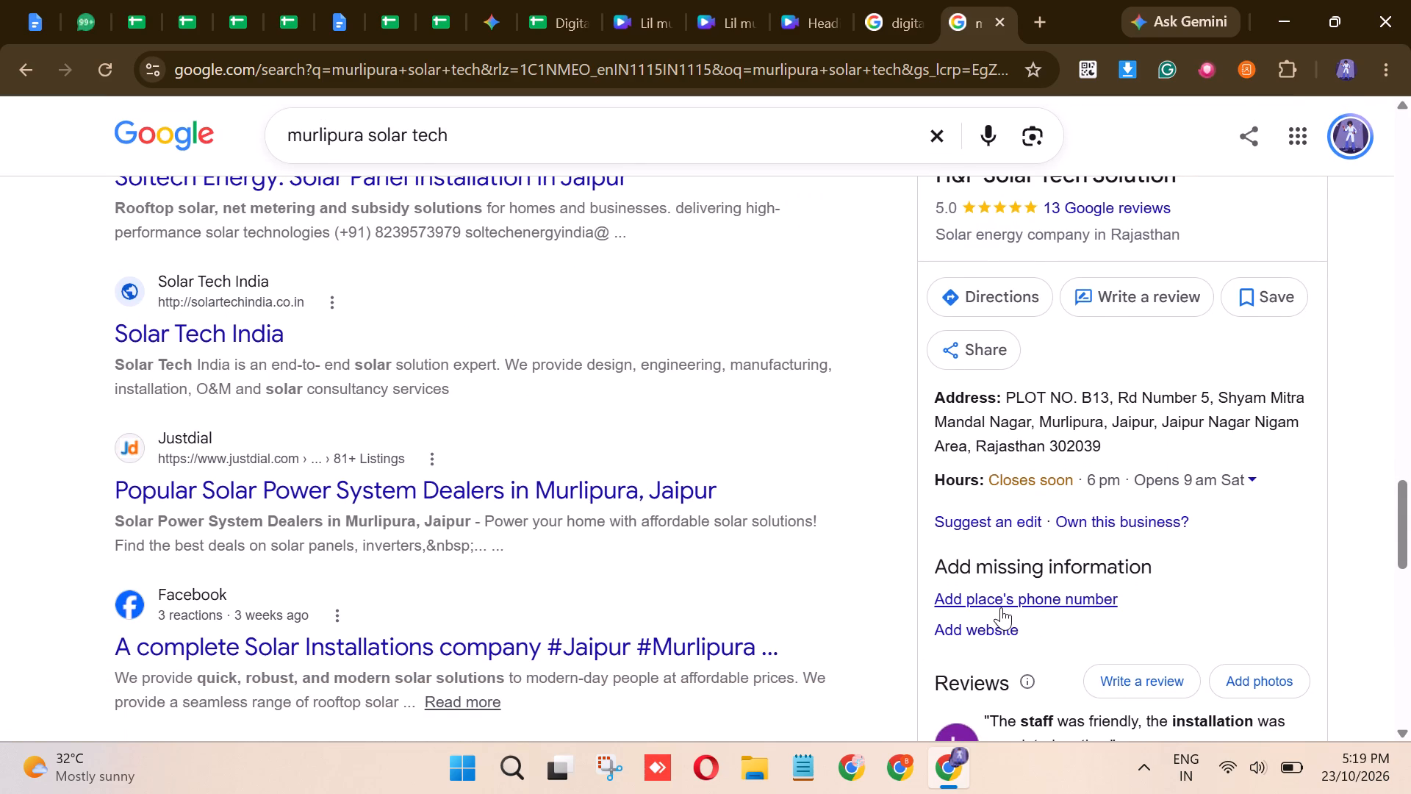
left_click(1001, 607)
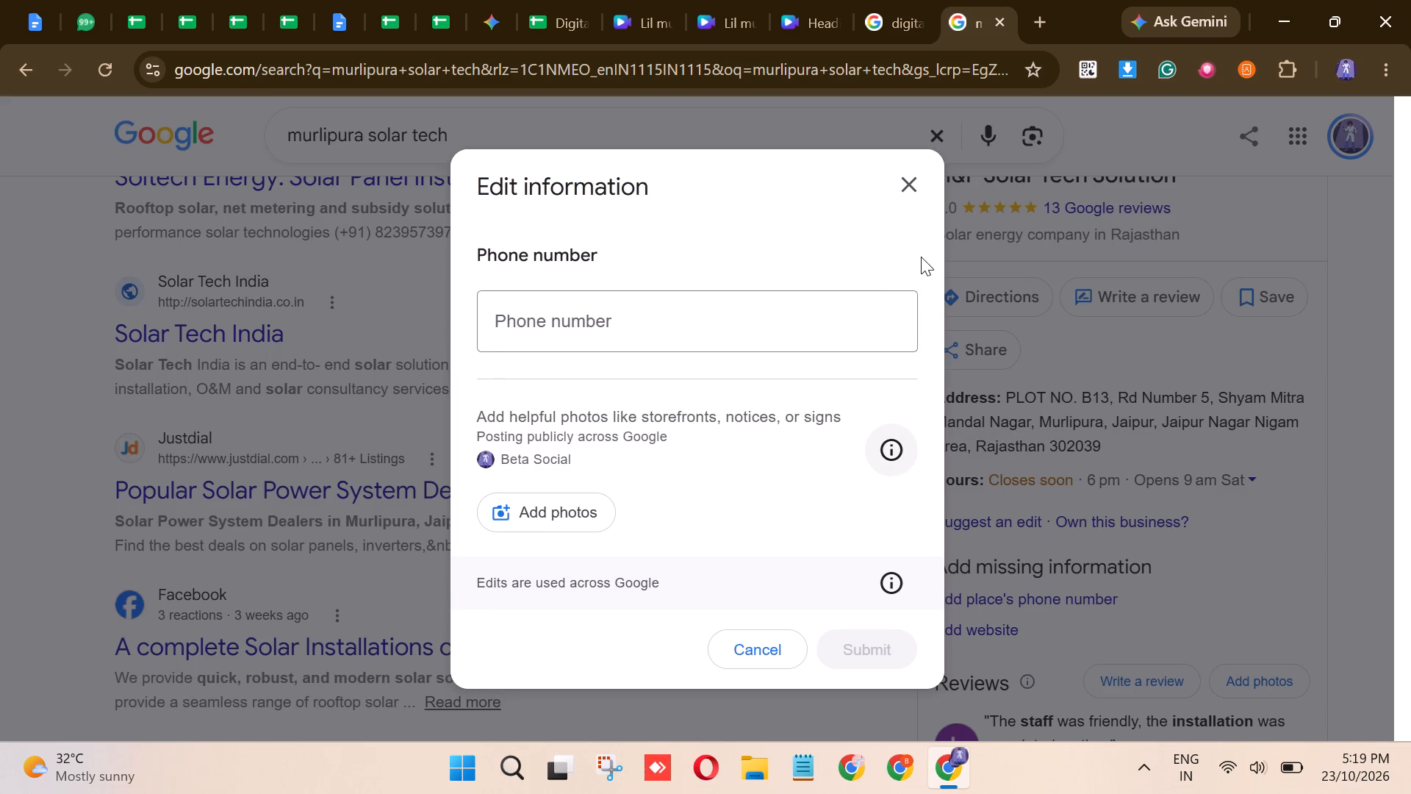
left_click(893, 592)
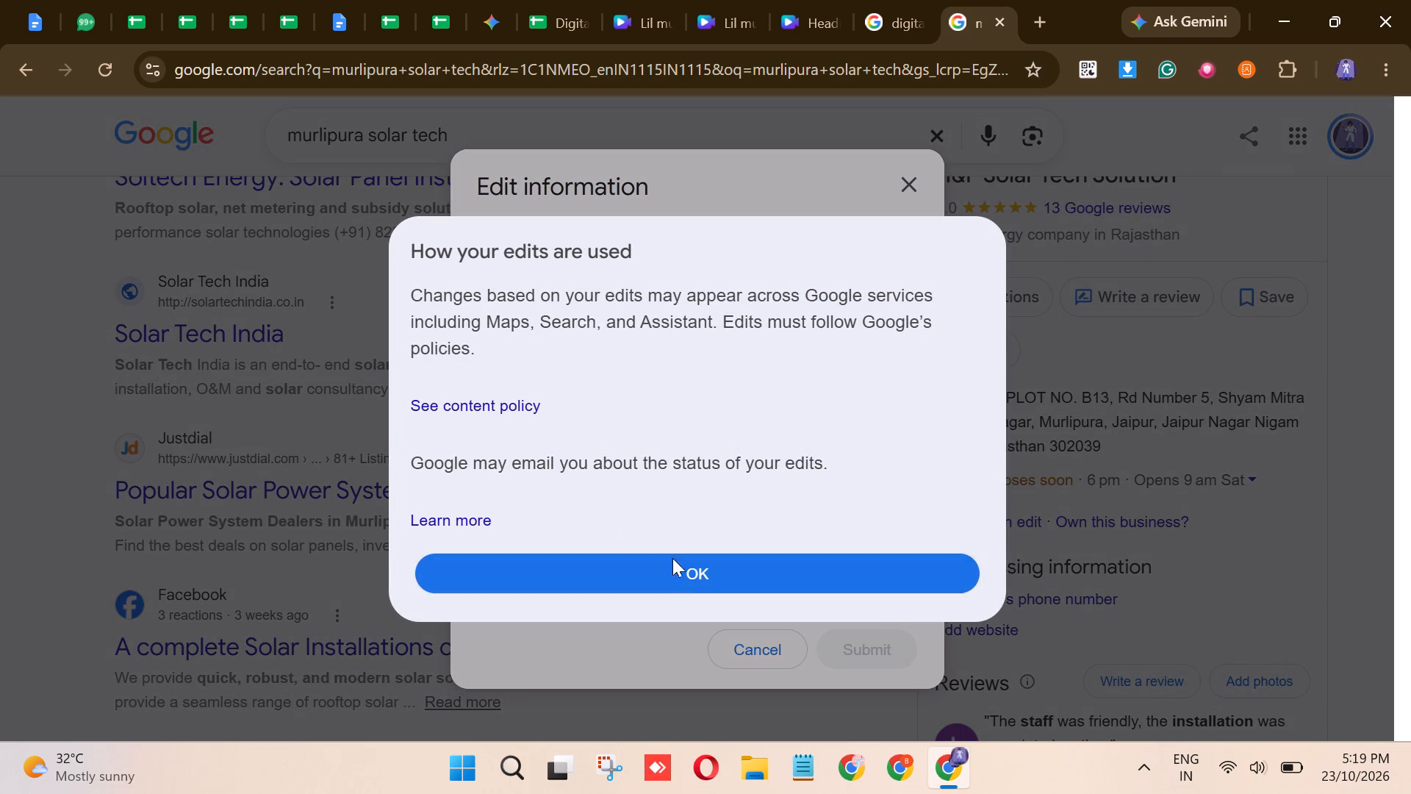
left_click(735, 473)
left_click(721, 587)
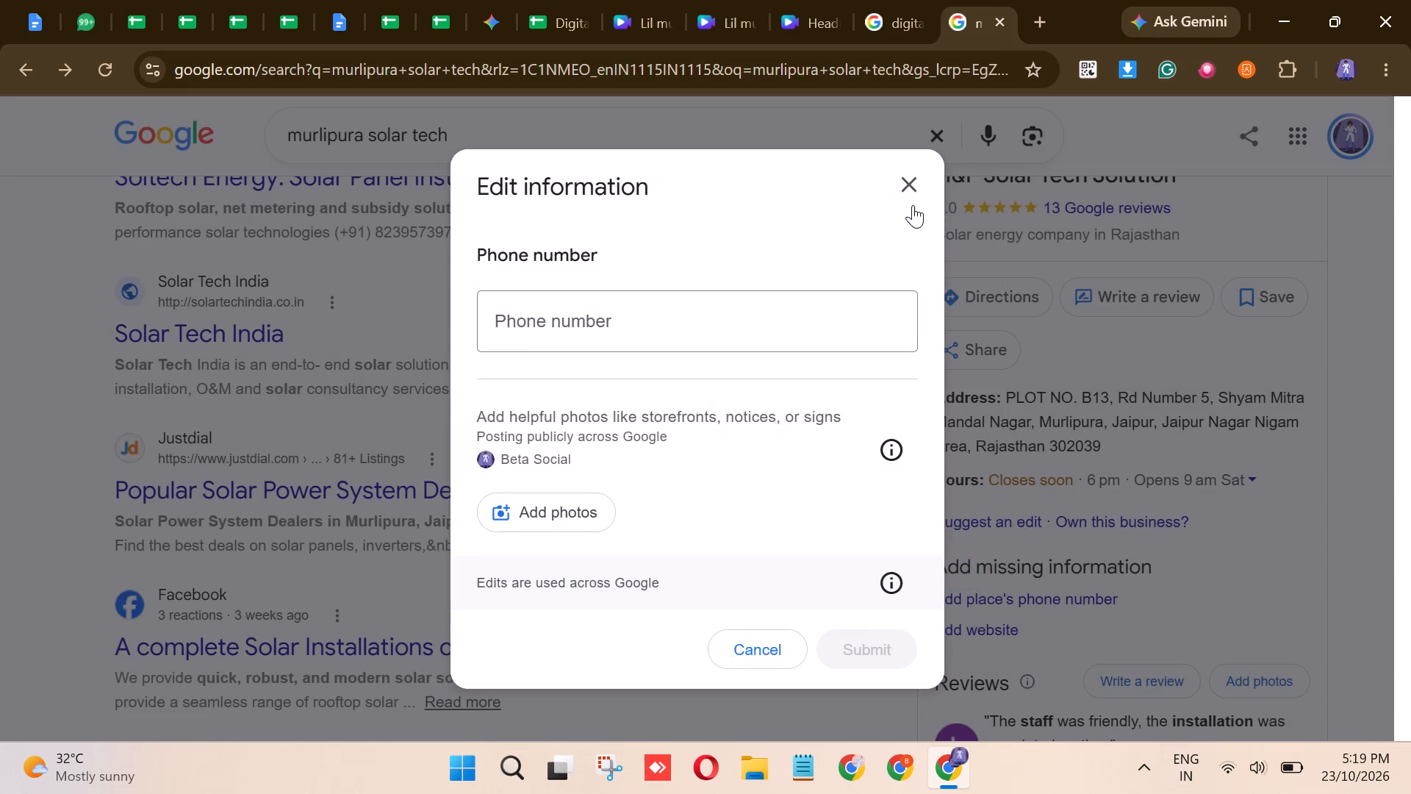
left_click(913, 205)
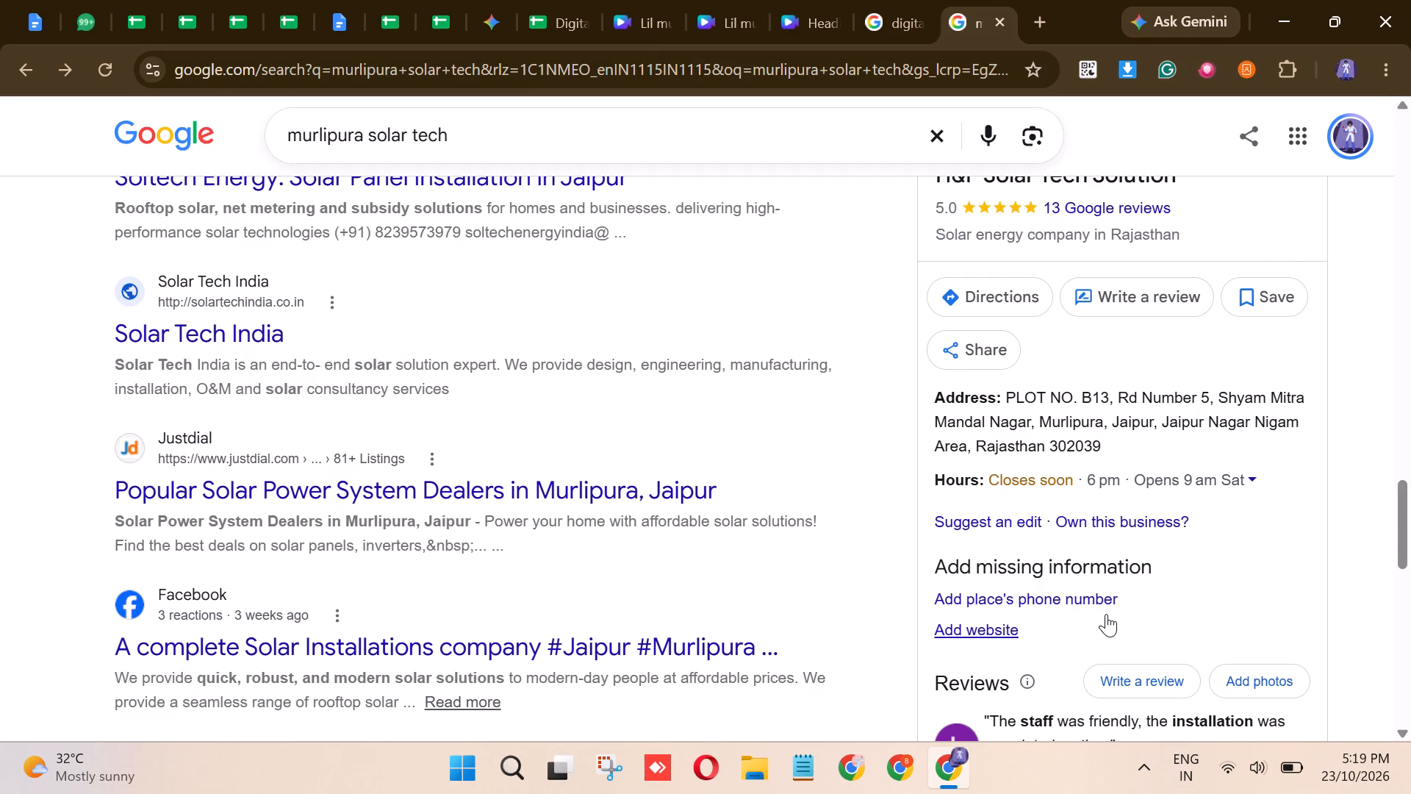
Examine the H&P Solar Tech Solution reviews and description and the remaining solar search results, closing that search when finished.
scroll(1106, 614, "down", 3)
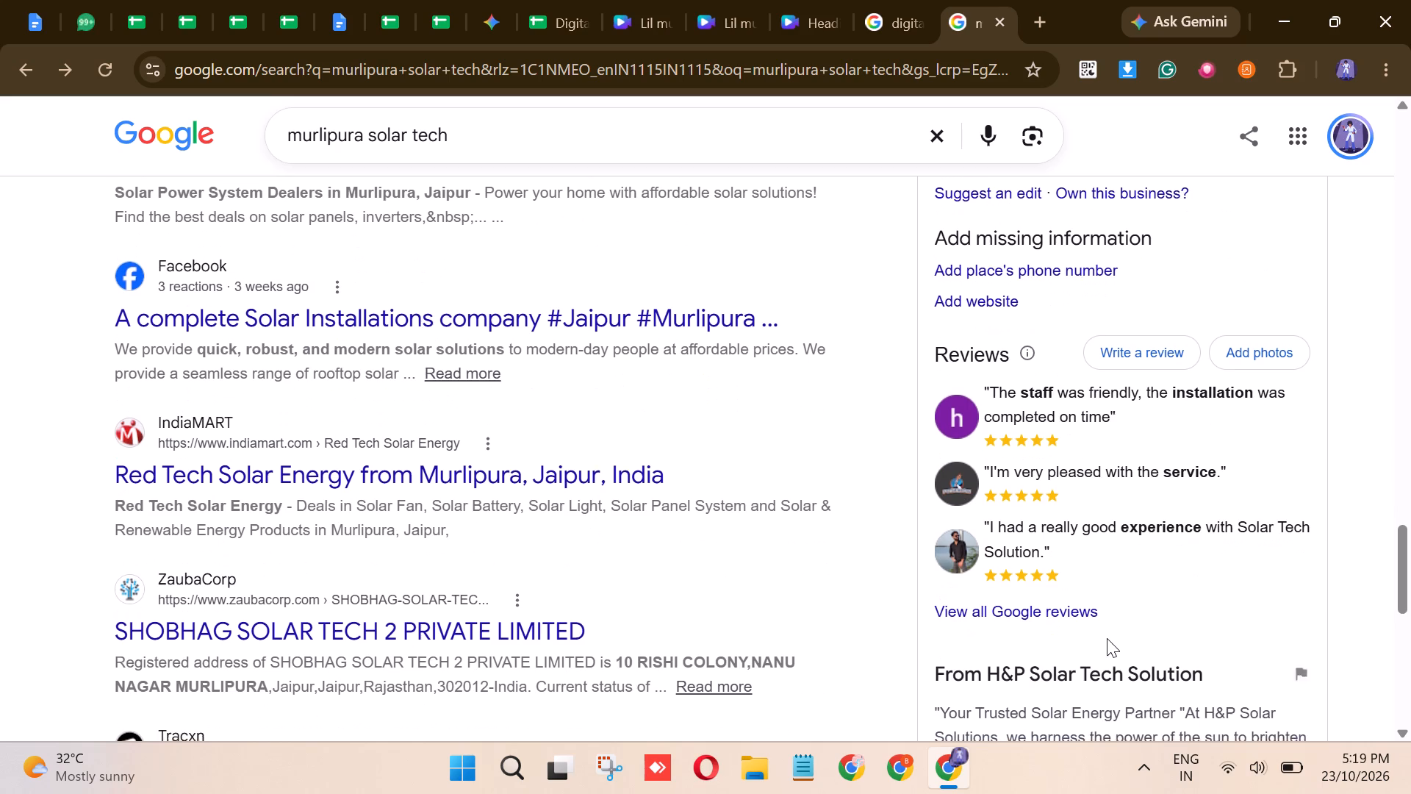
scroll(1107, 638, "down", 1)
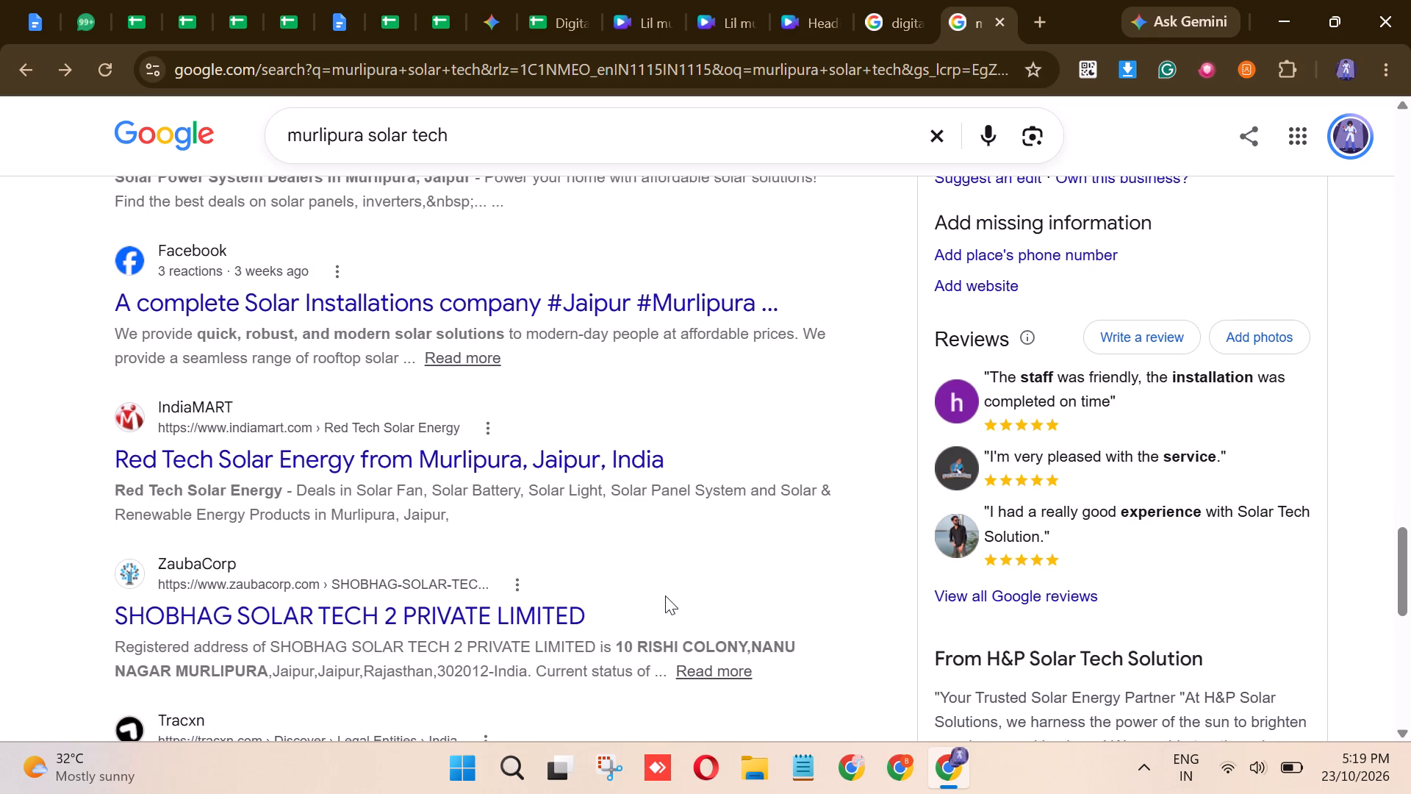
scroll(664, 596, "down", 3)
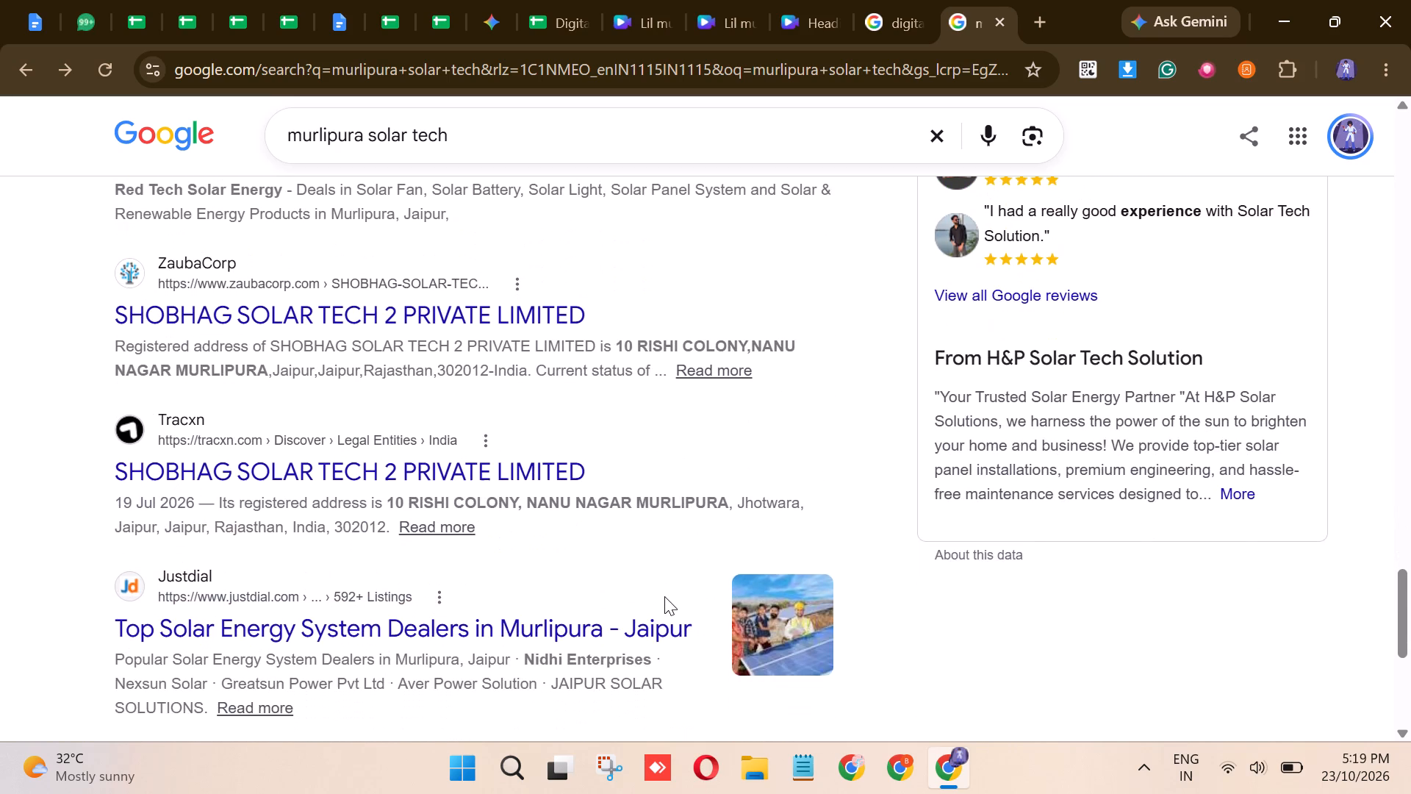
scroll(664, 596, "down", 1)
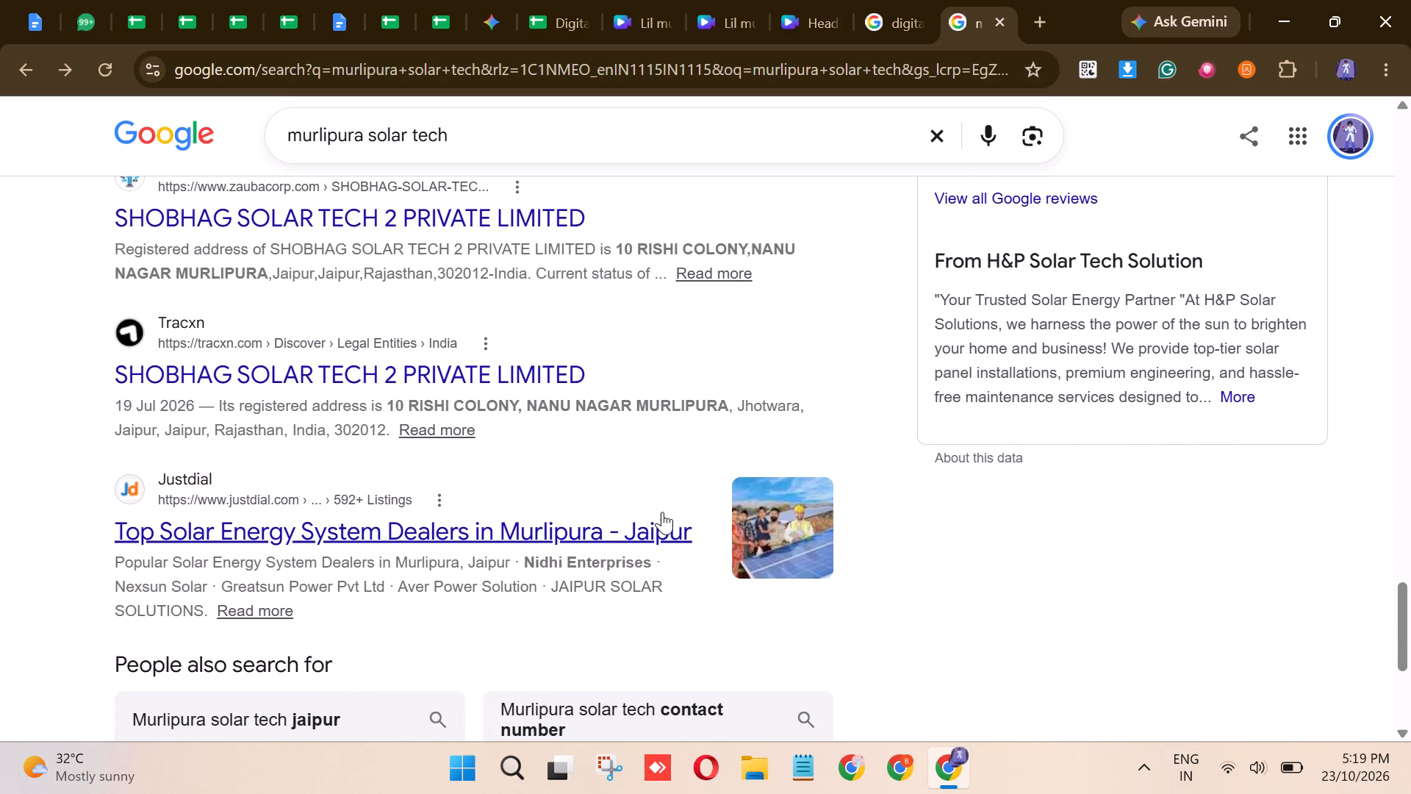
scroll(586, 507, "up", 8)
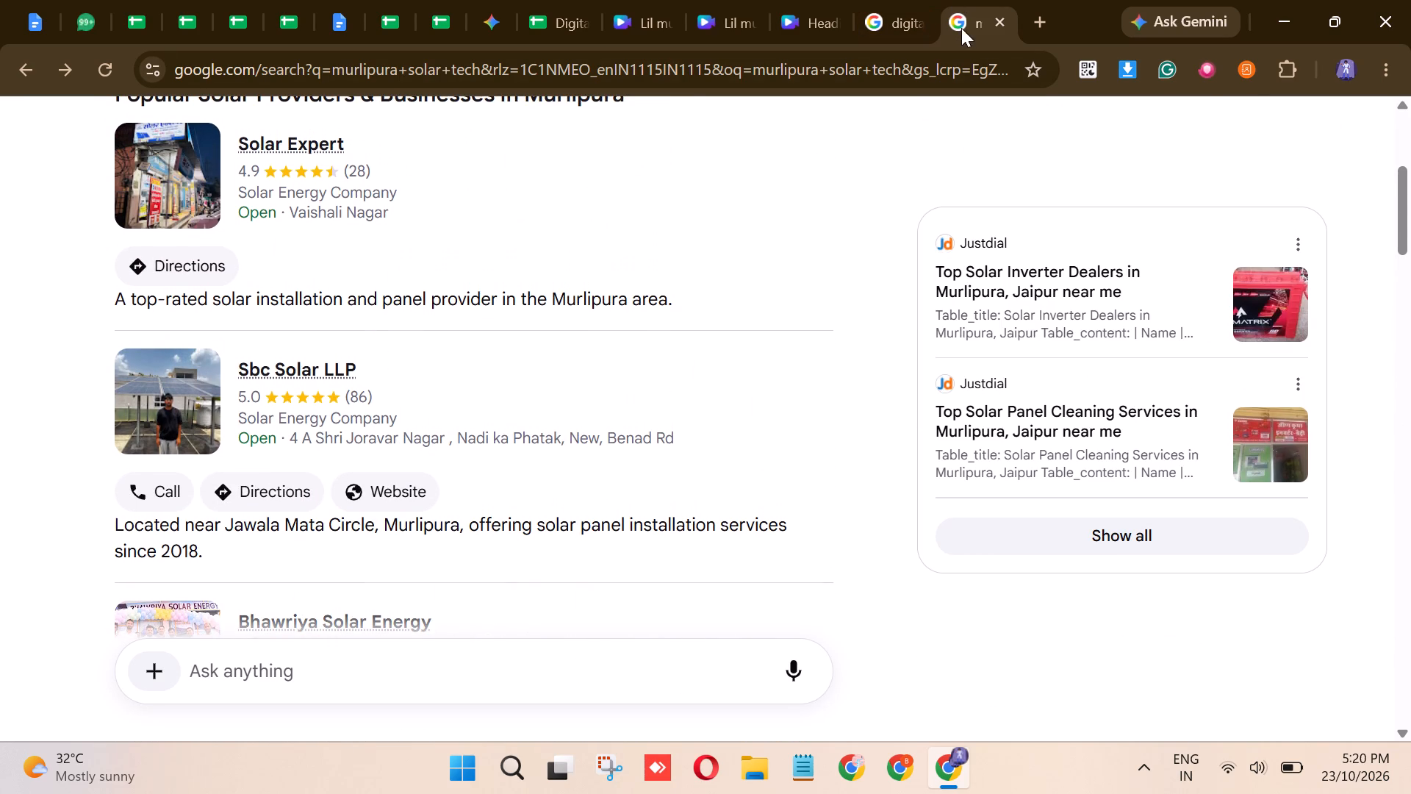
left_click(996, 12)
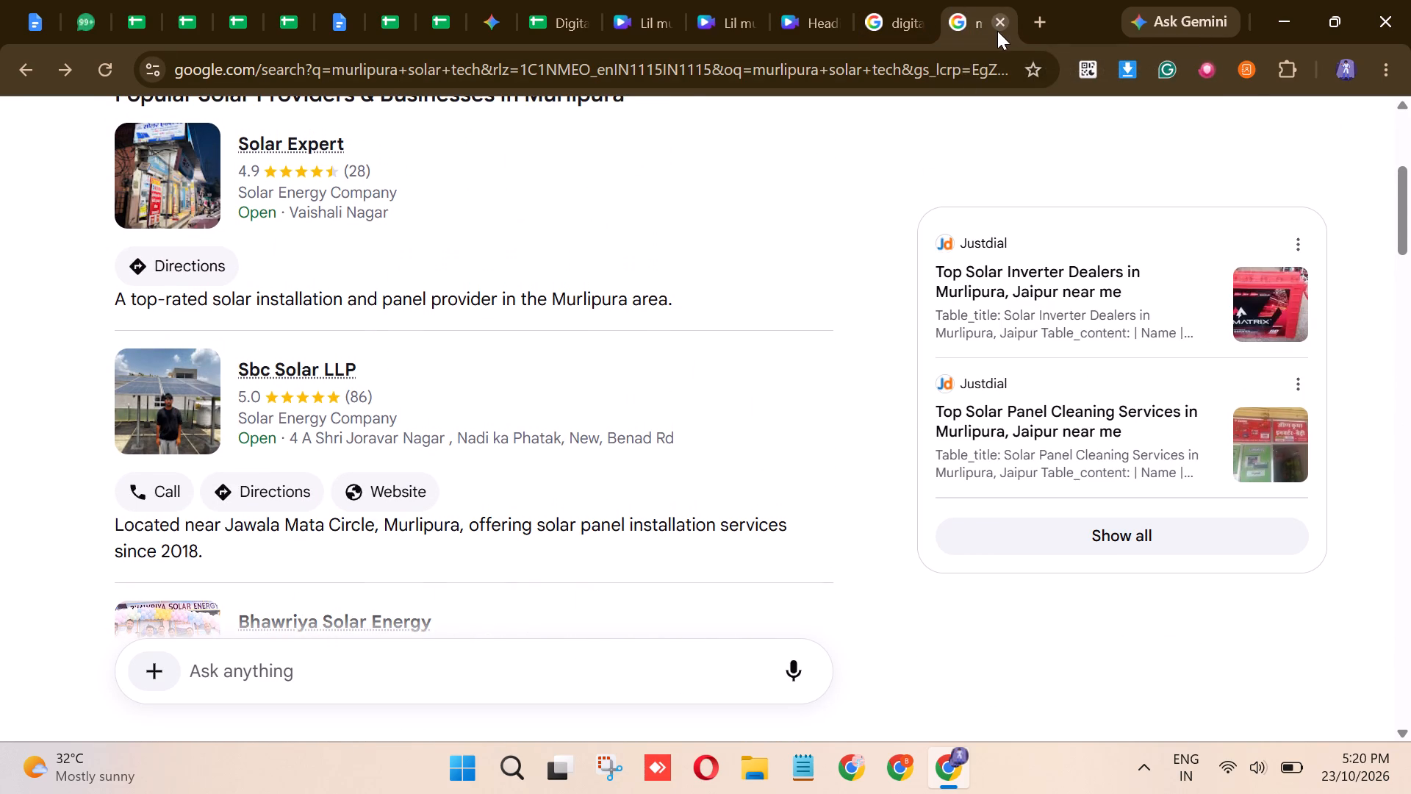
left_click(997, 31)
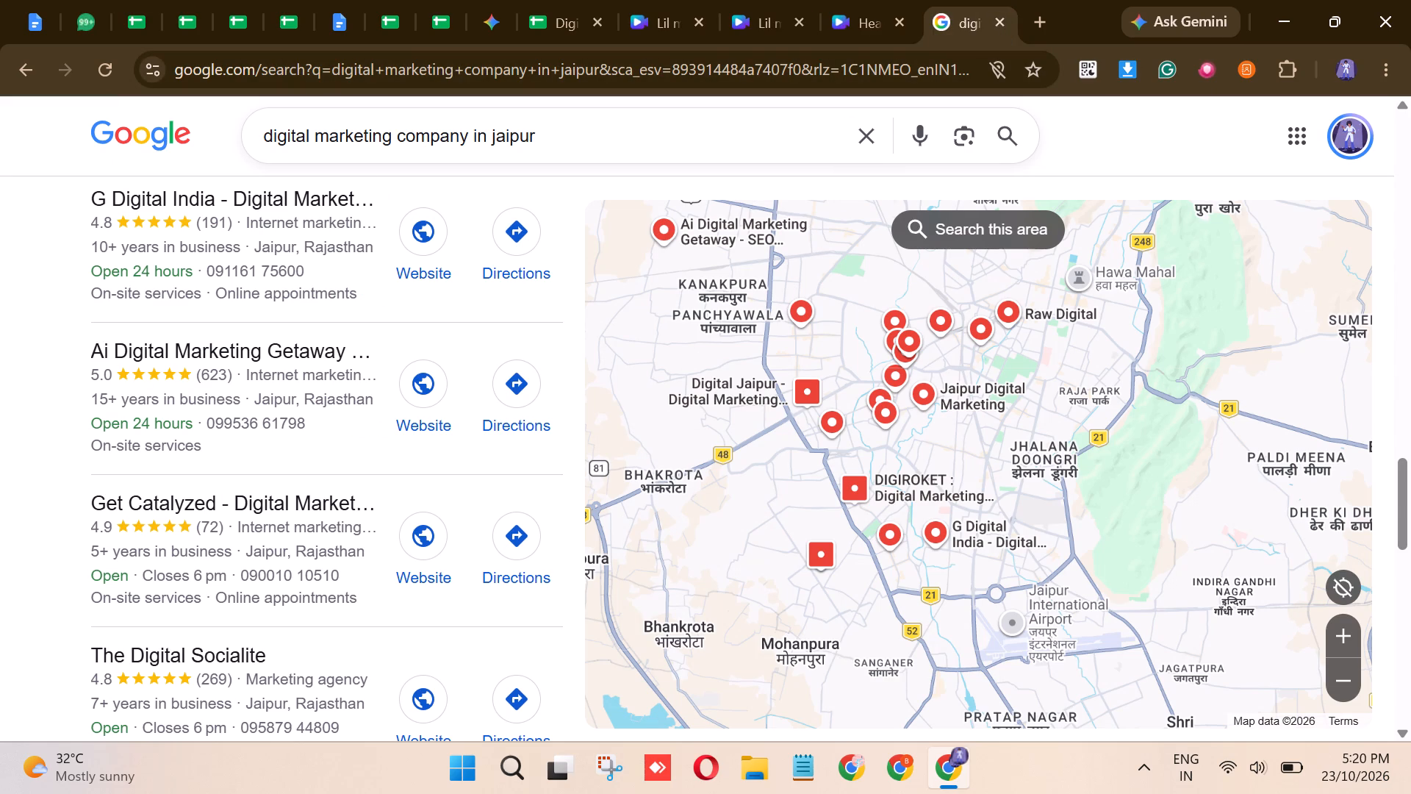
Look through the company entries in the Digital Marketing Companies Jaipur spreadsheet.
left_click(561, 12)
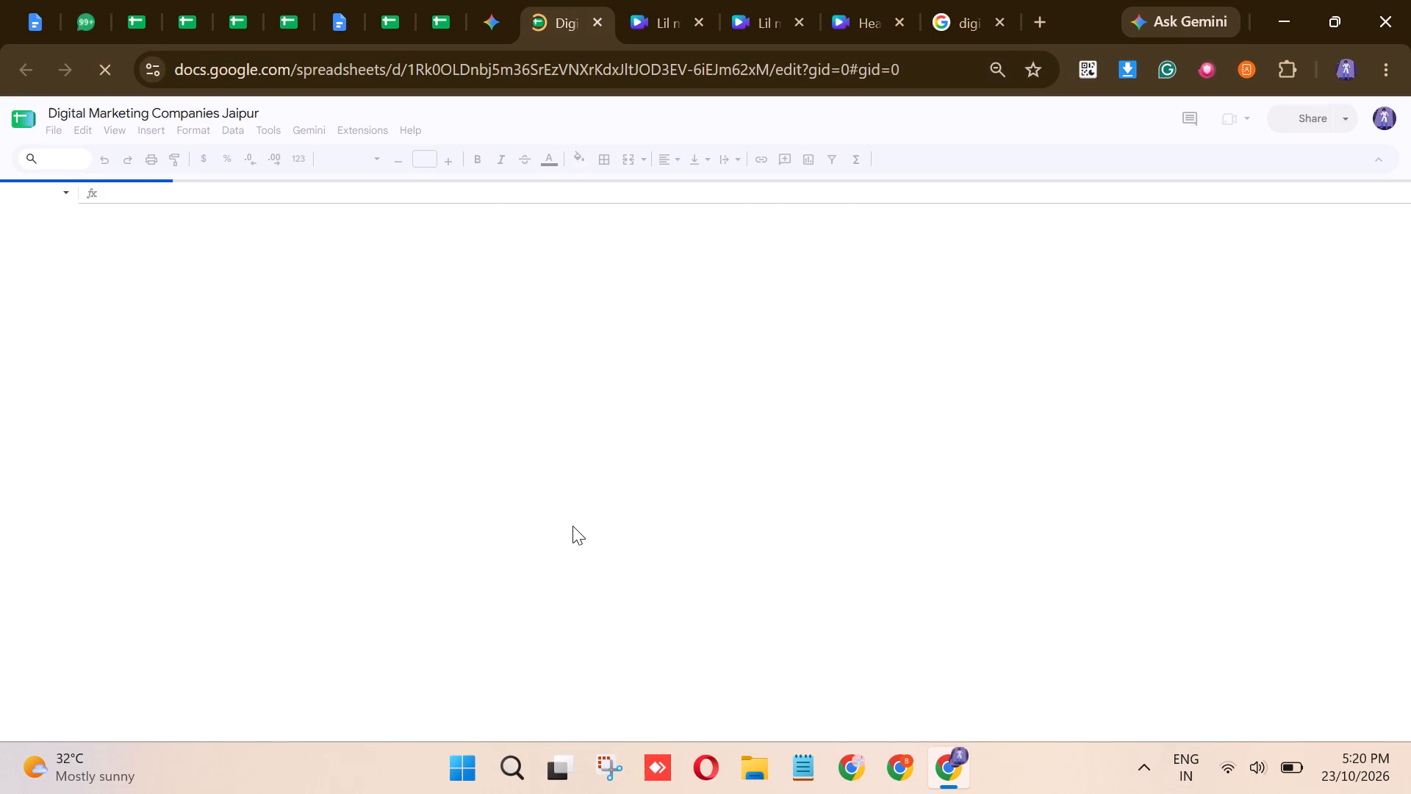
scroll(539, 576, "down", 2)
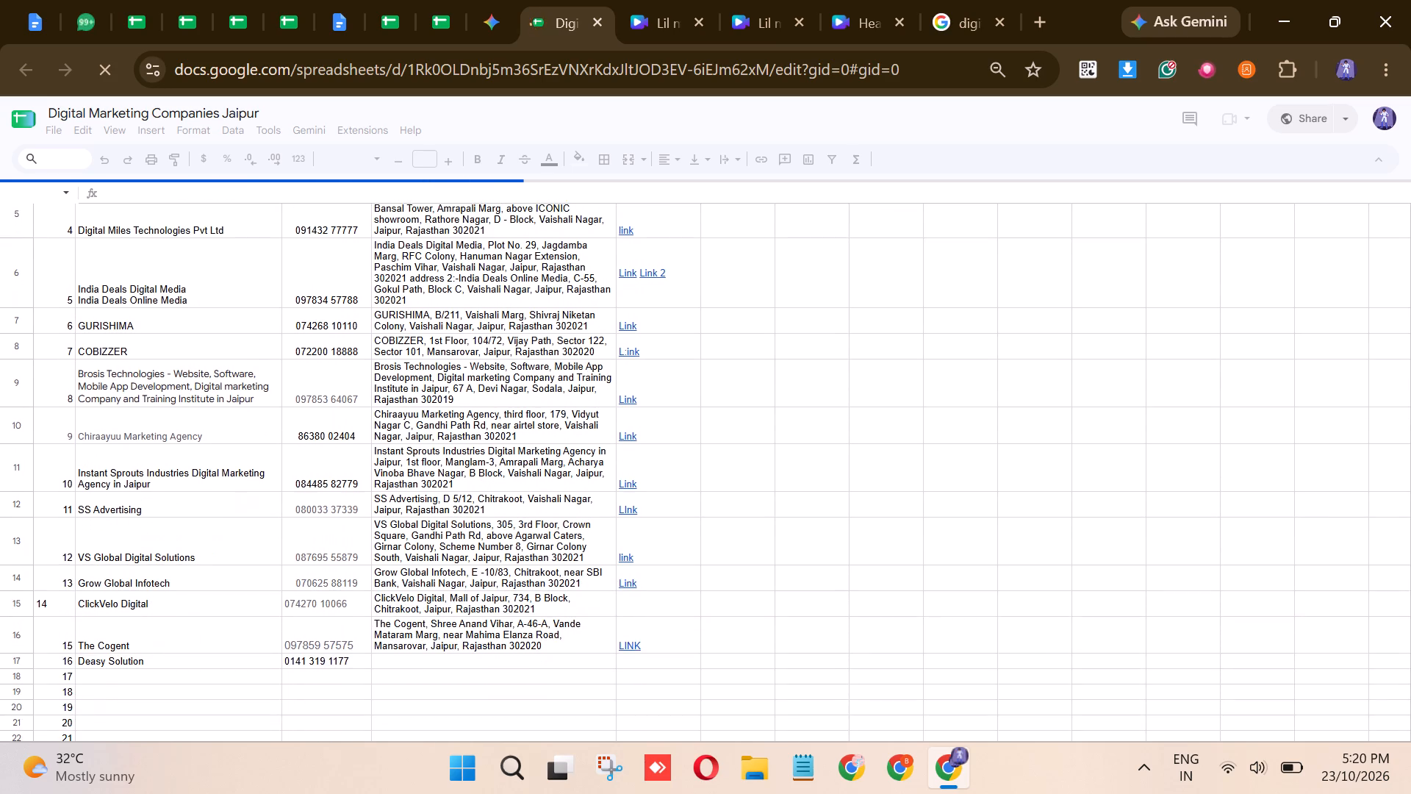
scroll(539, 576, "down", 2)
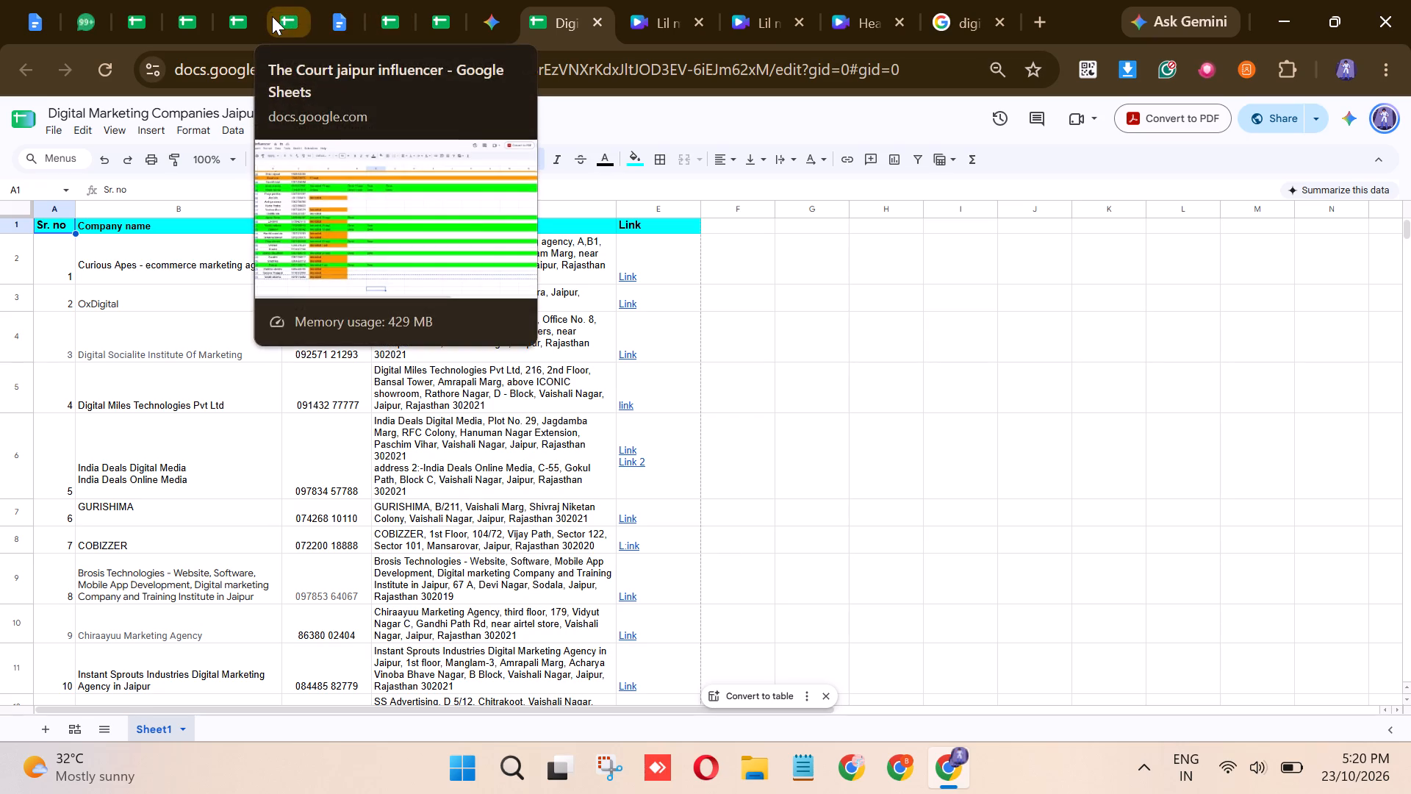
Look over the Jaipur sheet of the Vari Influencer spreadsheet and open The Court jaipur influencer spreadsheet.
left_click(237, 9)
scroll(500, 576, "down", 2)
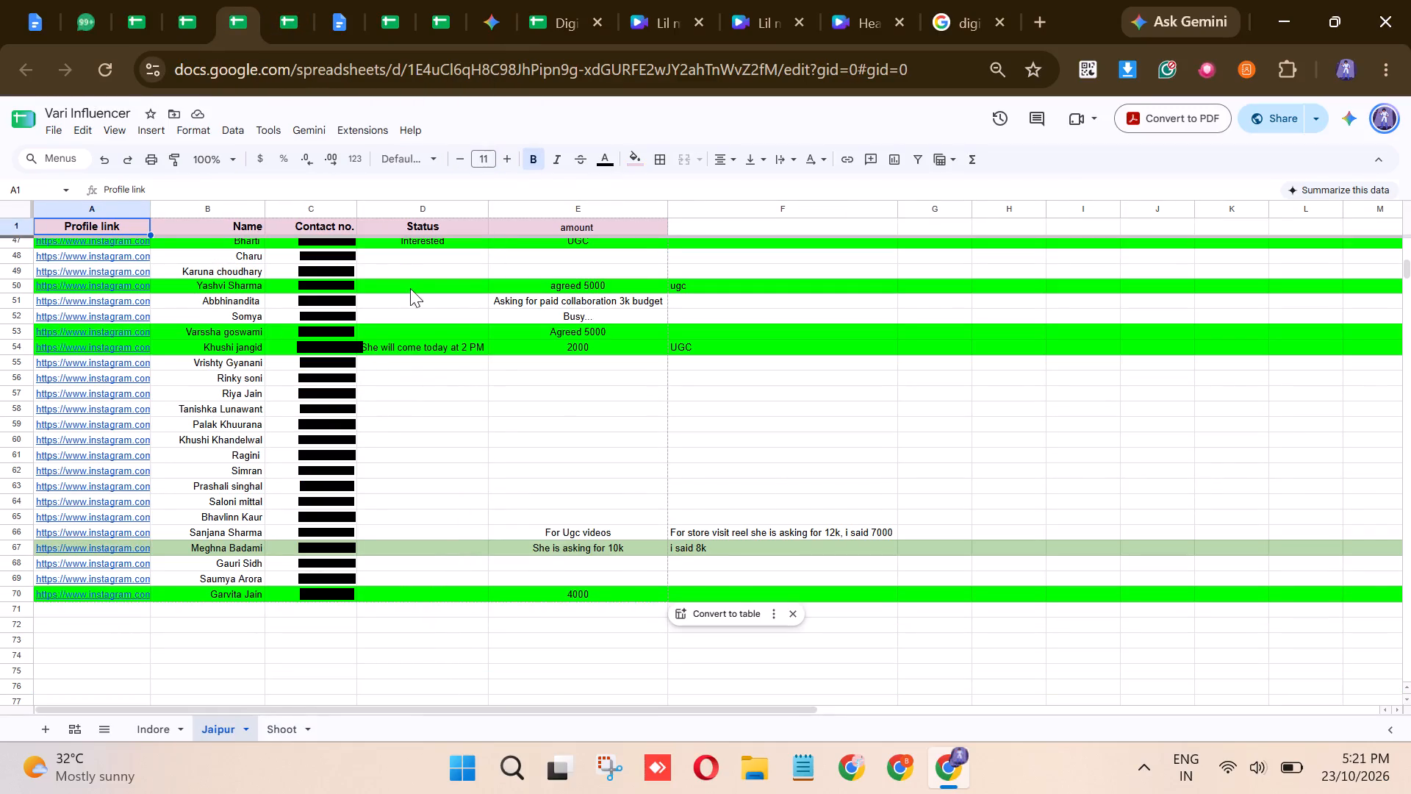
left_click(297, 28)
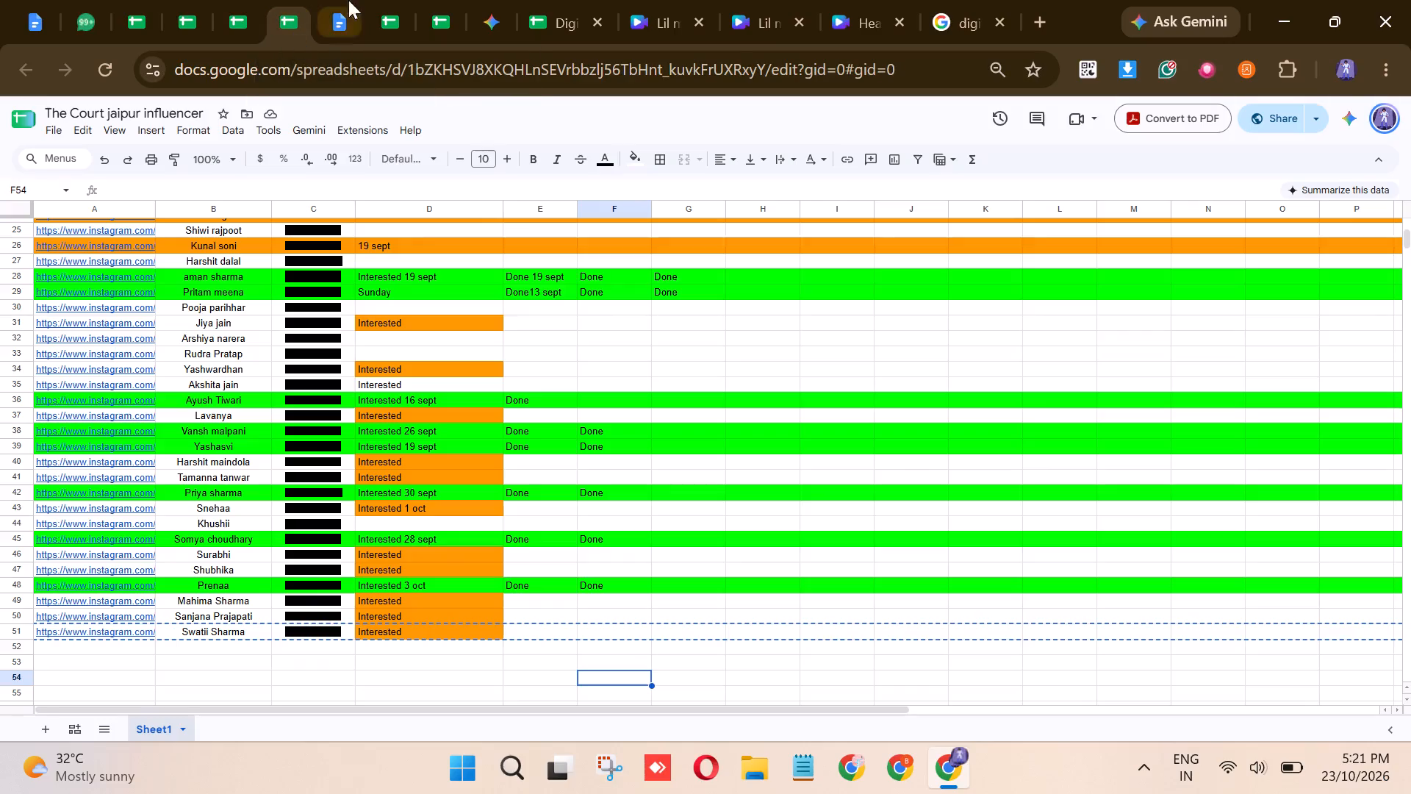
Examine the digital marketing company listings in the Google results and explore the Mansarover and Heerapura area on the results map.
left_click(966, 20)
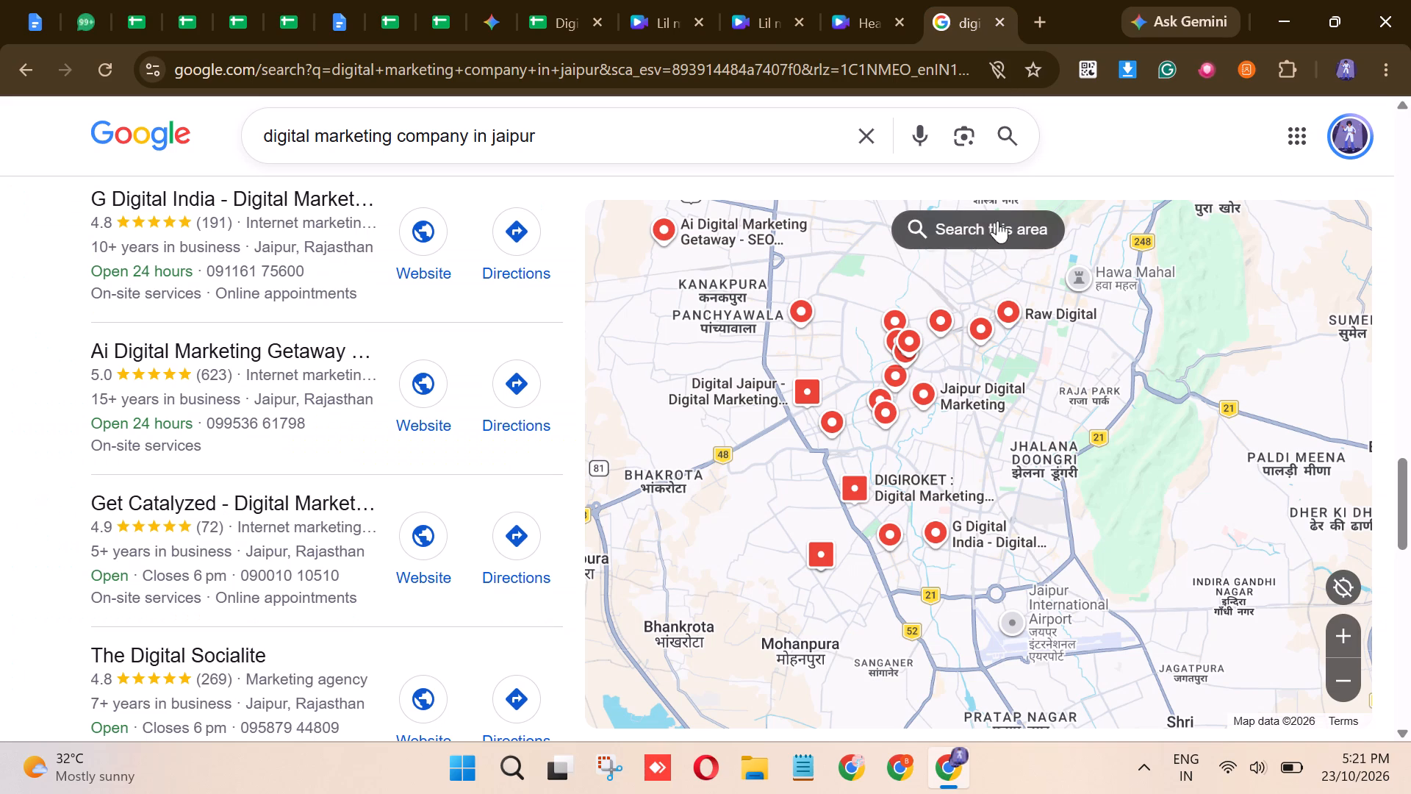
scroll(346, 433, "down", 1)
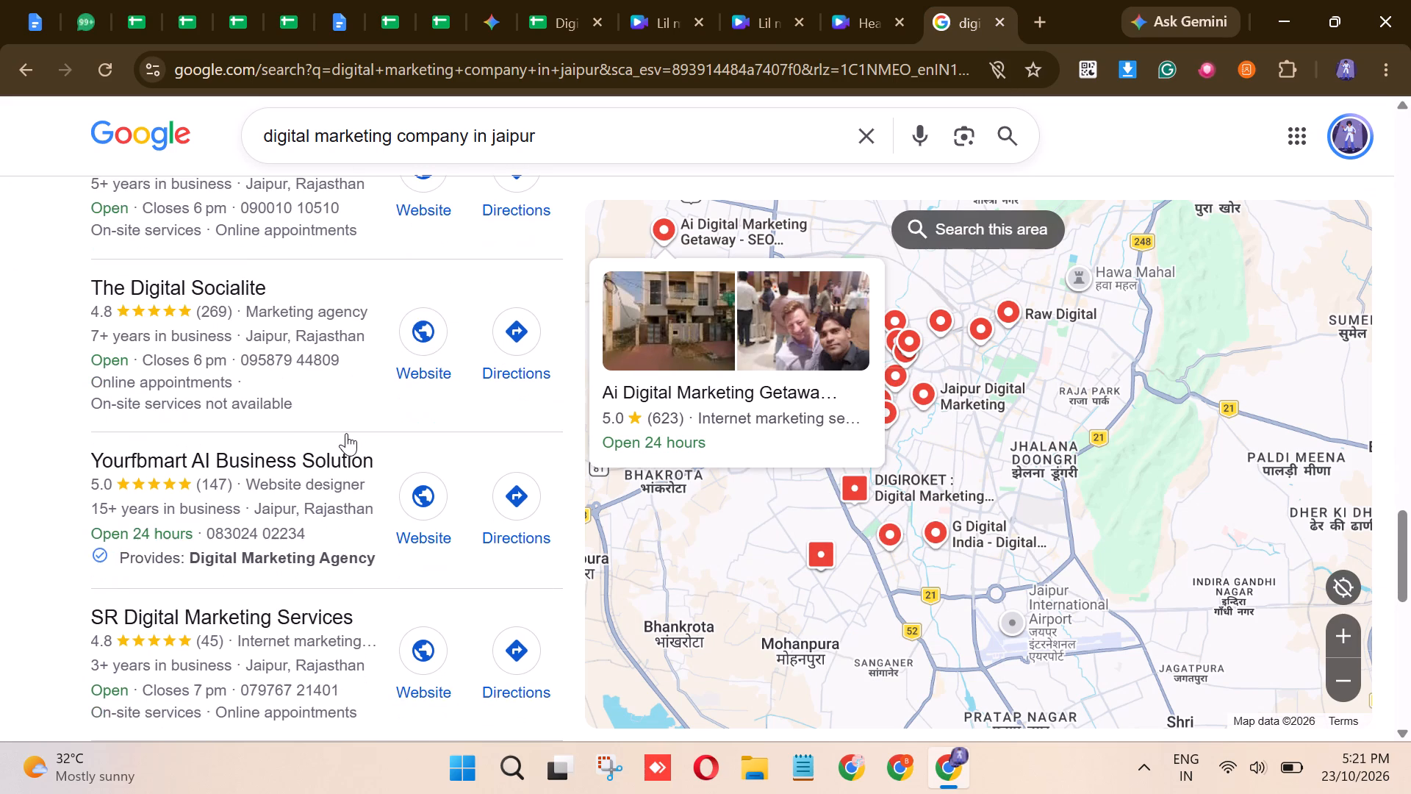
scroll(347, 436, "down", 2)
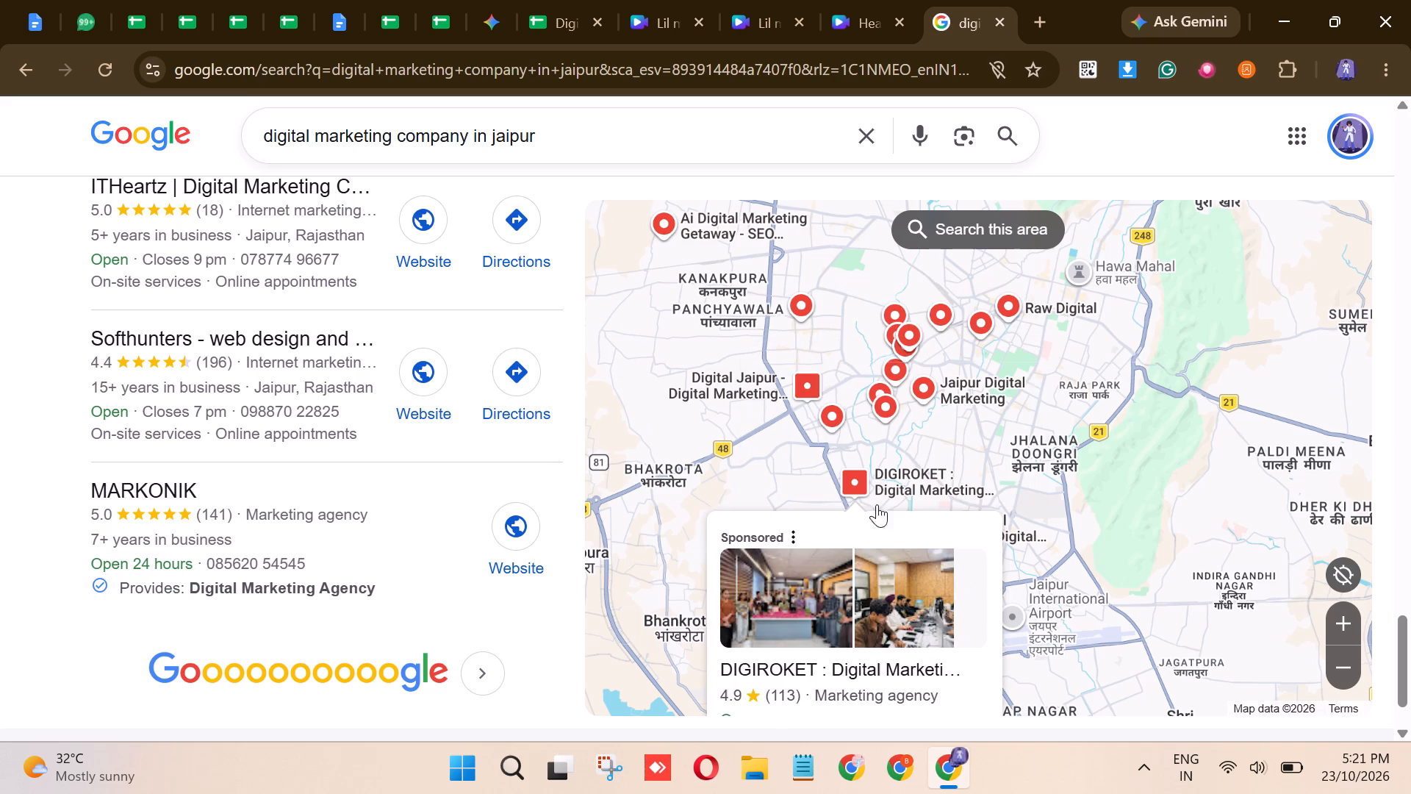
scroll(870, 436, "up", 6, "alt")
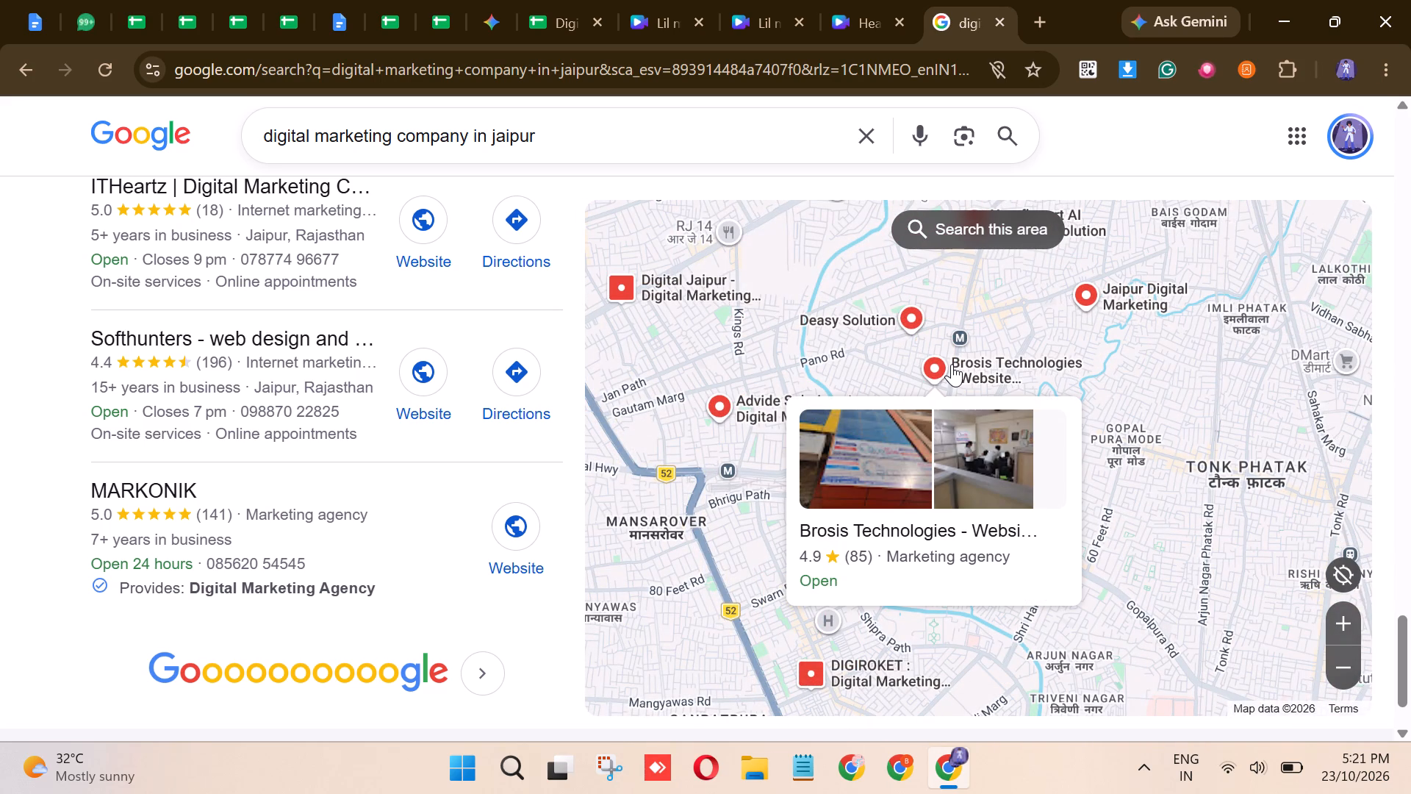
left_click_drag(654, 407, 874, 544)
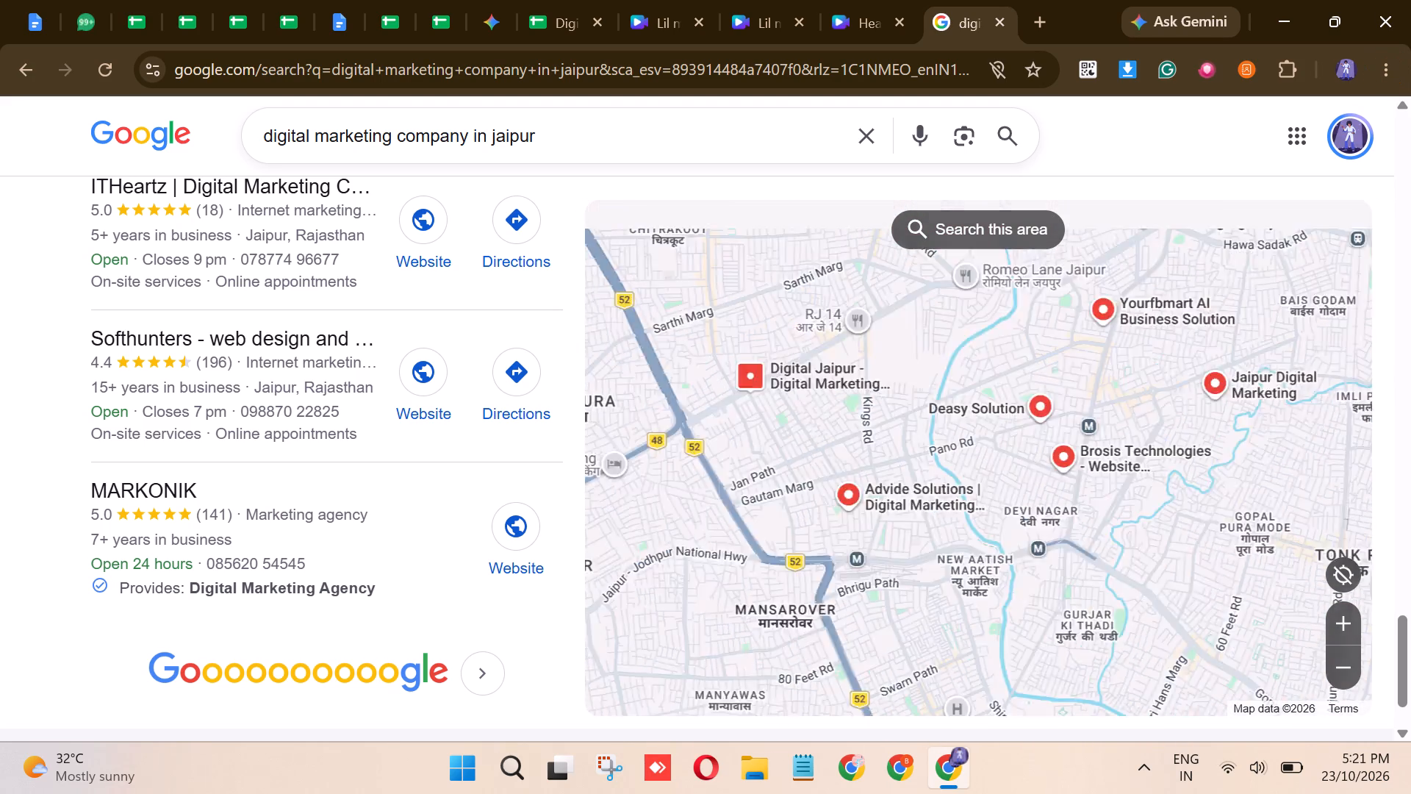
left_click_drag(874, 544, 888, 551)
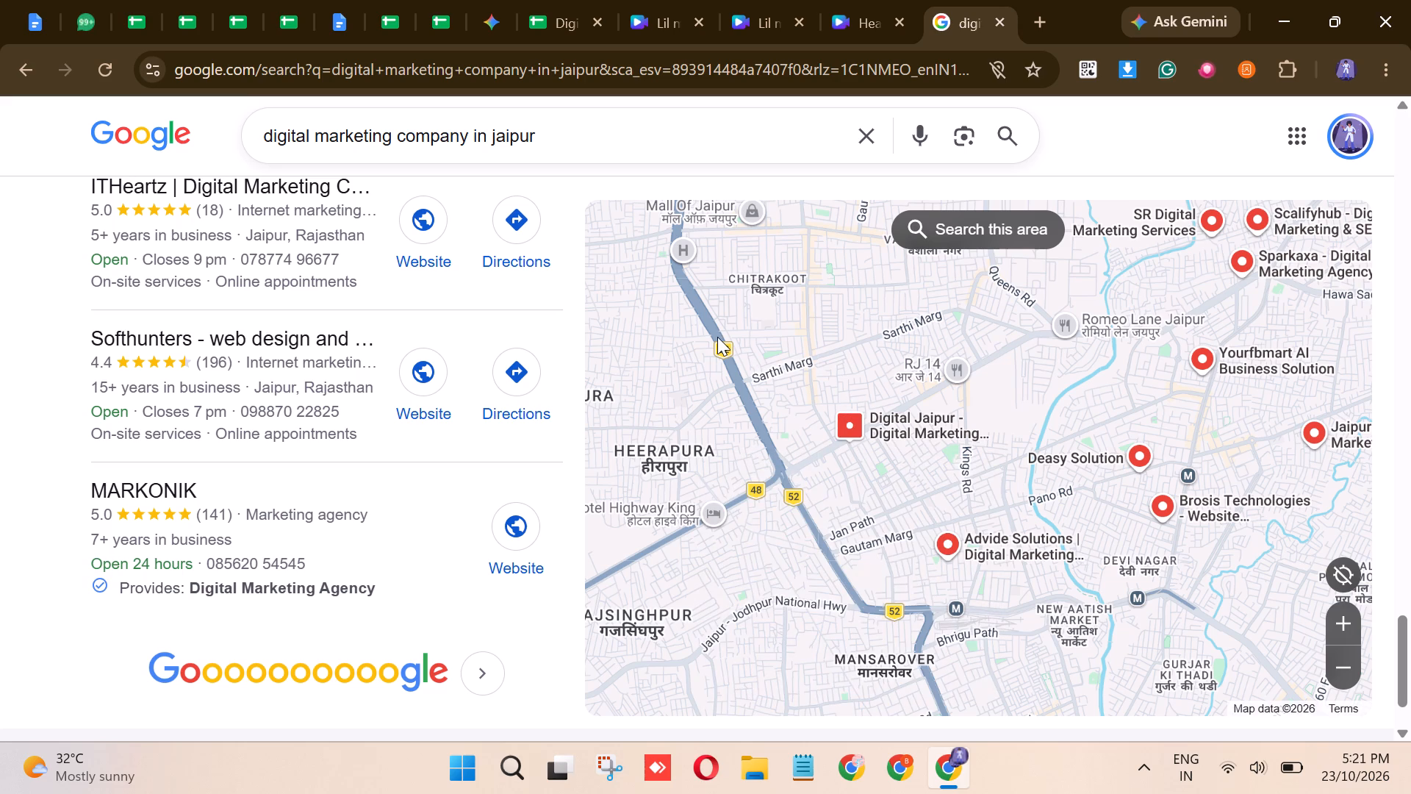
Look back through the whole digital marketing company results list from The Cogent to MARKONIK for businesses to add.
scroll(297, 412, "up", 2)
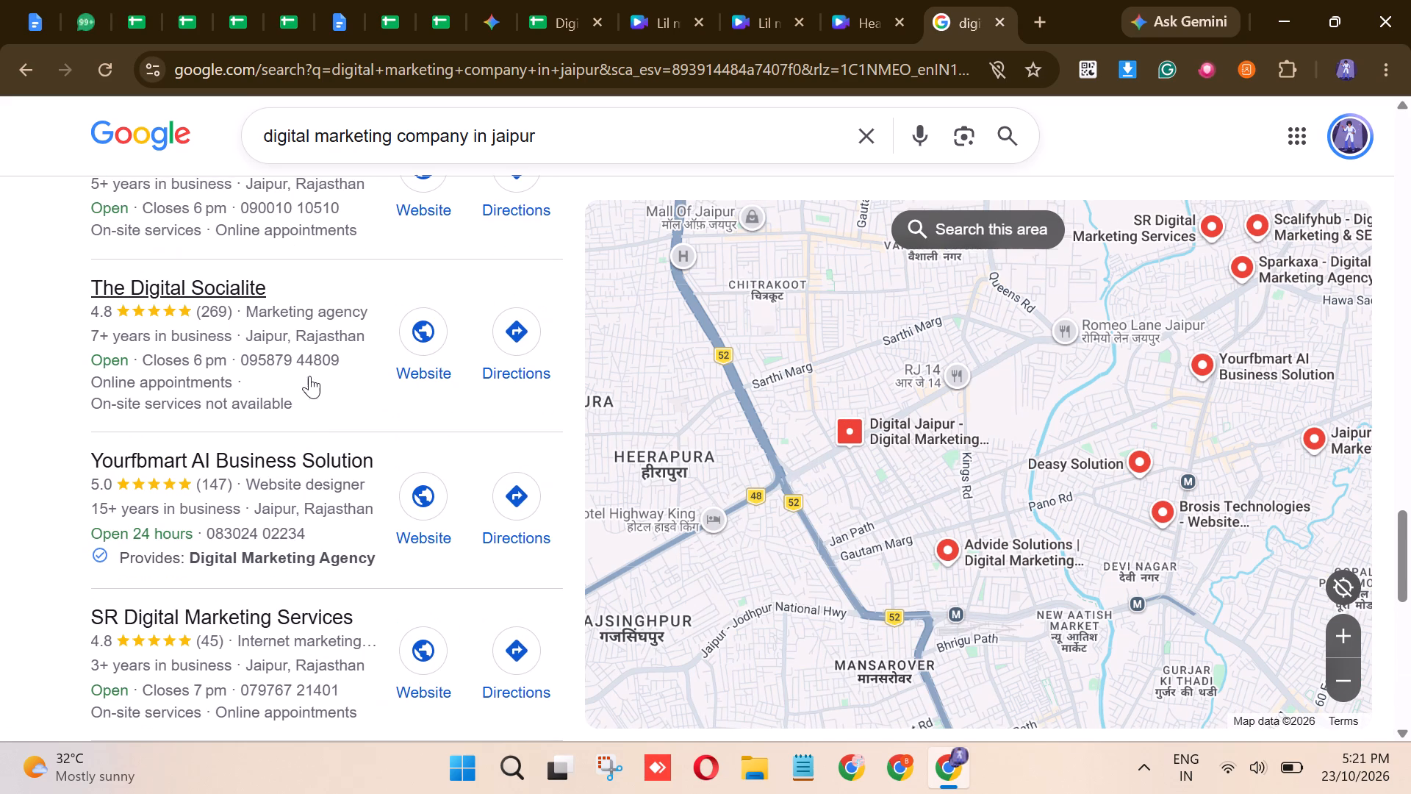
scroll(288, 493, "up", 1)
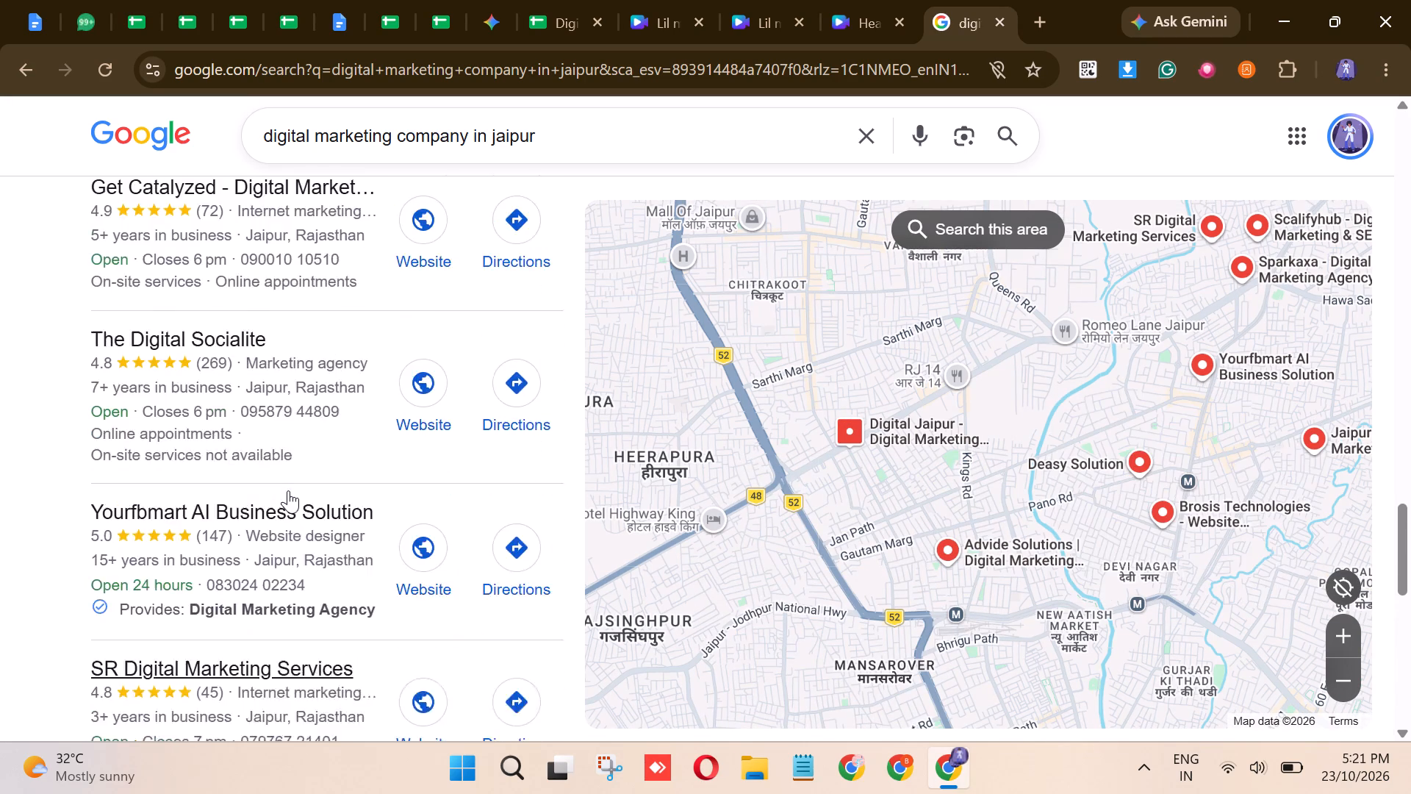
scroll(288, 490, "up", 7)
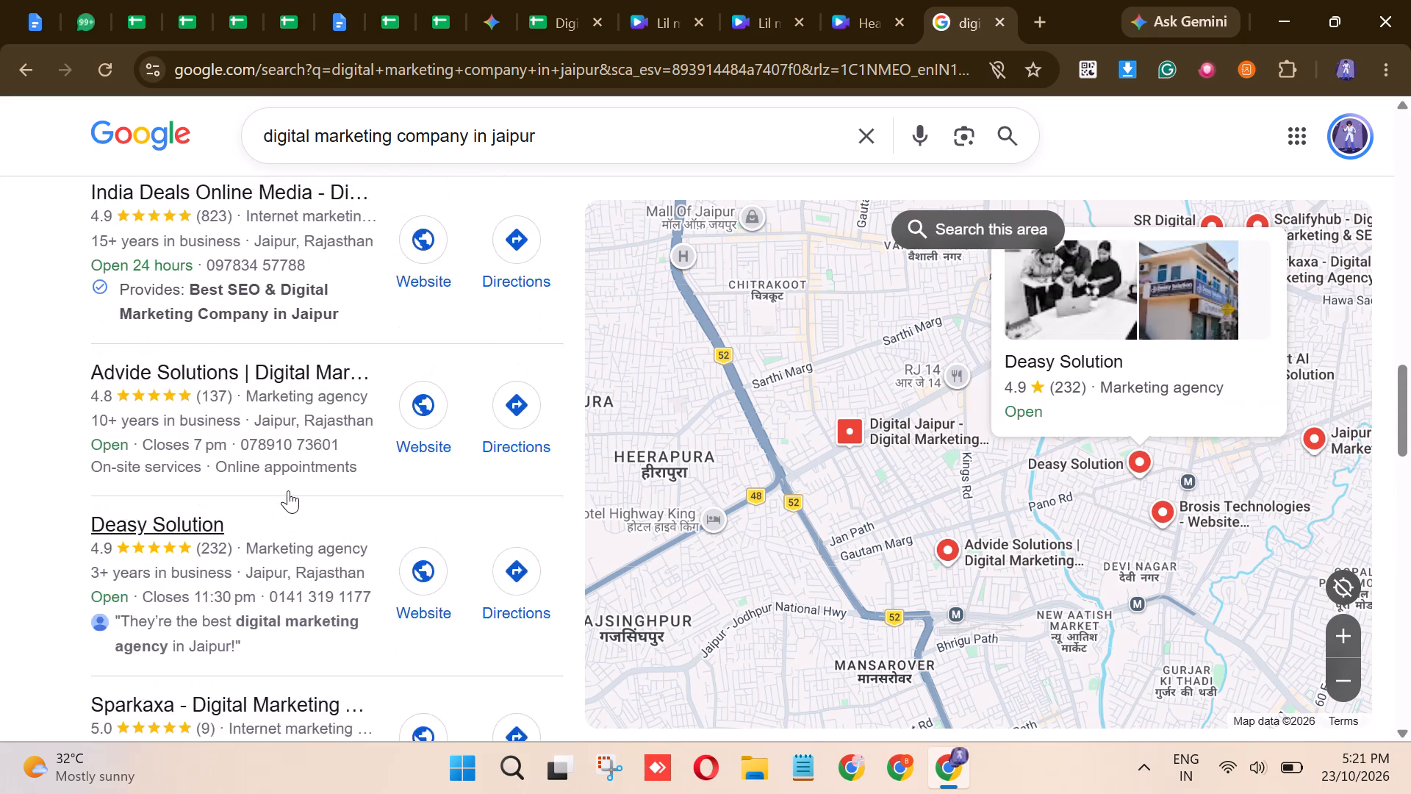
scroll(288, 490, "up", 6)
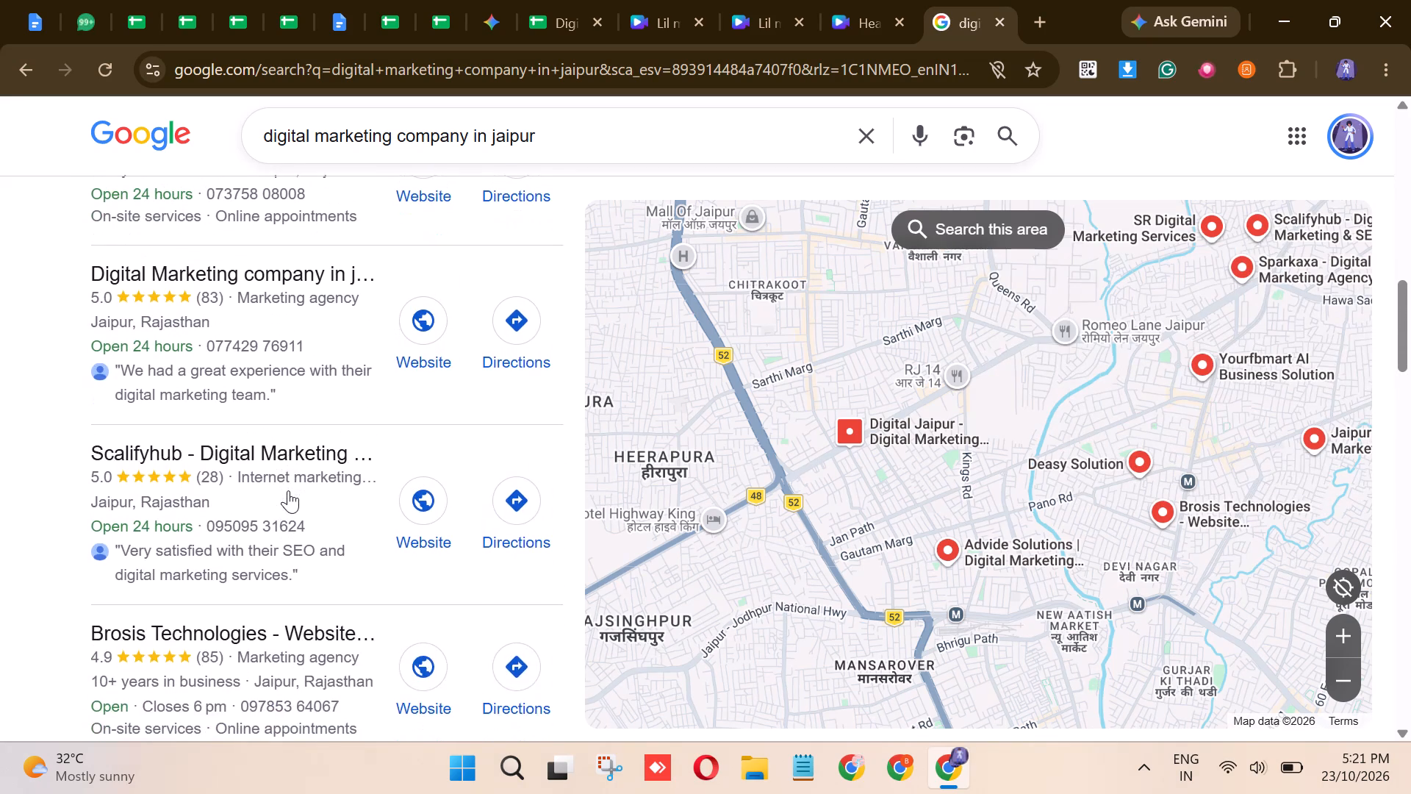
scroll(288, 490, "up", 4)
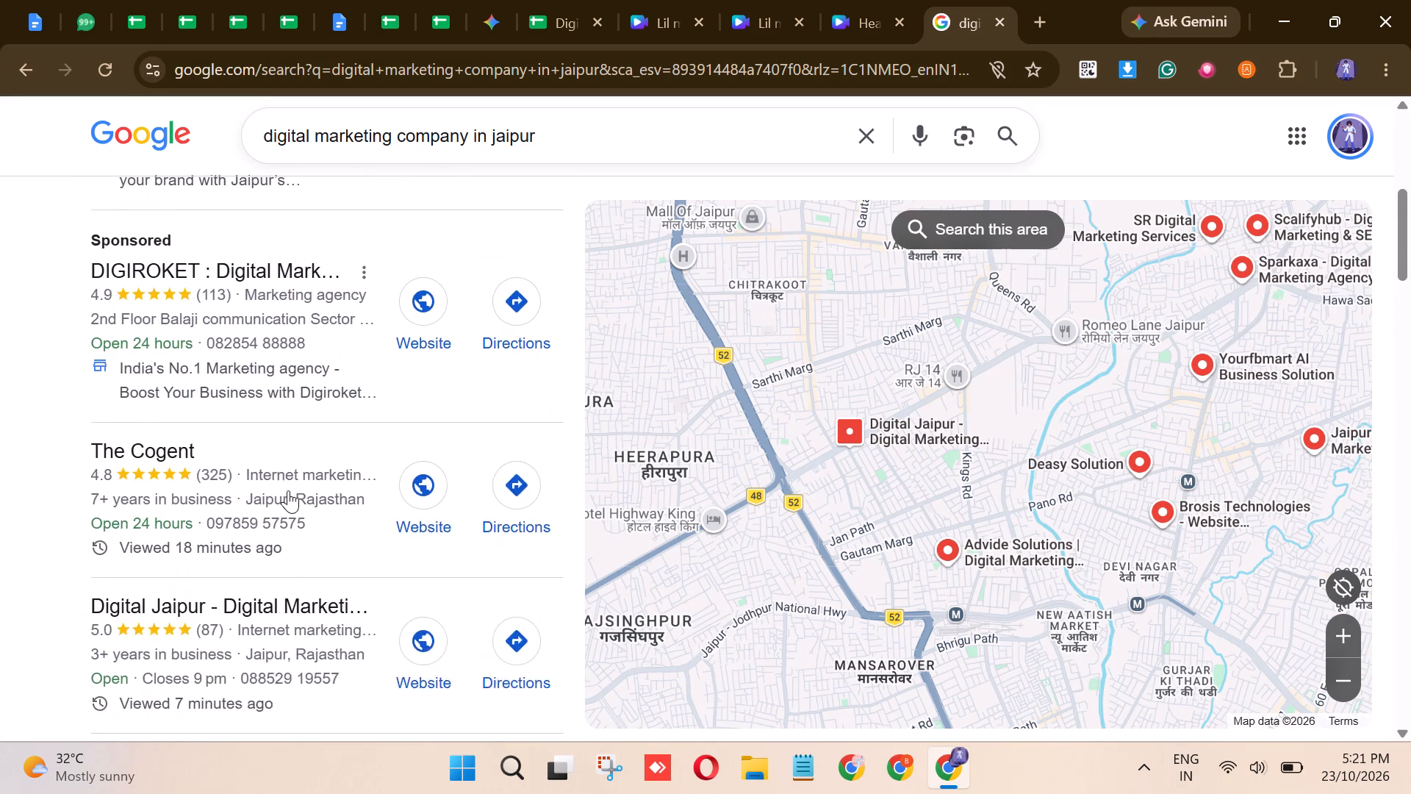
scroll(262, 446, "down", 1)
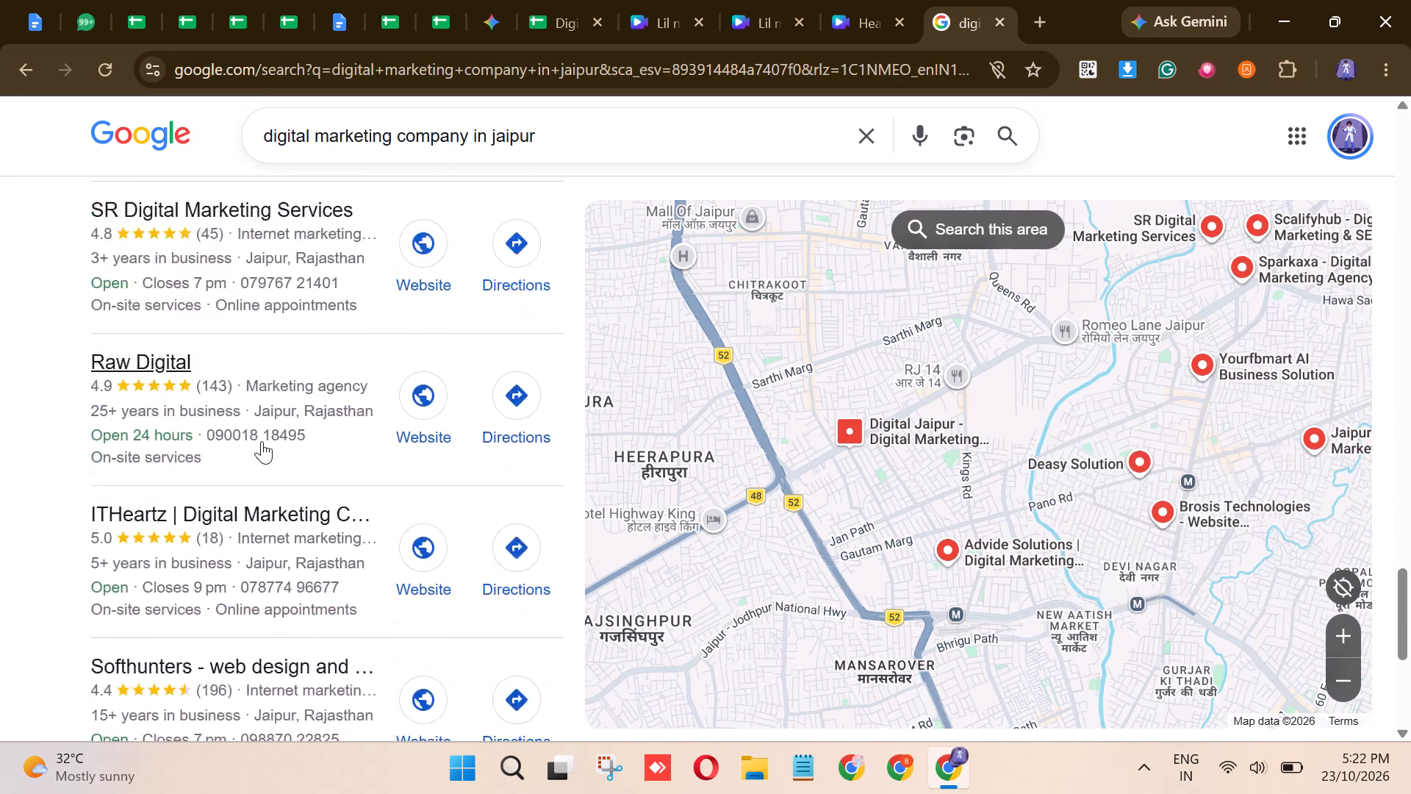
scroll(262, 441, "down", 1)
scroll(356, 518, "down", 4)
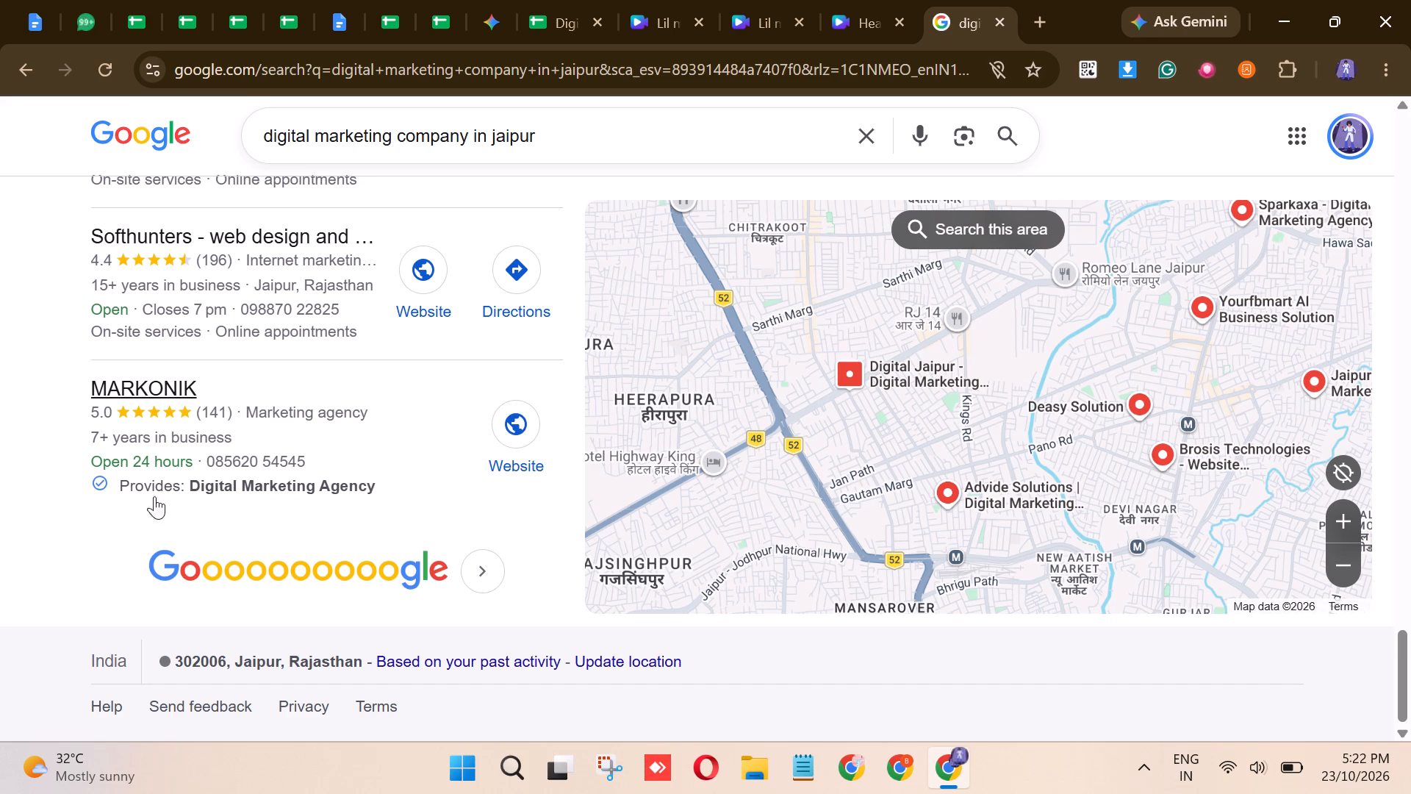
scroll(219, 454, "up", 2)
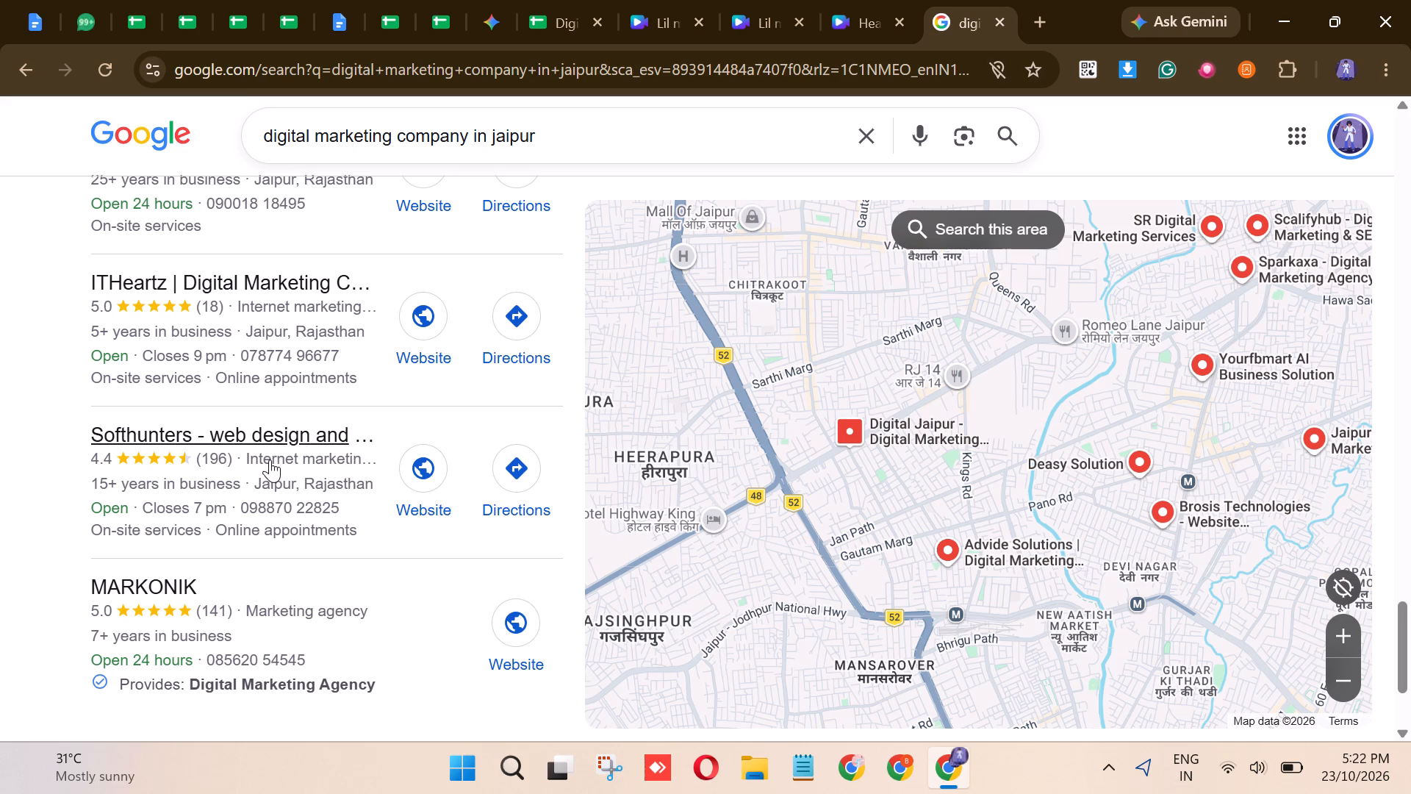
Open the Softhunters listing, copy only the word Softhunters from its title, and return to the Digital Marketing Companies Jaipur spreadsheet.
left_click_drag(251, 508, 289, 504)
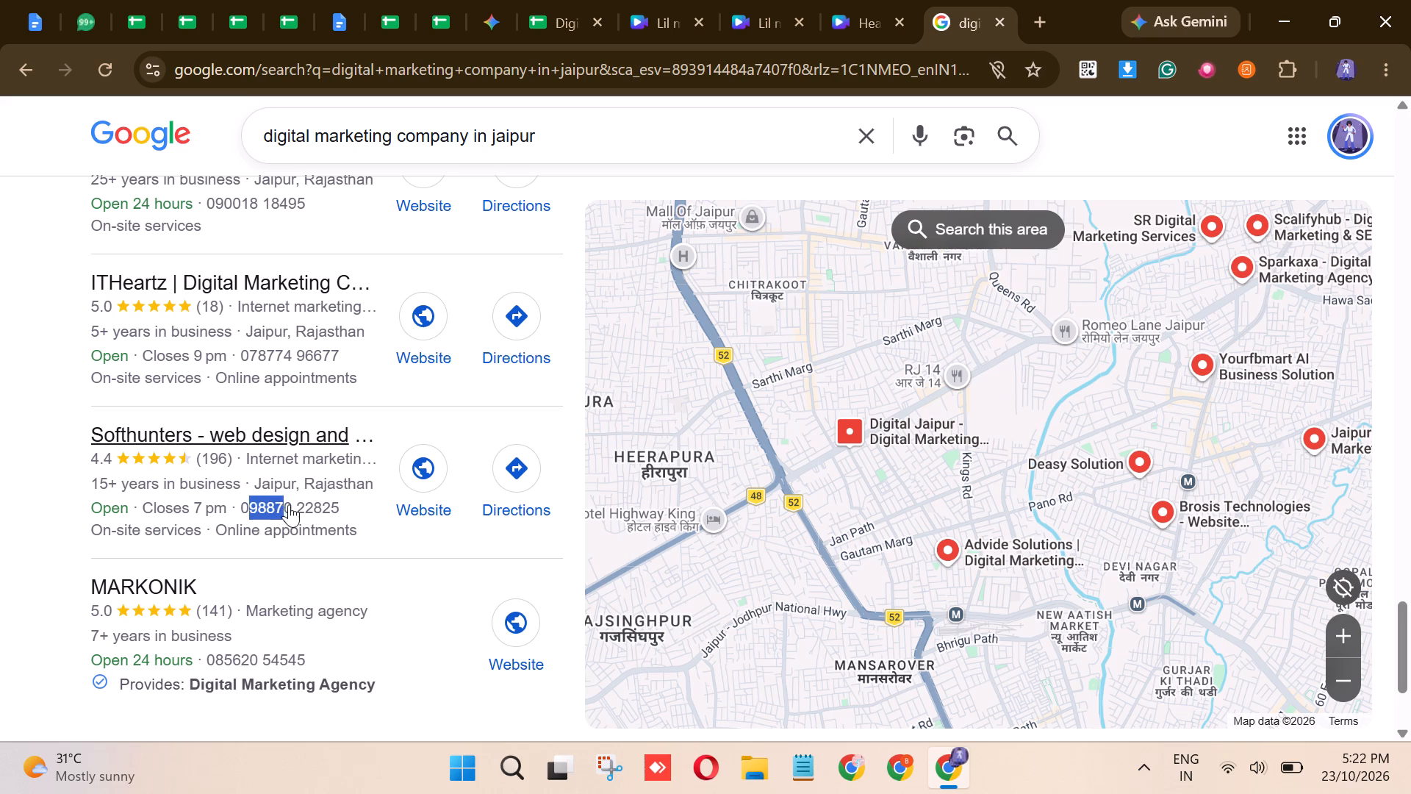
left_click_drag(289, 504, 336, 503)
left_click_drag(88, 431, 281, 434)
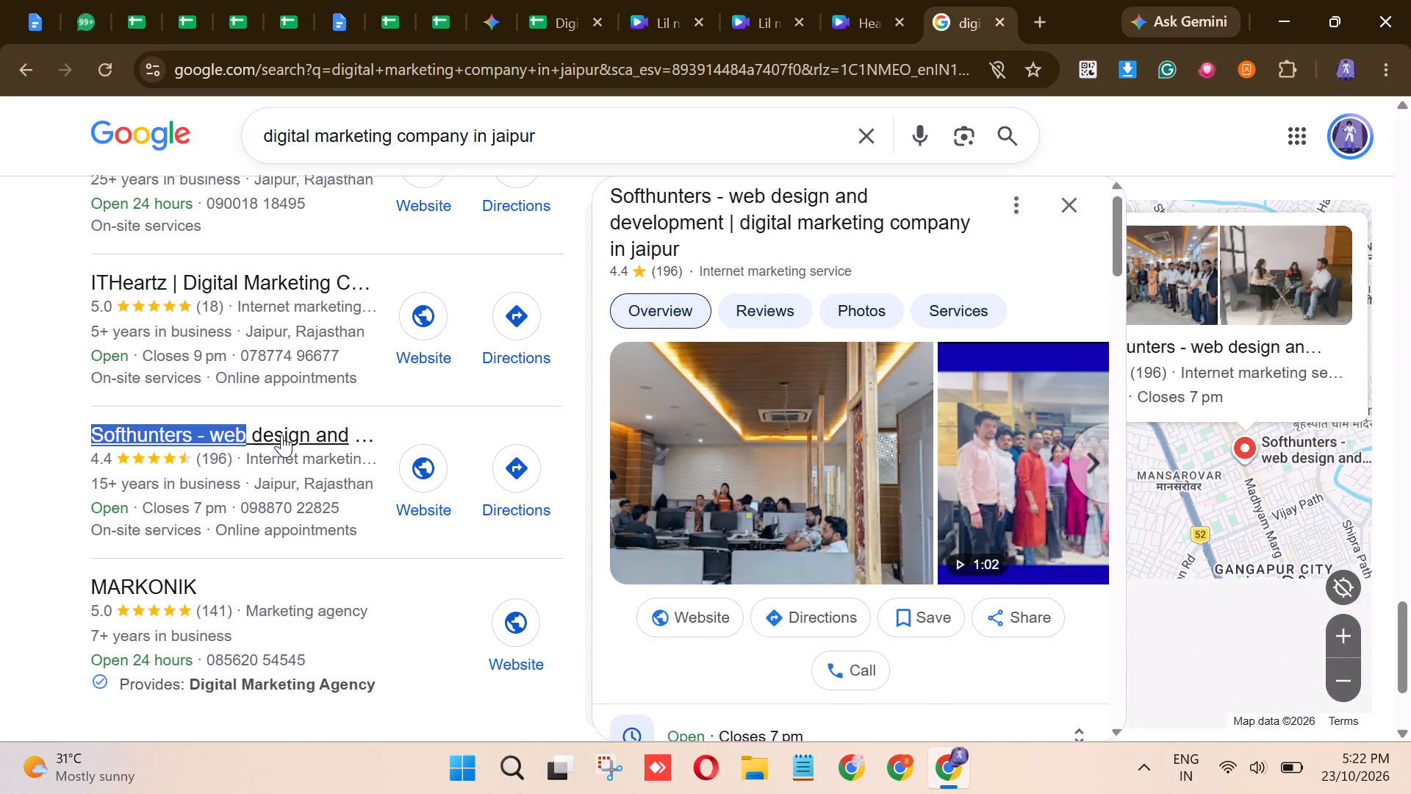
left_click_drag(281, 434, 354, 429)
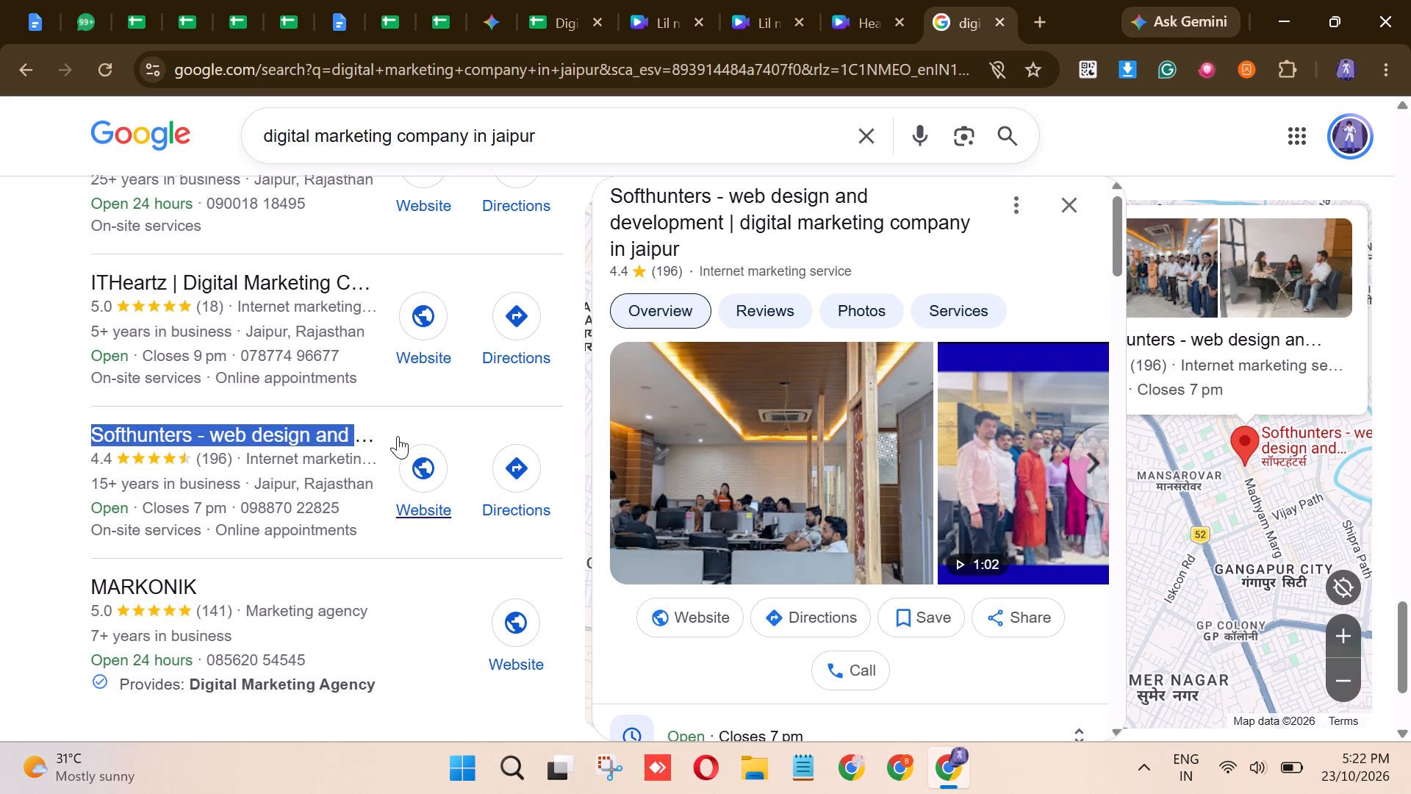
left_click_drag(382, 440, 373, 417)
left_click(362, 432)
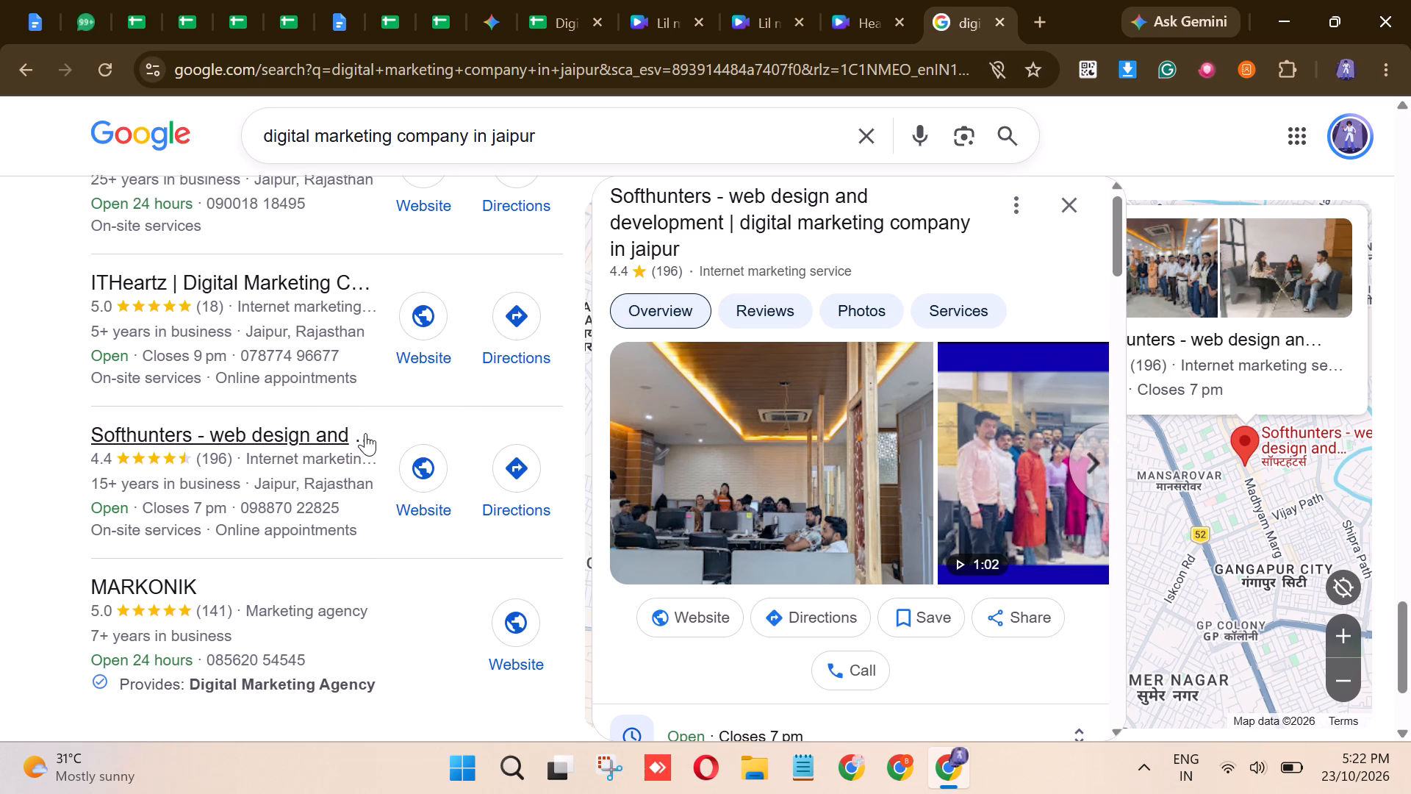
left_click_drag(610, 198, 809, 179)
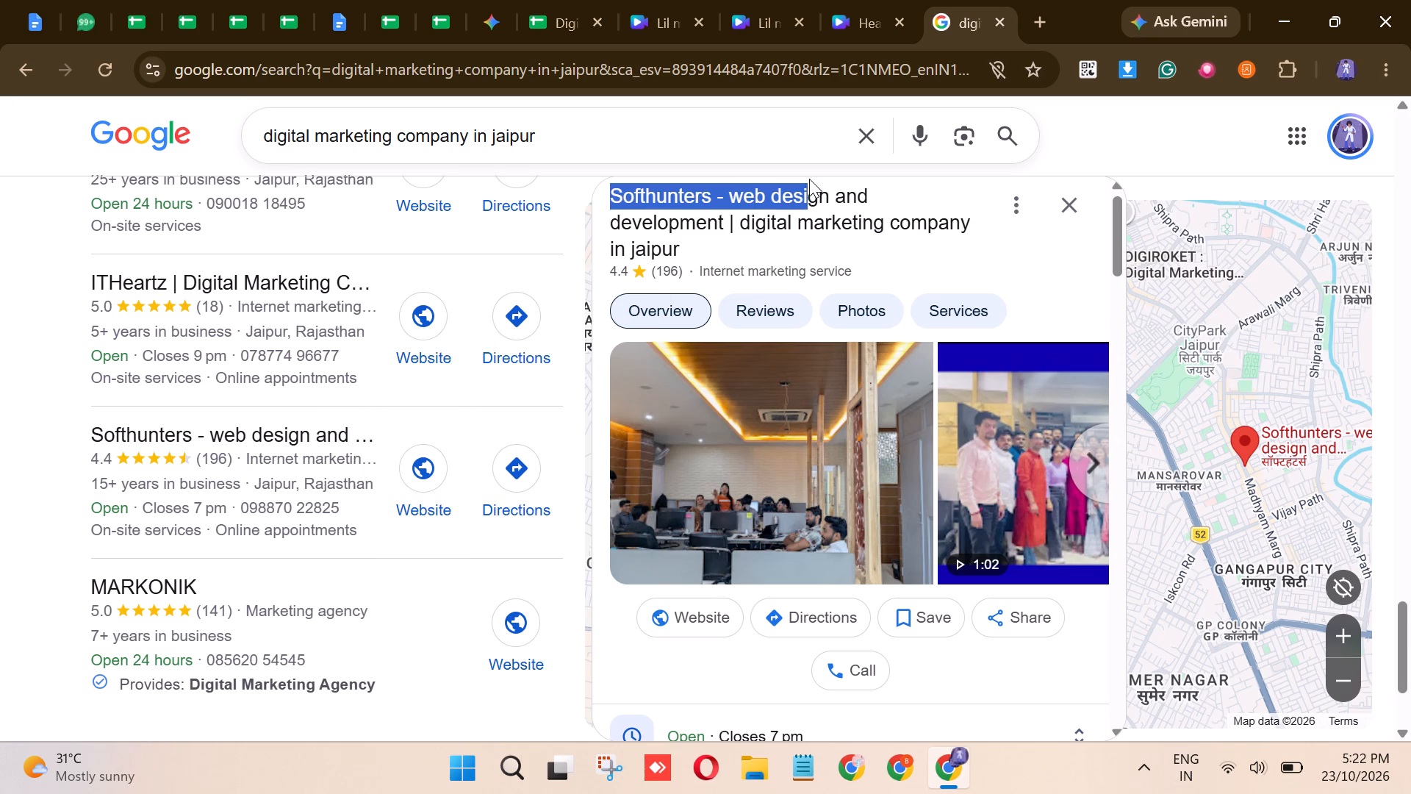
left_click_drag(809, 179, 875, 249)
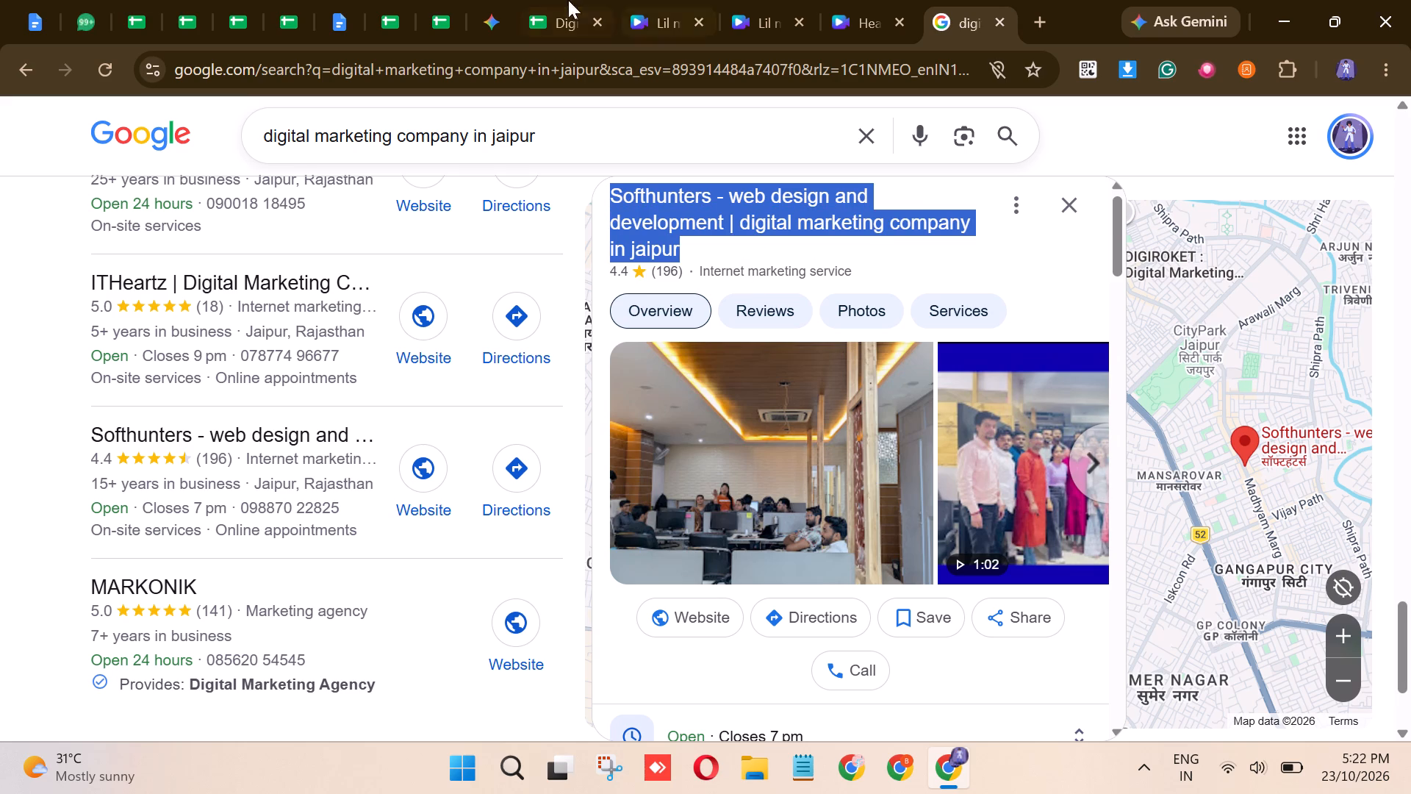
left_click(702, 196)
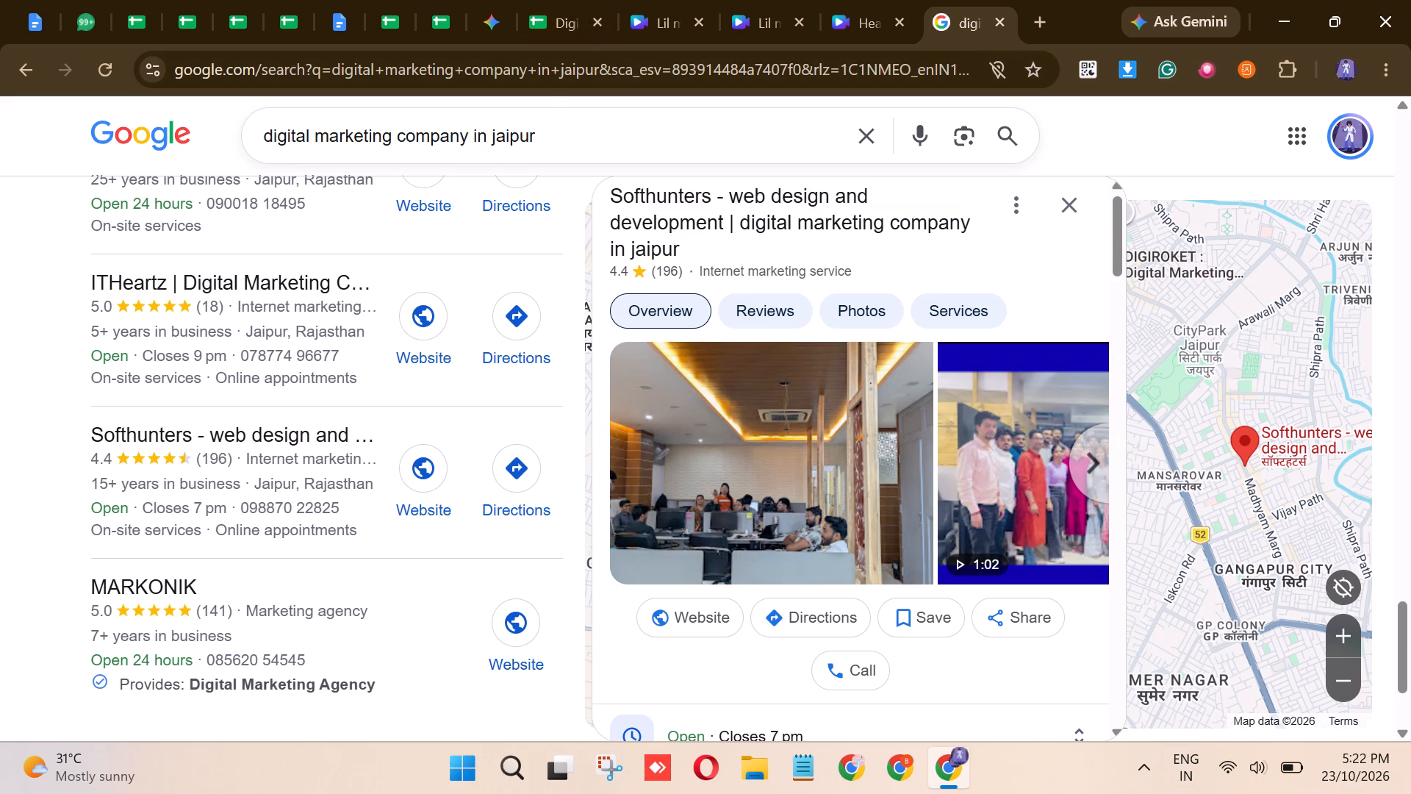
left_click_drag(712, 200, 614, 194)
key("ctrl+c")
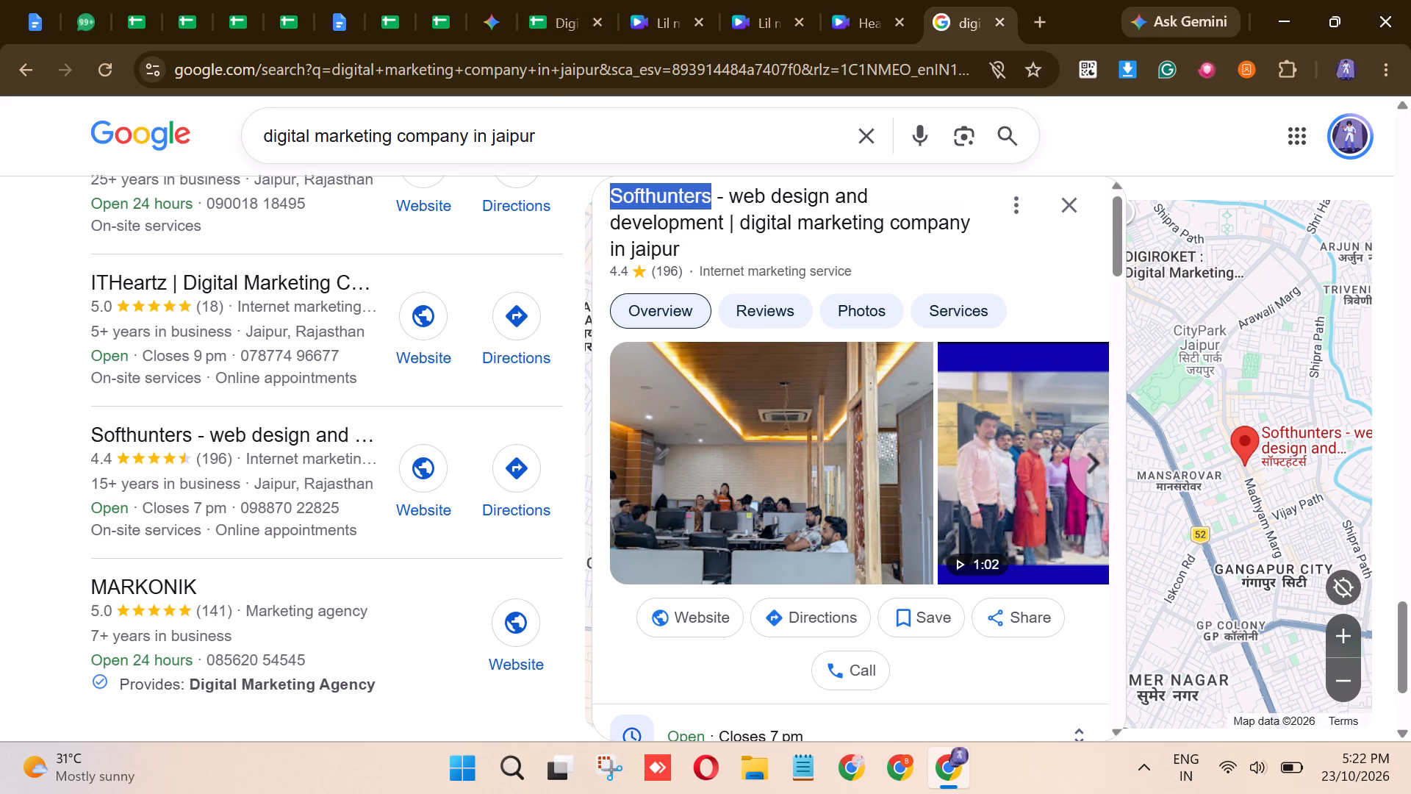
left_click(531, 0)
scroll(489, 437, "down", 2)
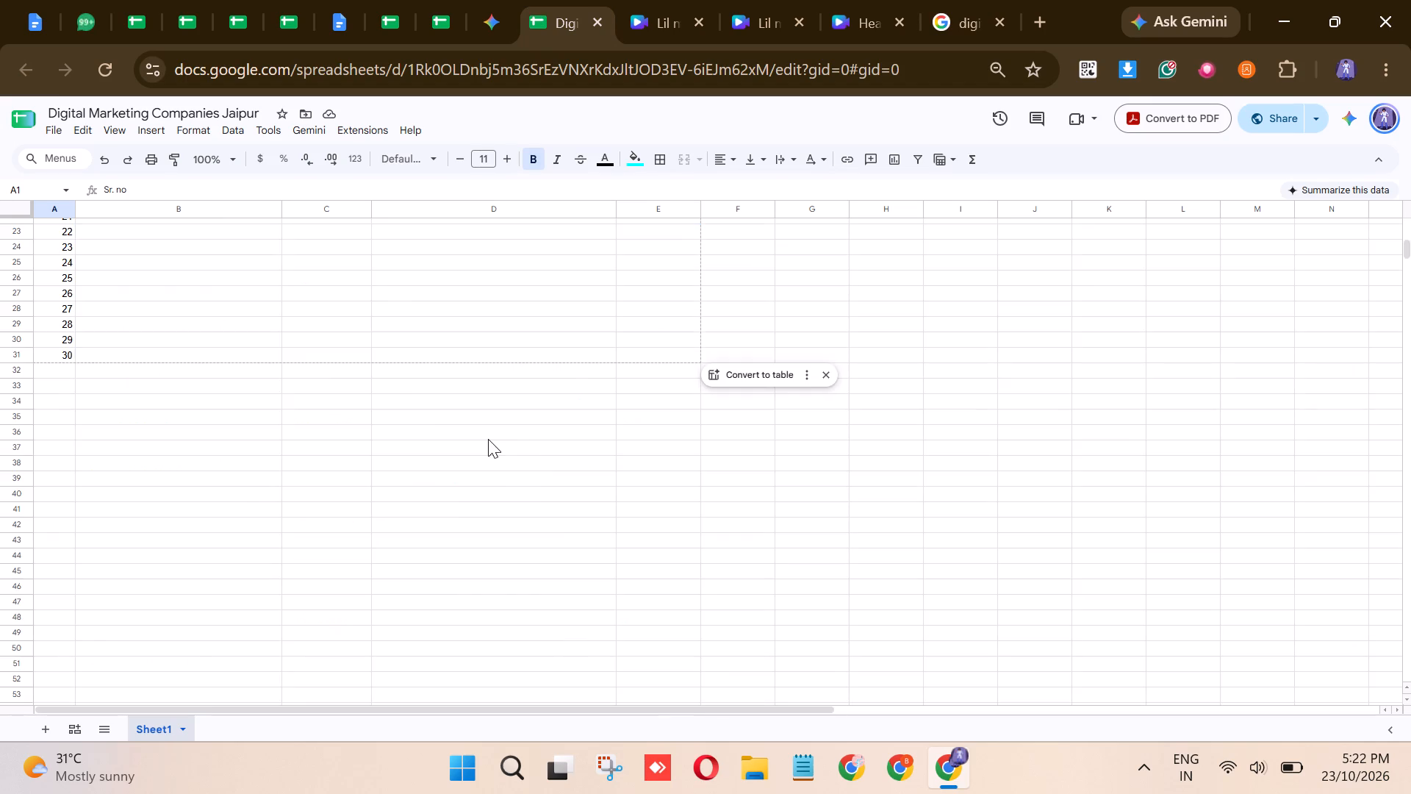
scroll(170, 459, "up", 1)
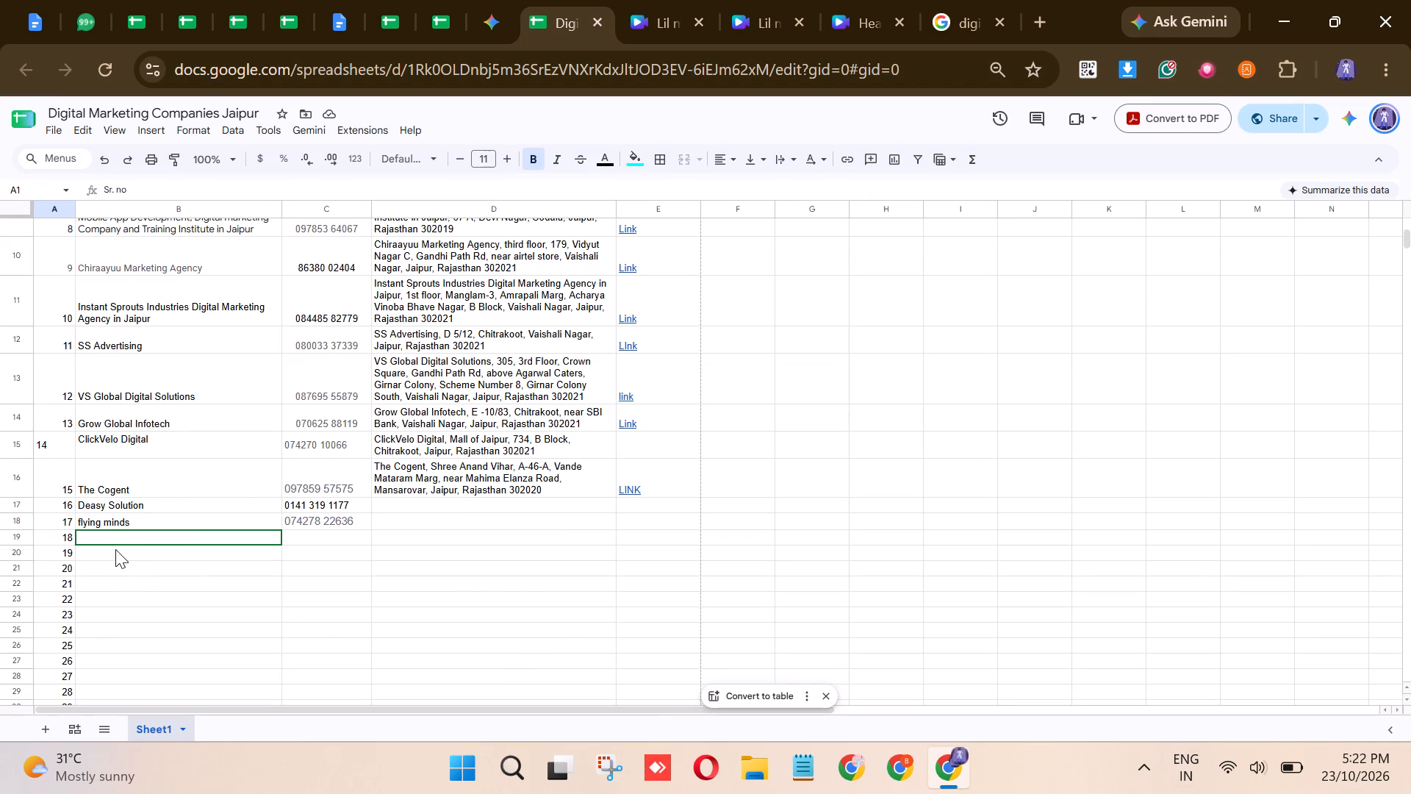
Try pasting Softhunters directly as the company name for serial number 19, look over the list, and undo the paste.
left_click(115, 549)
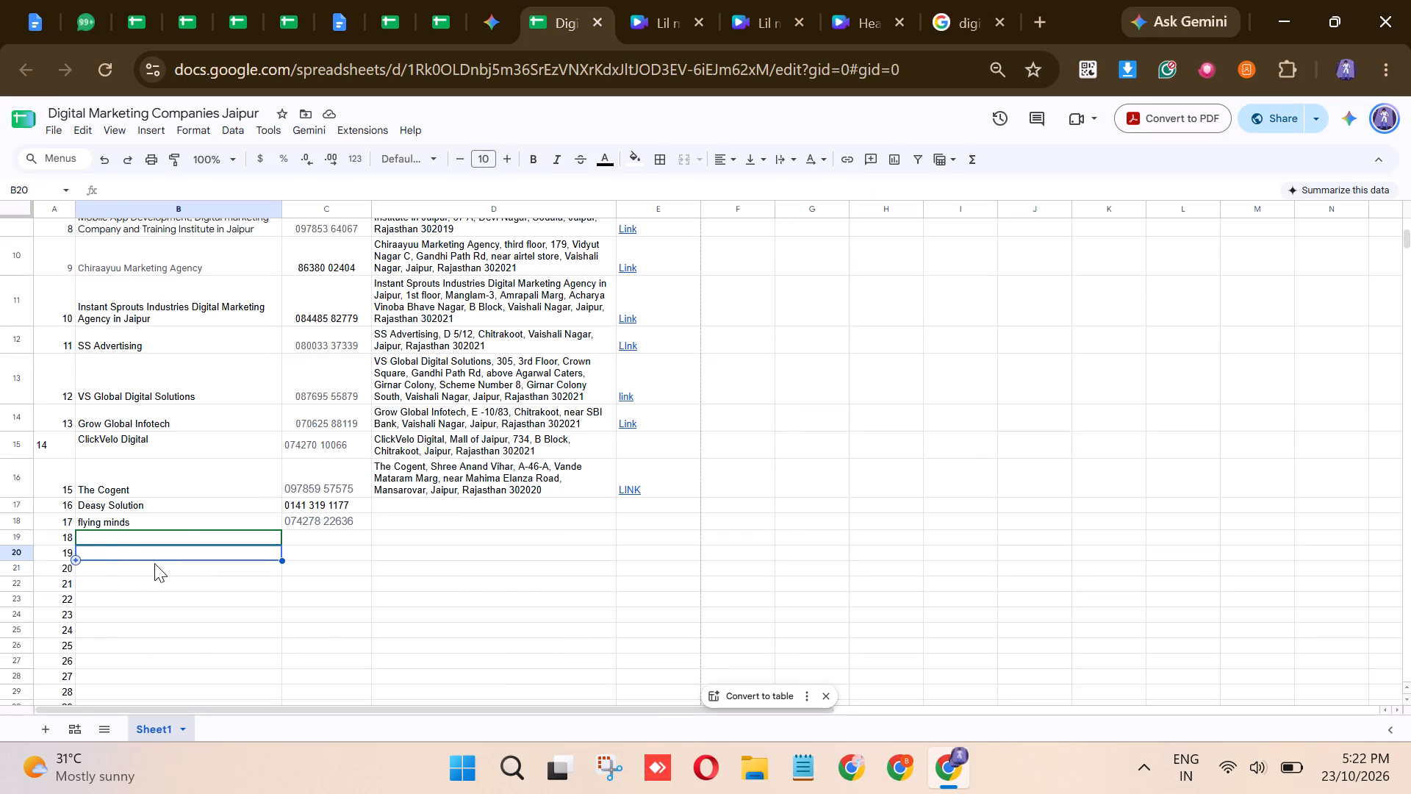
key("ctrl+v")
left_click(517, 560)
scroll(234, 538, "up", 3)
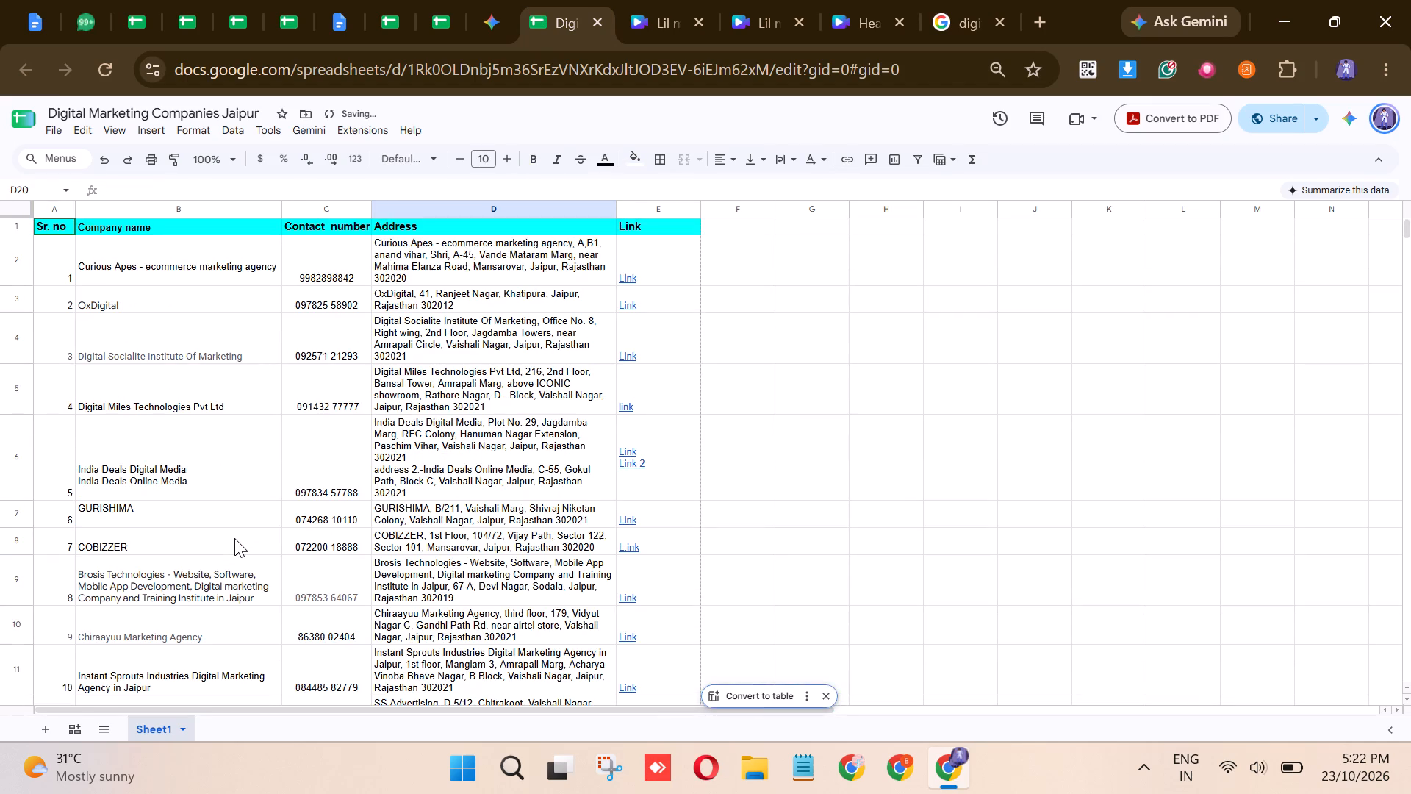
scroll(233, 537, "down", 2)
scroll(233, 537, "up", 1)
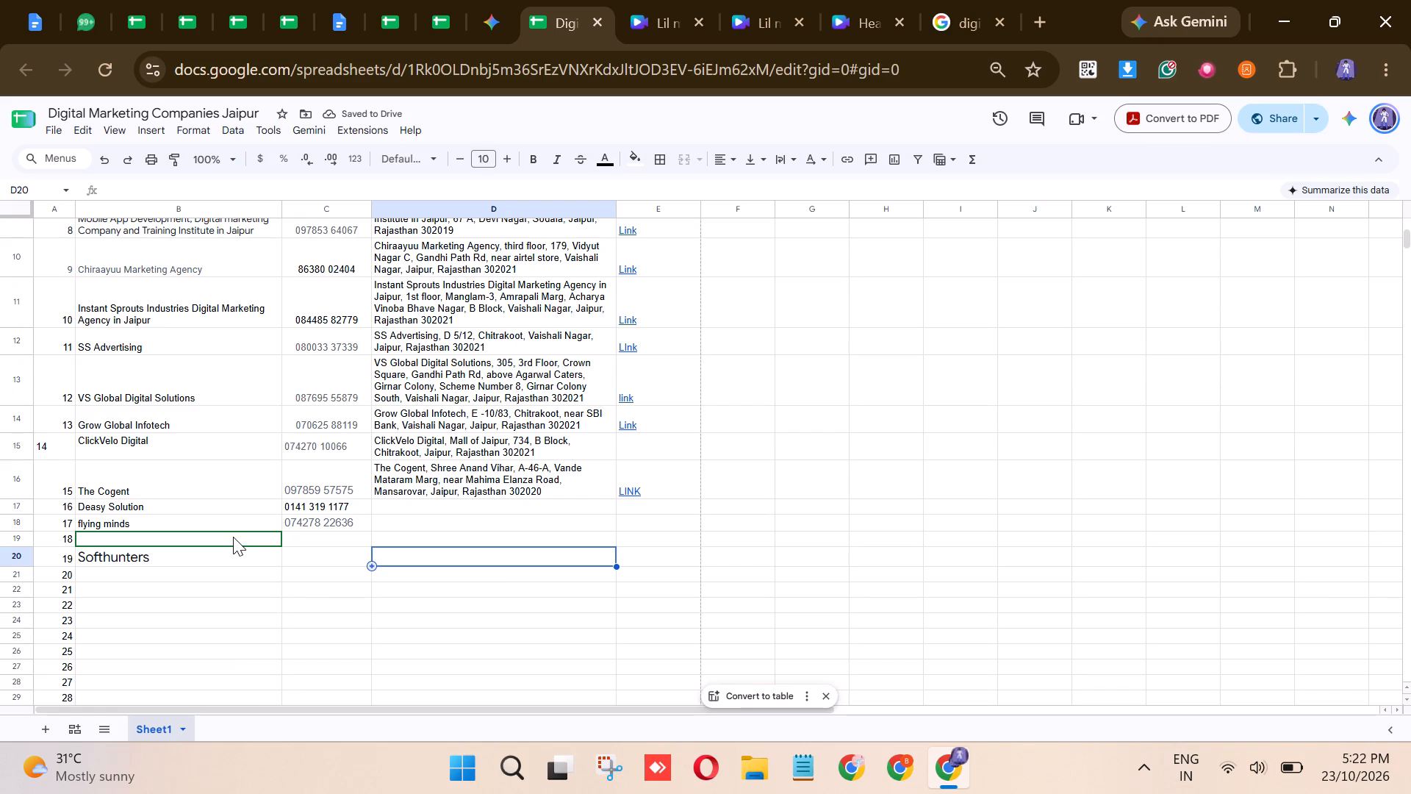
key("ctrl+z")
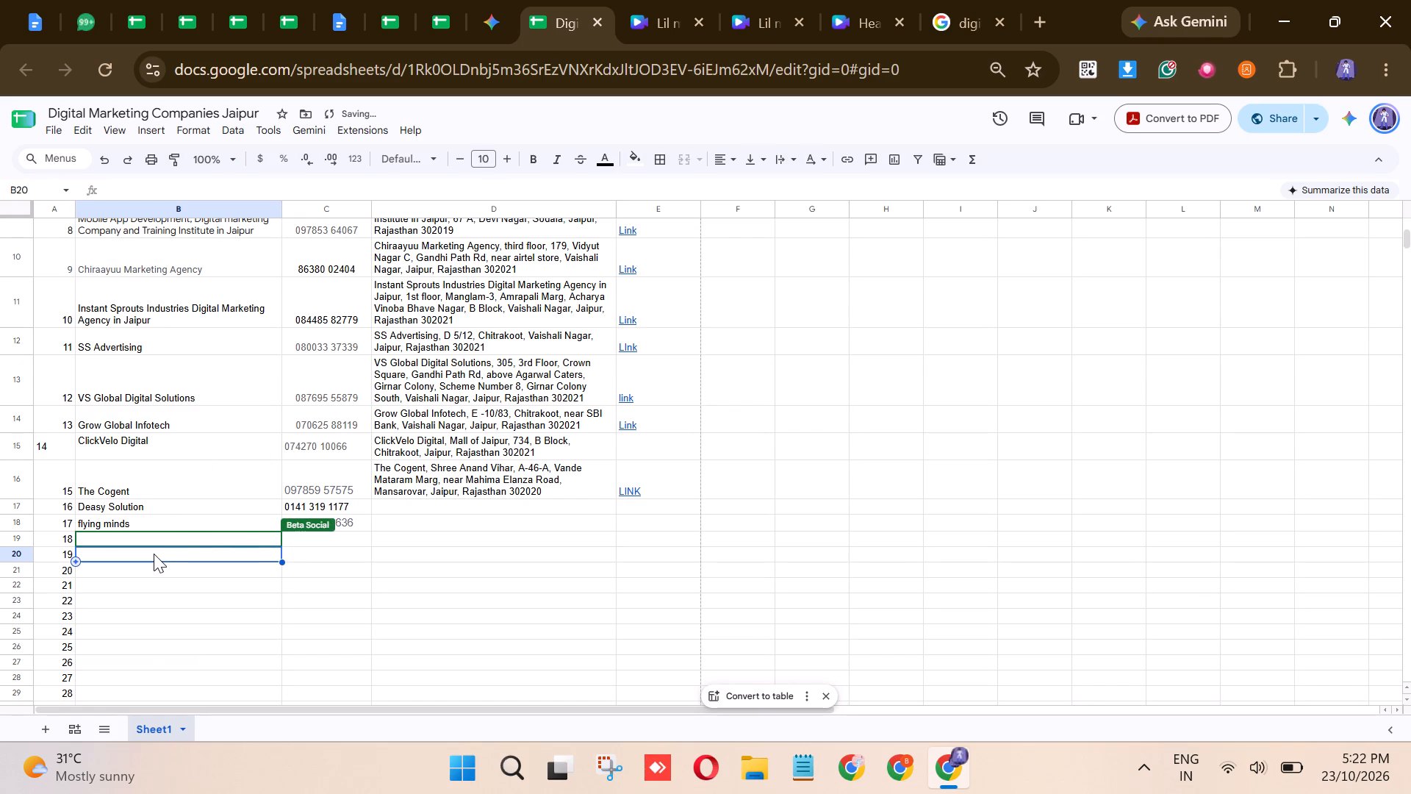
Paste Softhunters as text inside the company name cell for serial number 19, matching the sheet's own formatting.
left_click(154, 554)
double_click(154, 554)
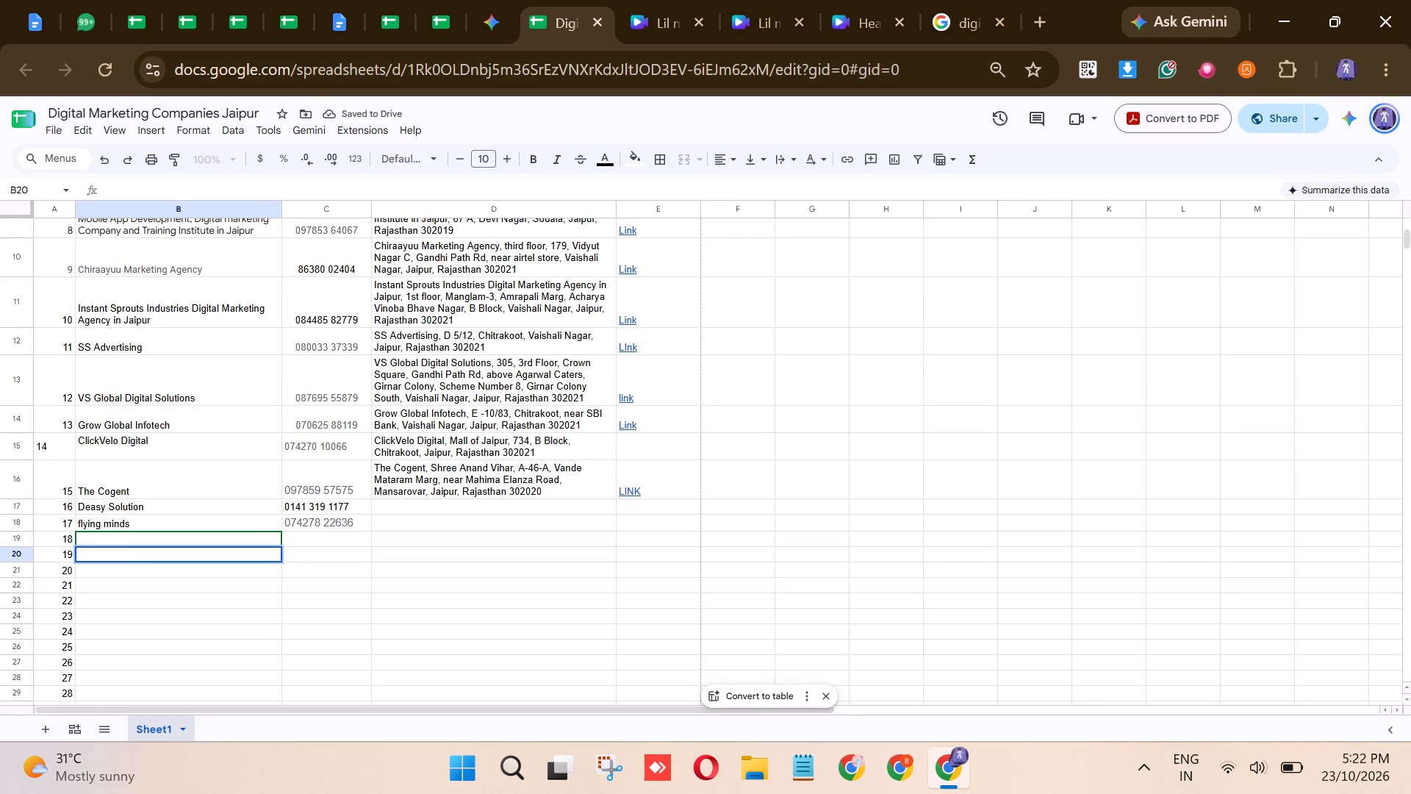
key("ctrl+v")
left_click(177, 573)
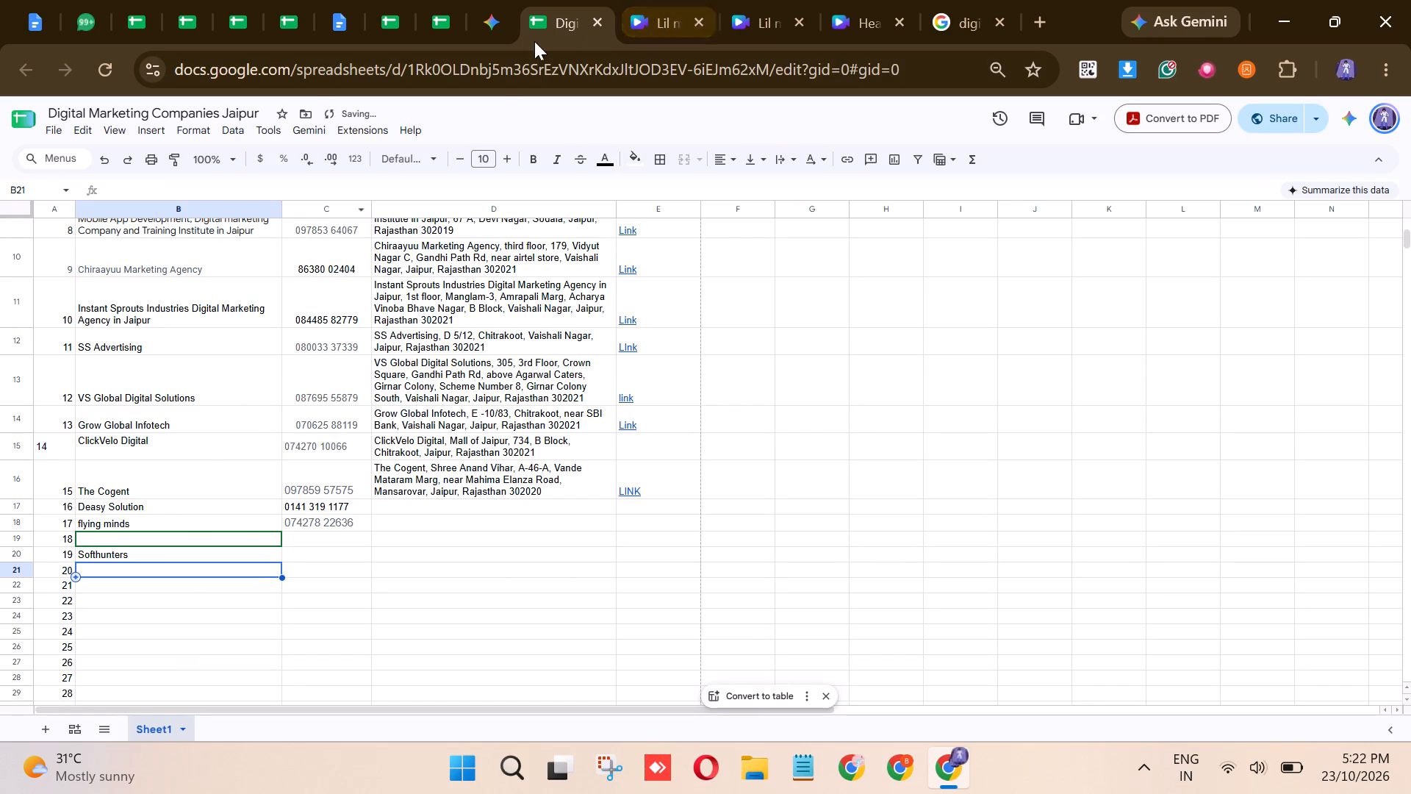
Copy the Softhunters phone number without its leading zero from the Google listing into the contact number cell for serial number 19.
left_click(963, 12)
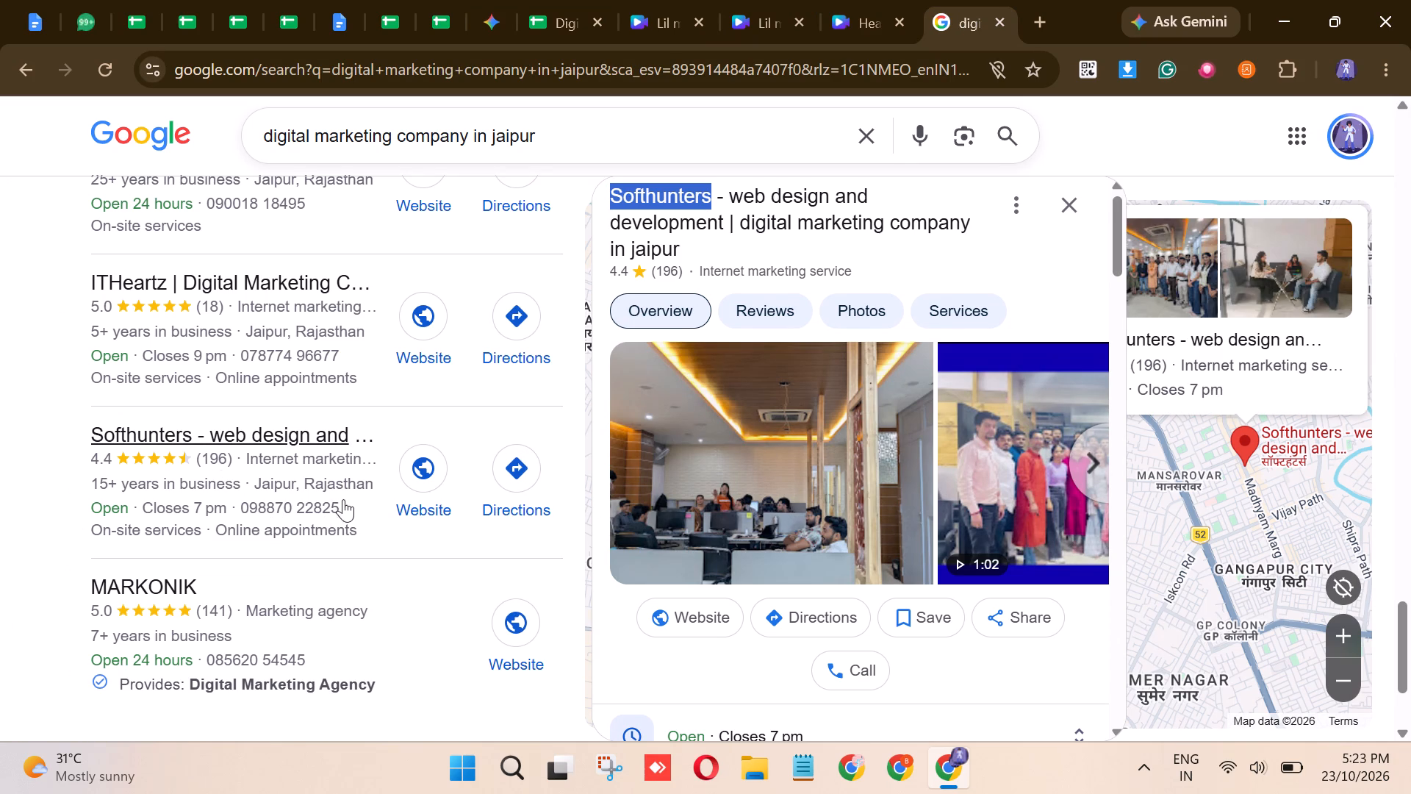
left_click_drag(347, 507, 251, 507)
key("ctrl+c")
key("ctrl+x")
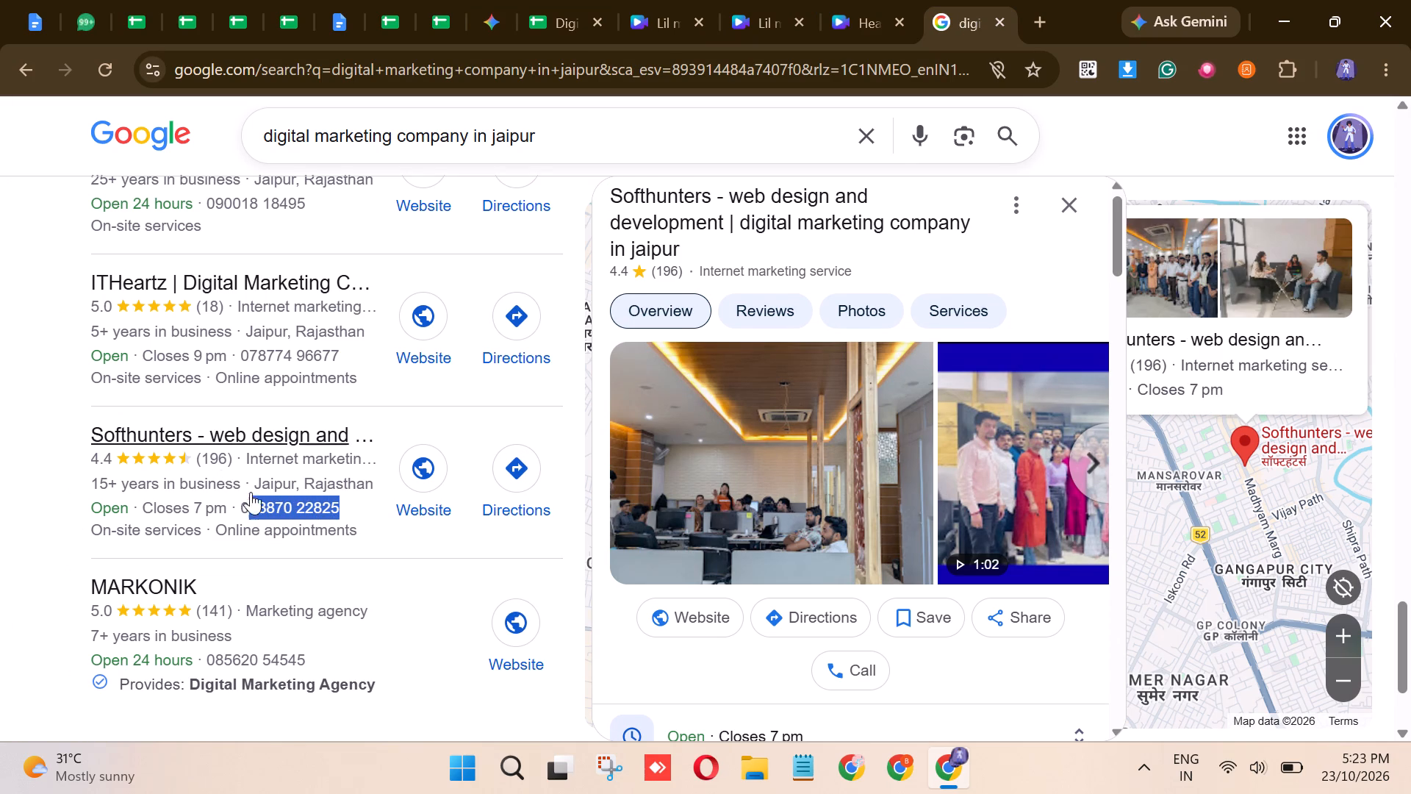
key("ctrl+c")
key("ctrl+c")
left_click(542, 16)
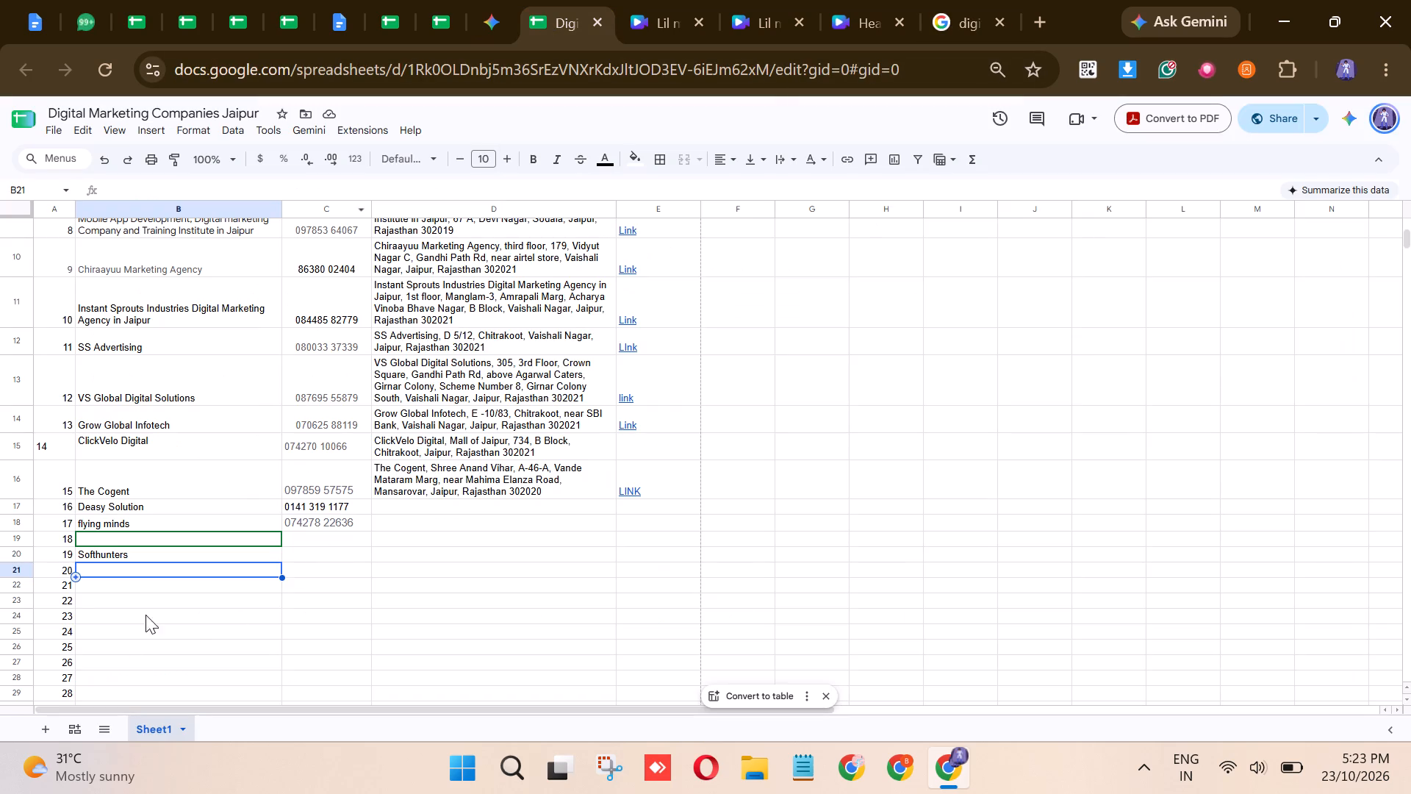
double_click(338, 556)
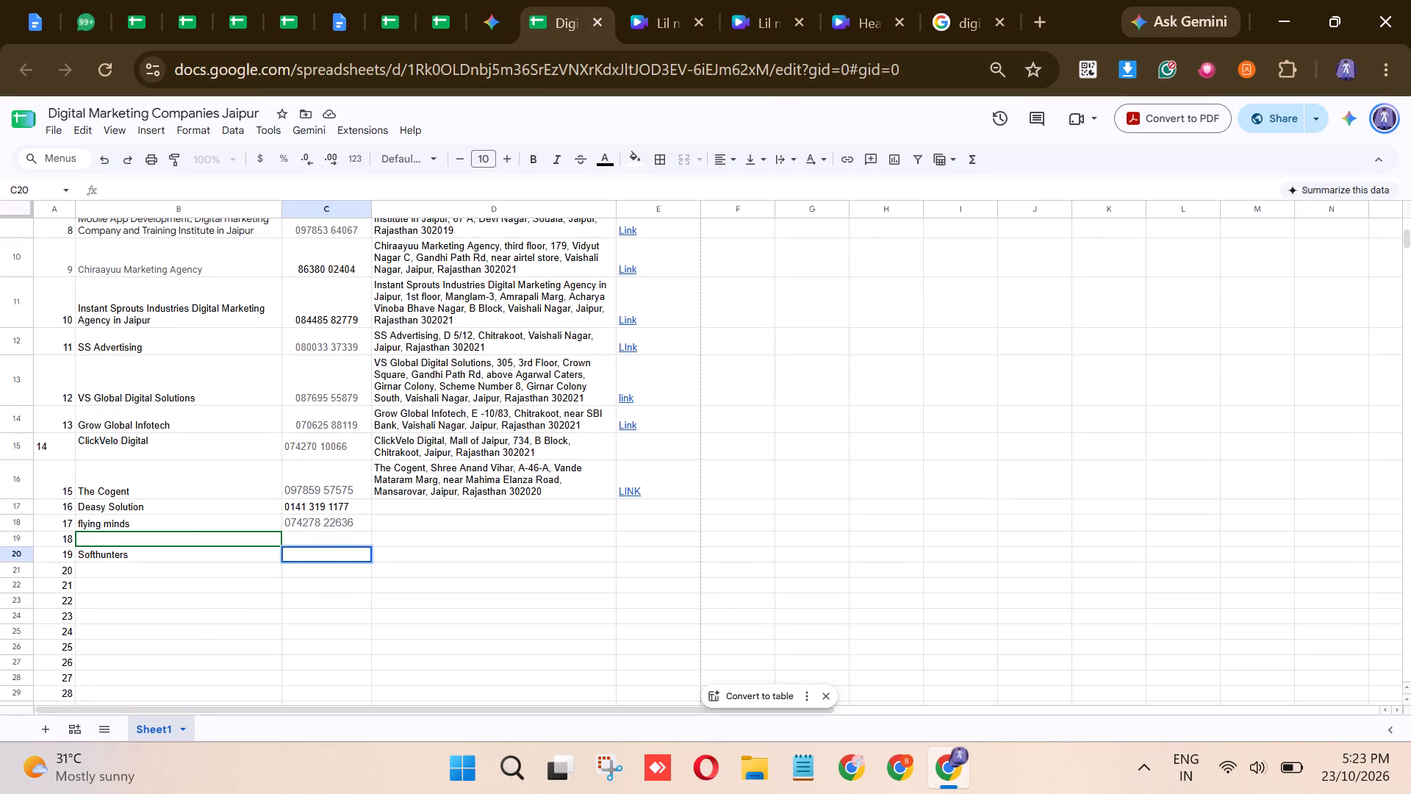
key("ctrl+v")
left_click(458, 623)
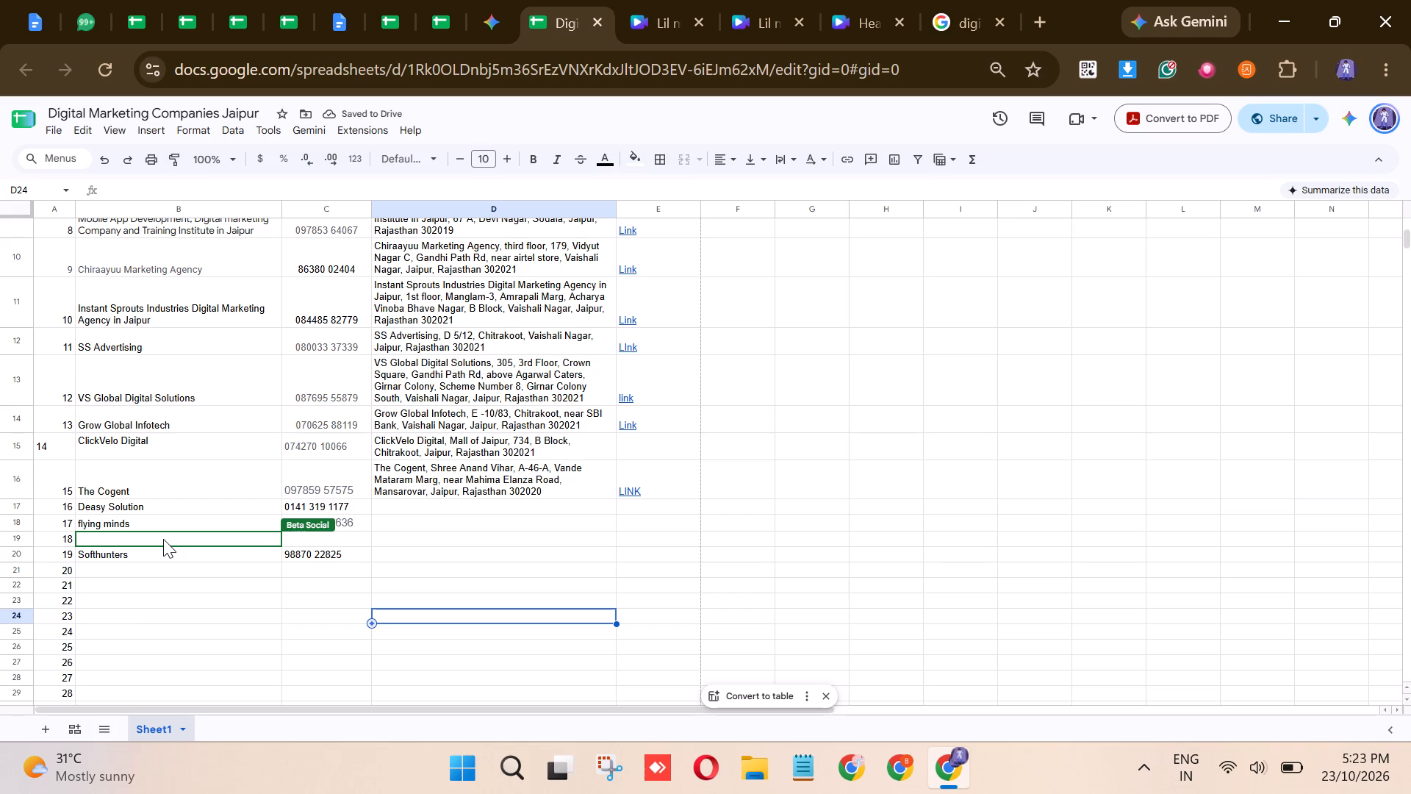
Look over the existing company entries in the spreadsheet, from the earliest rows down to the new Softhunters row.
scroll(163, 539, "up", 4)
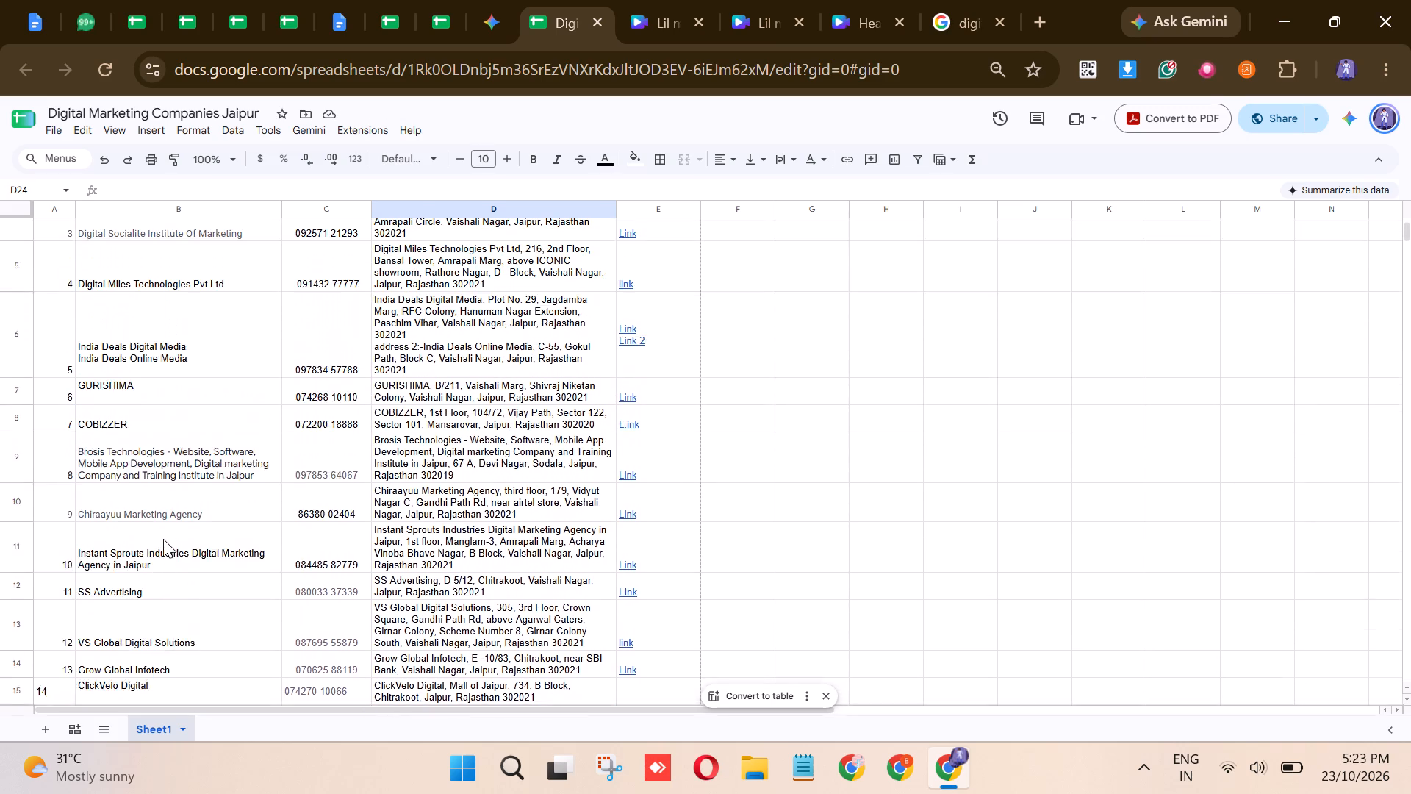
scroll(163, 539, "up", 1)
scroll(163, 539, "down", 3)
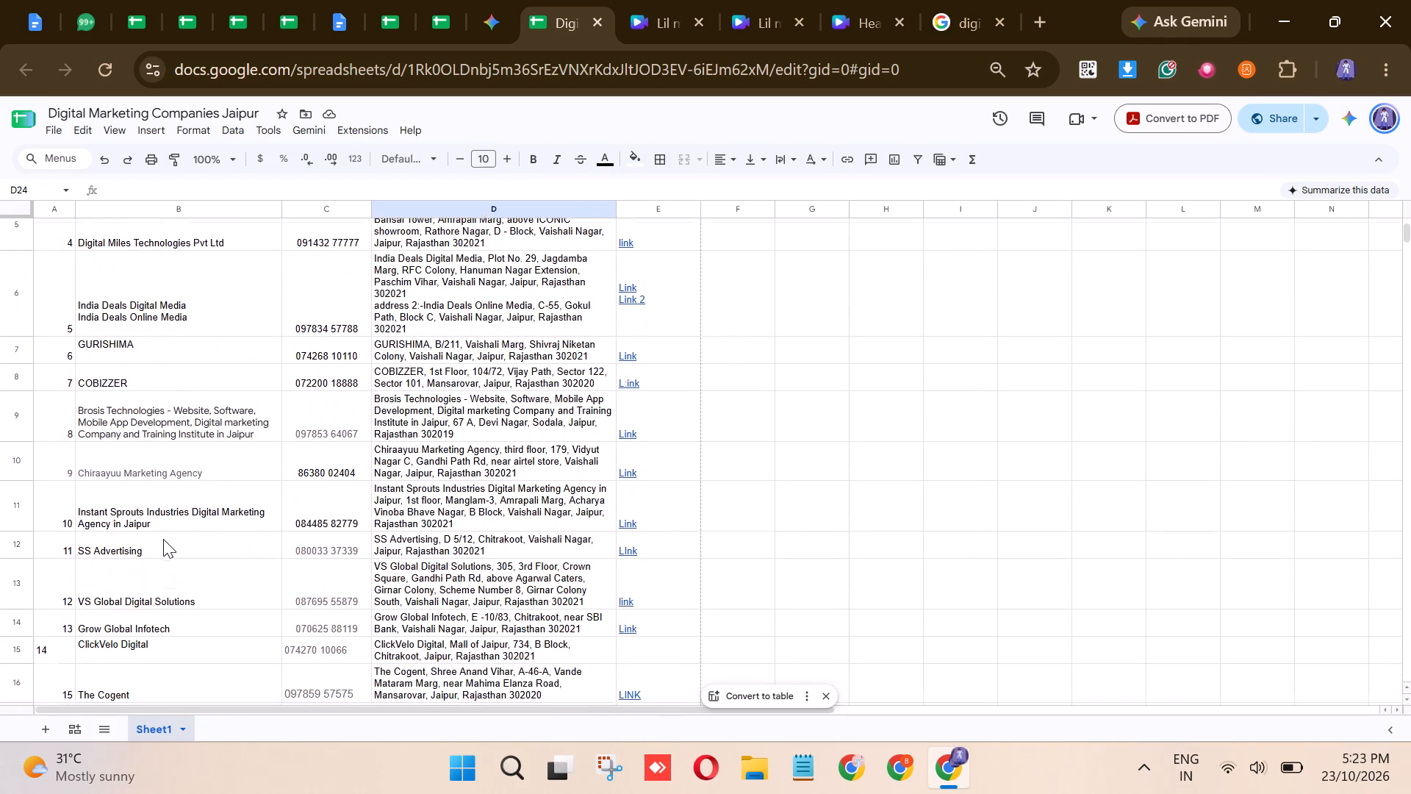
scroll(163, 539, "down", 2)
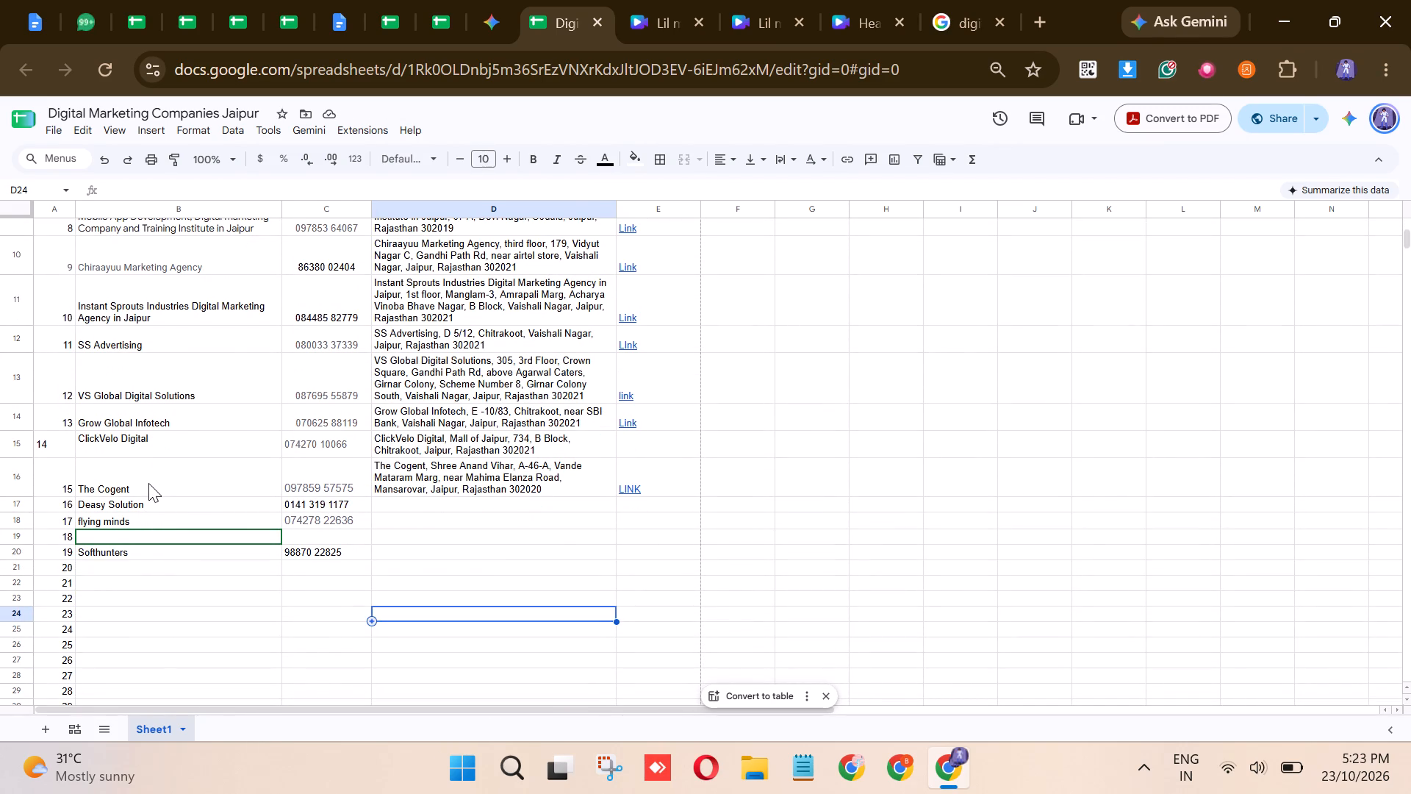
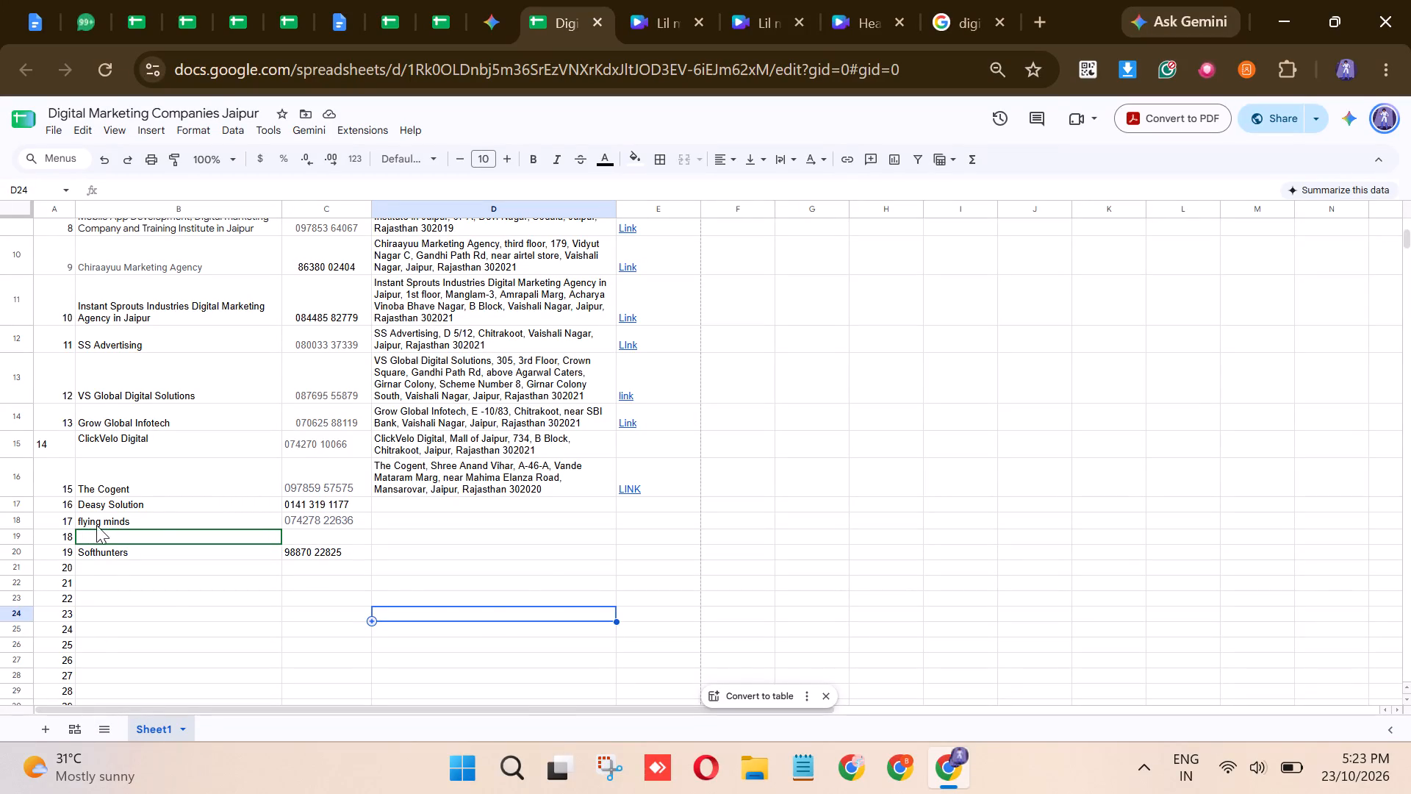
Look over the spreadsheet's company entries and the Softhunters Google listing to check which details each row holds.
scroll(108, 537, "up", 4, "ctrl")
scroll(112, 534, "down", 3)
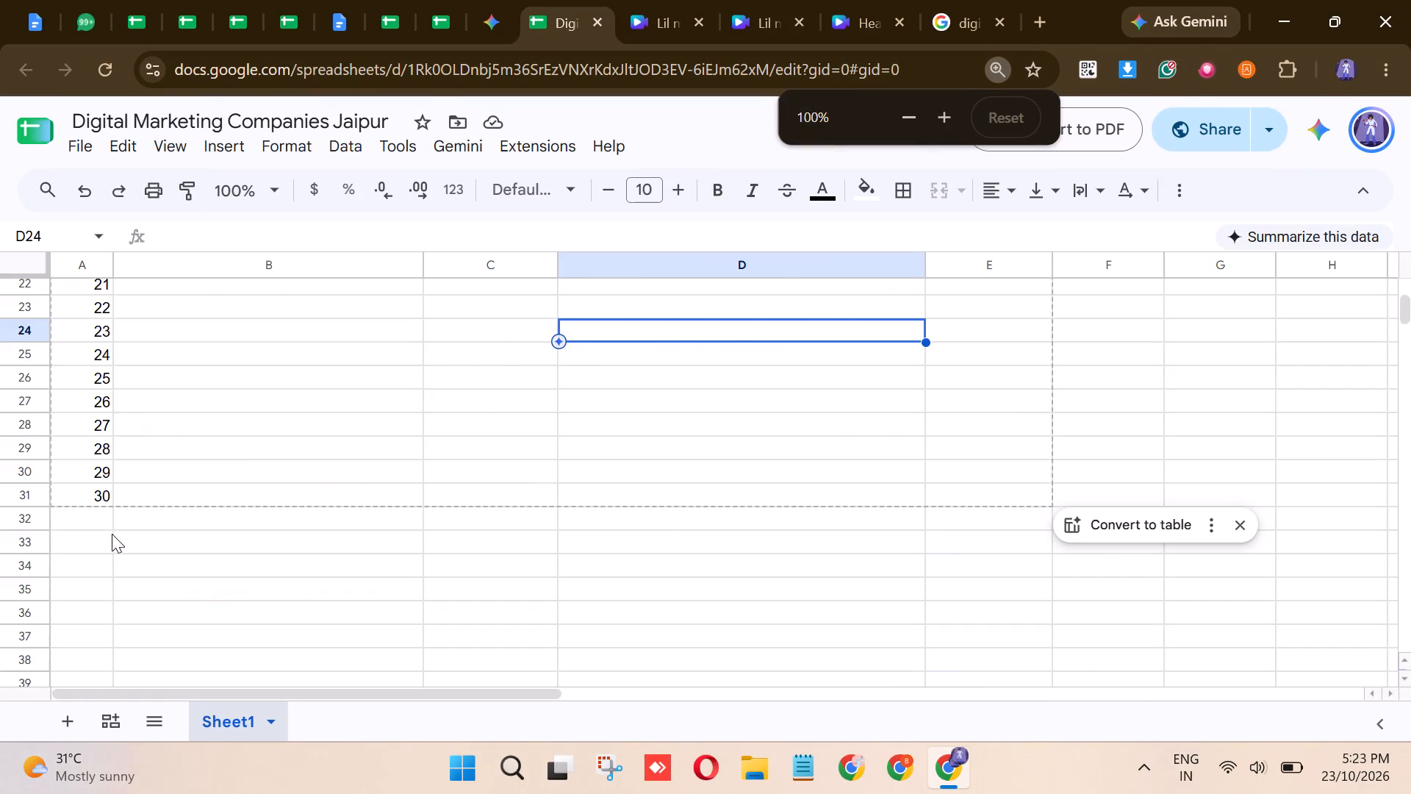
scroll(112, 521, "up", 1)
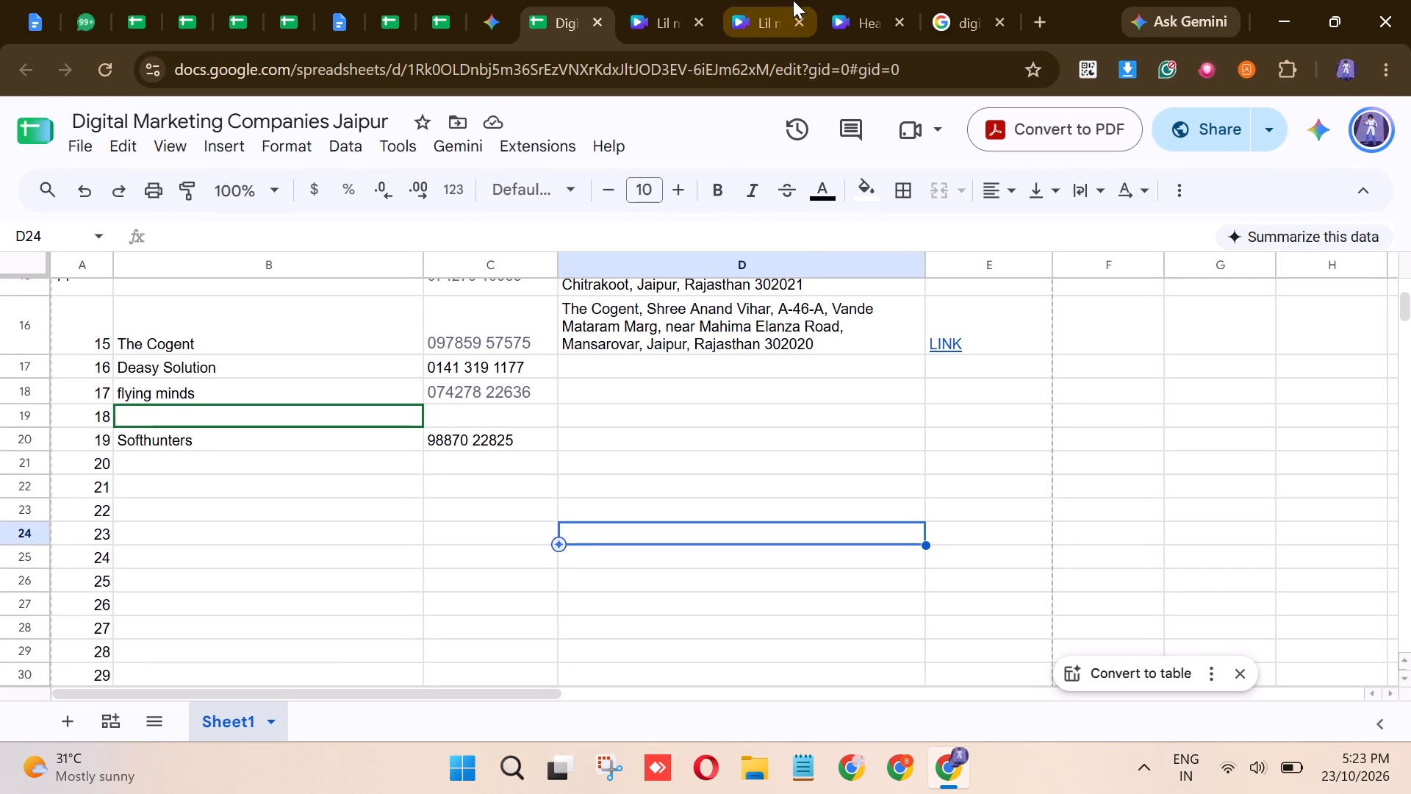
left_click(979, 10)
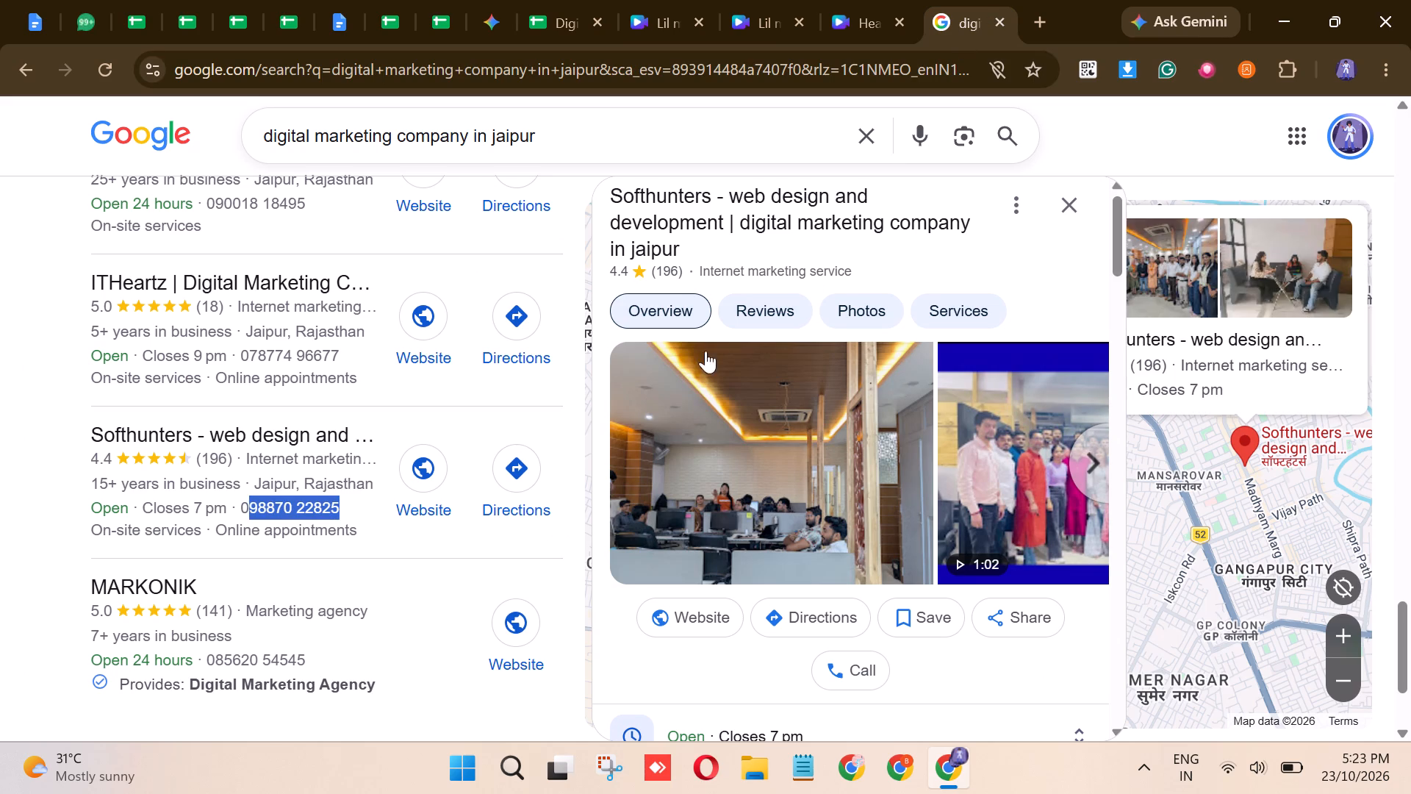
left_click(560, 29)
scroll(223, 425, "up", 1)
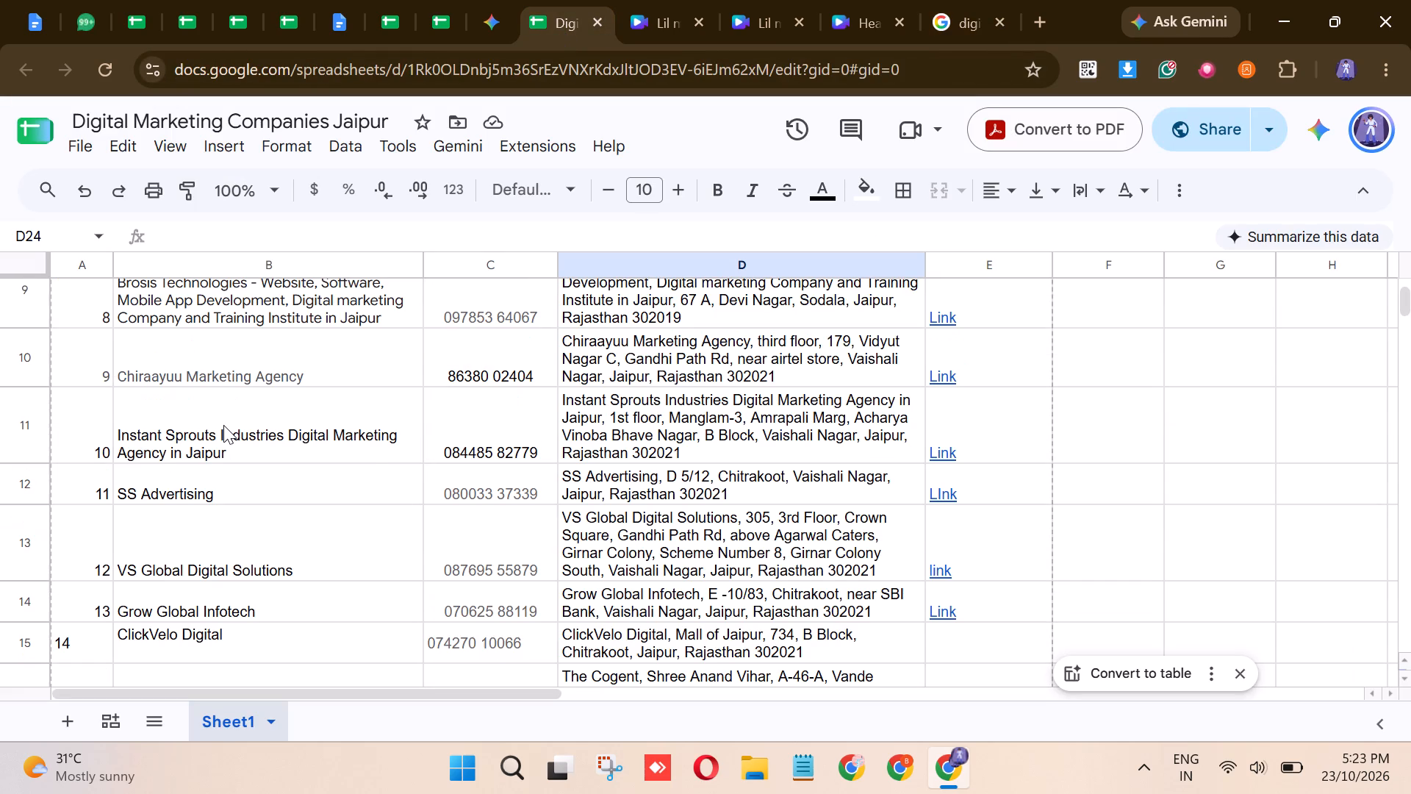
scroll(223, 425, "up", 2)
scroll(223, 425, "down", 1)
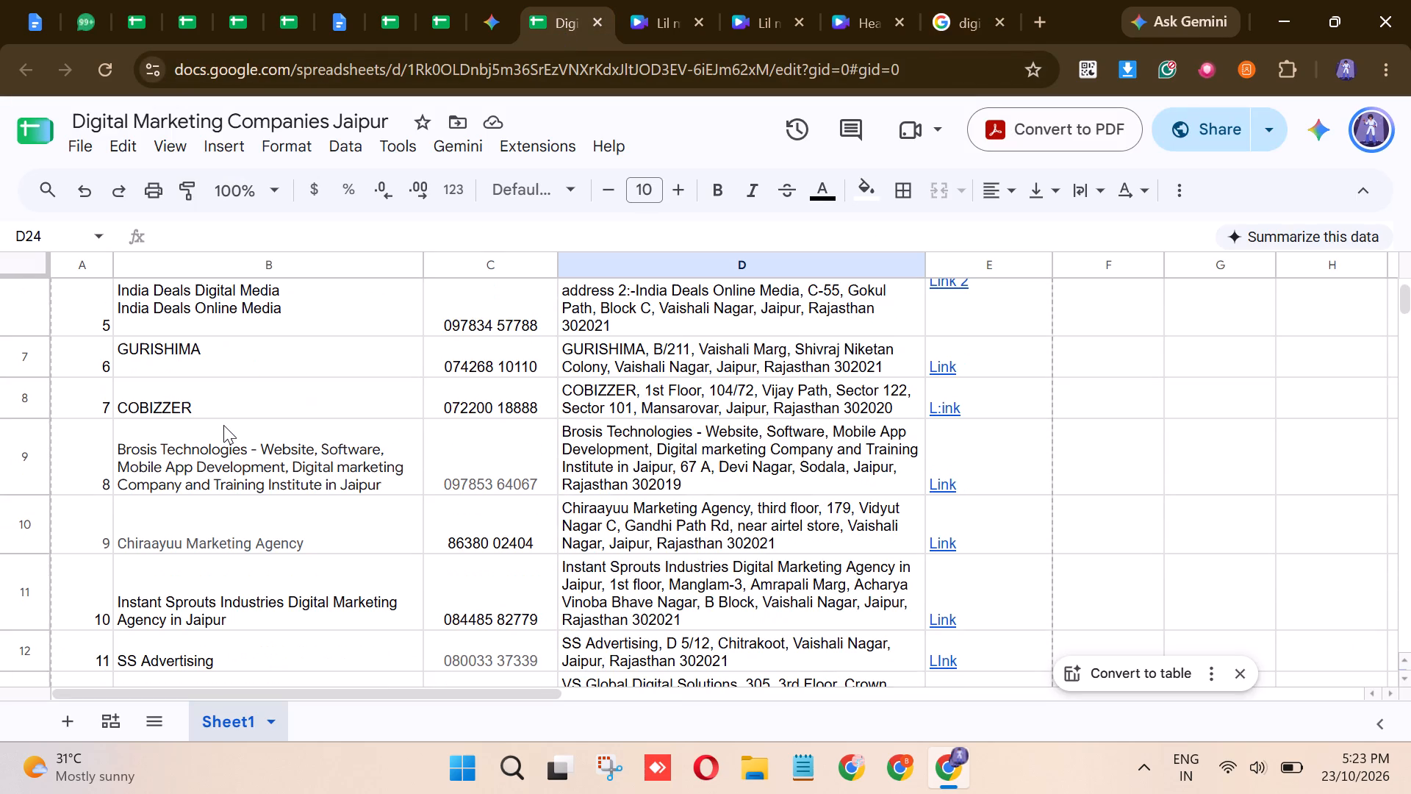
scroll(223, 425, "up", 1)
scroll(223, 425, "down", 2)
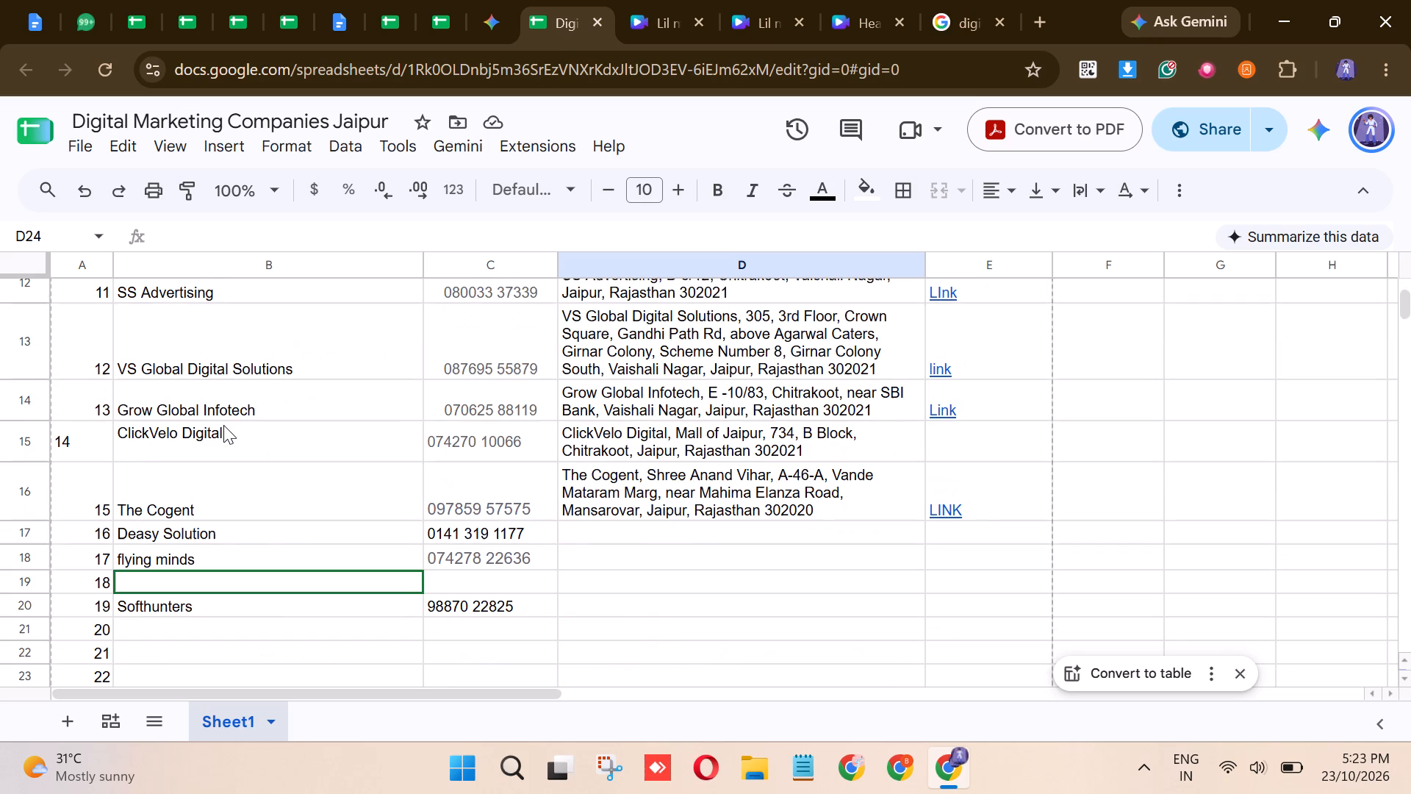
left_click(139, 629)
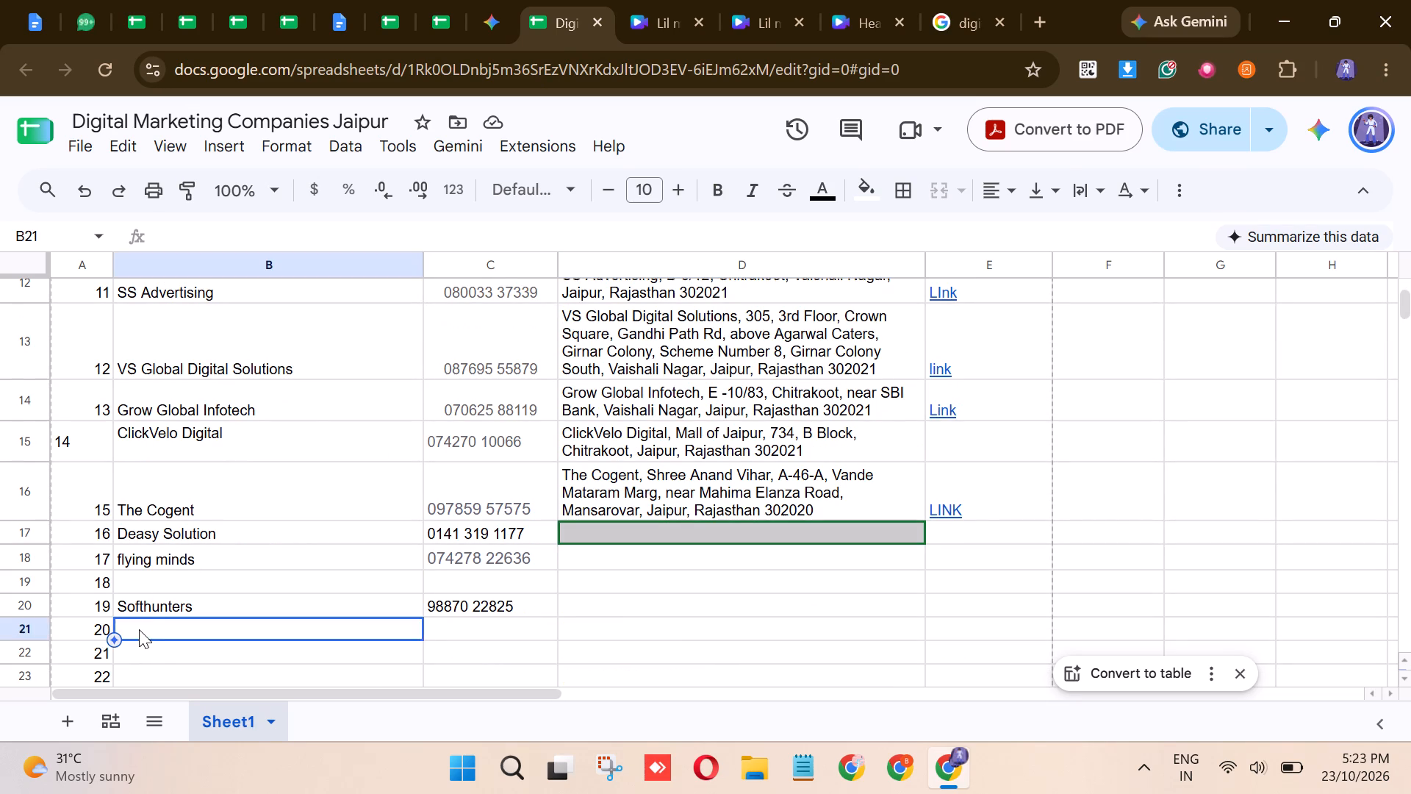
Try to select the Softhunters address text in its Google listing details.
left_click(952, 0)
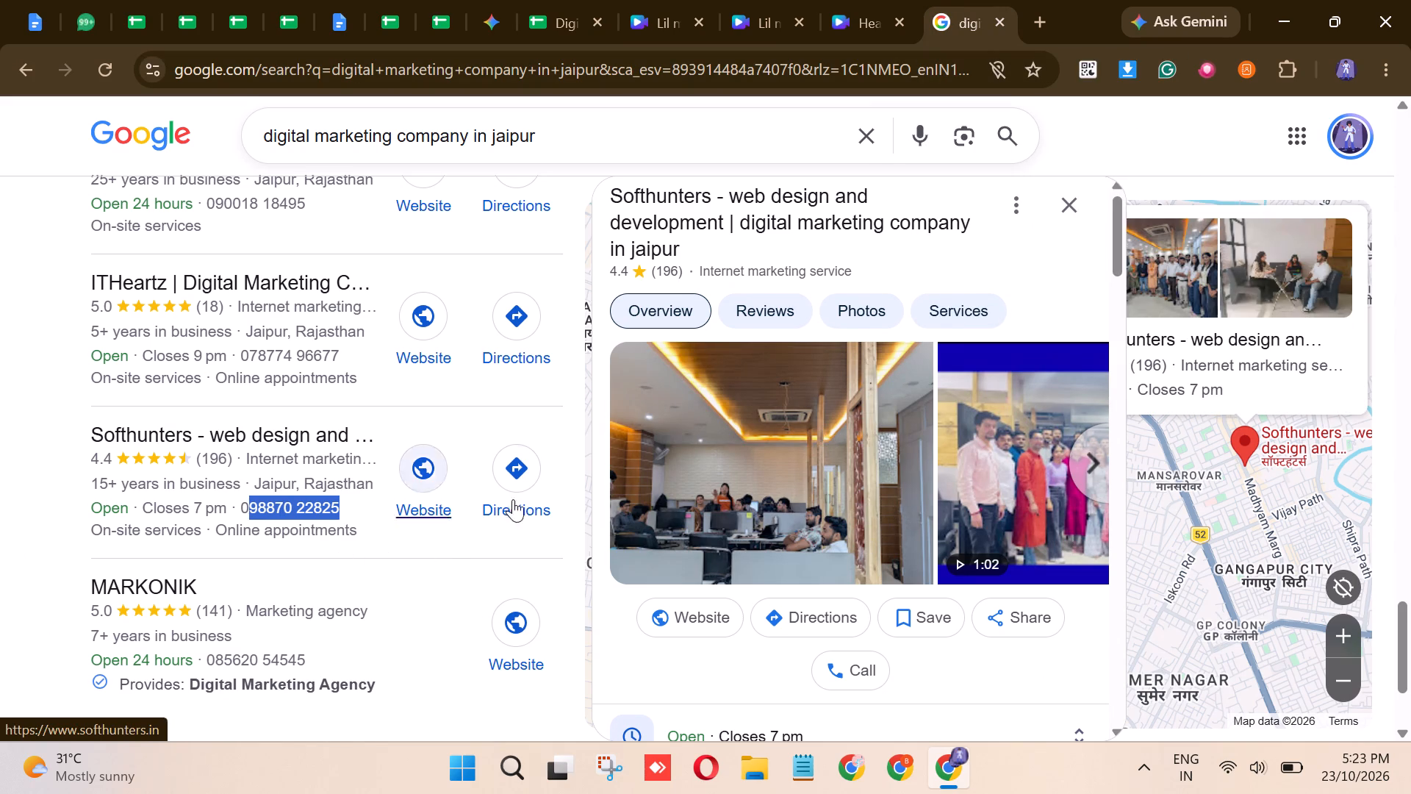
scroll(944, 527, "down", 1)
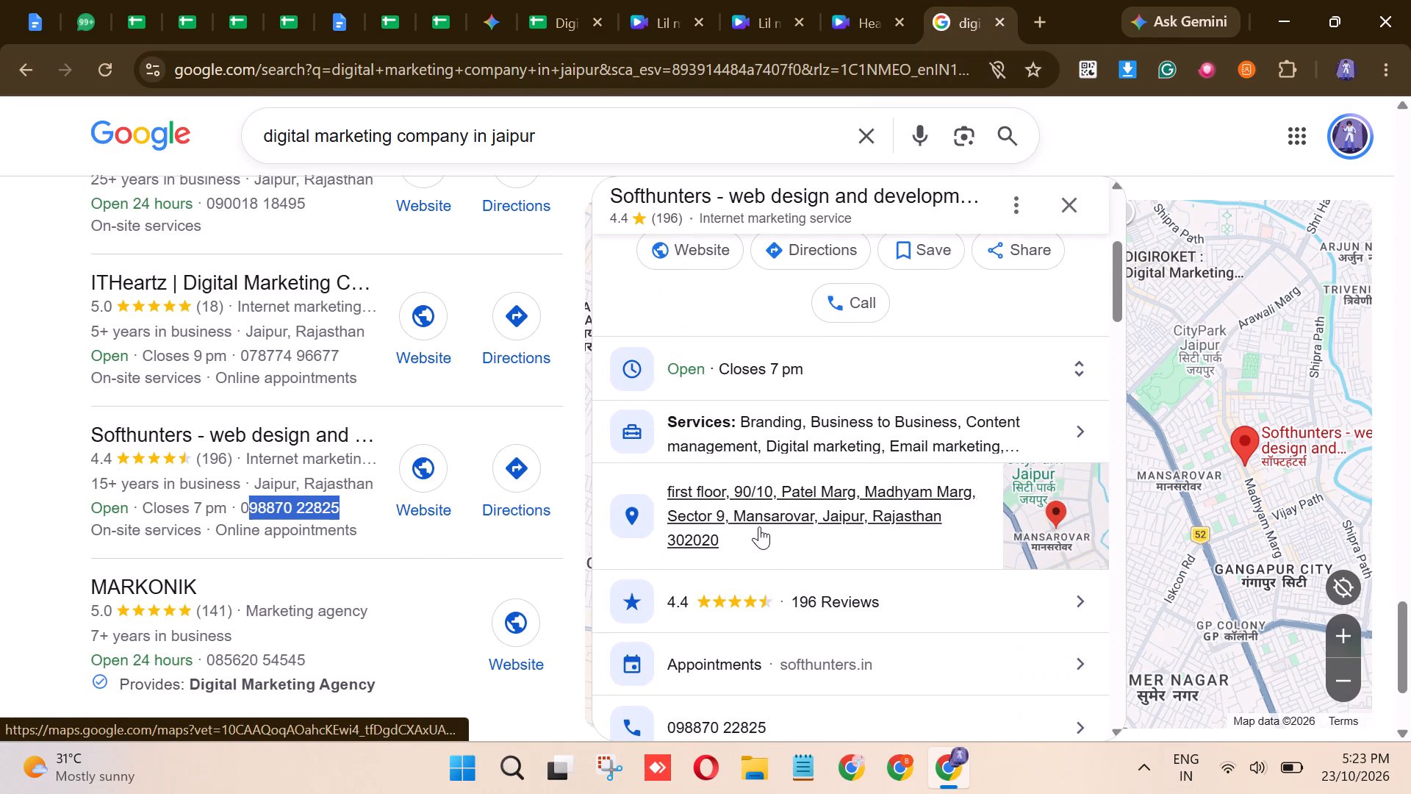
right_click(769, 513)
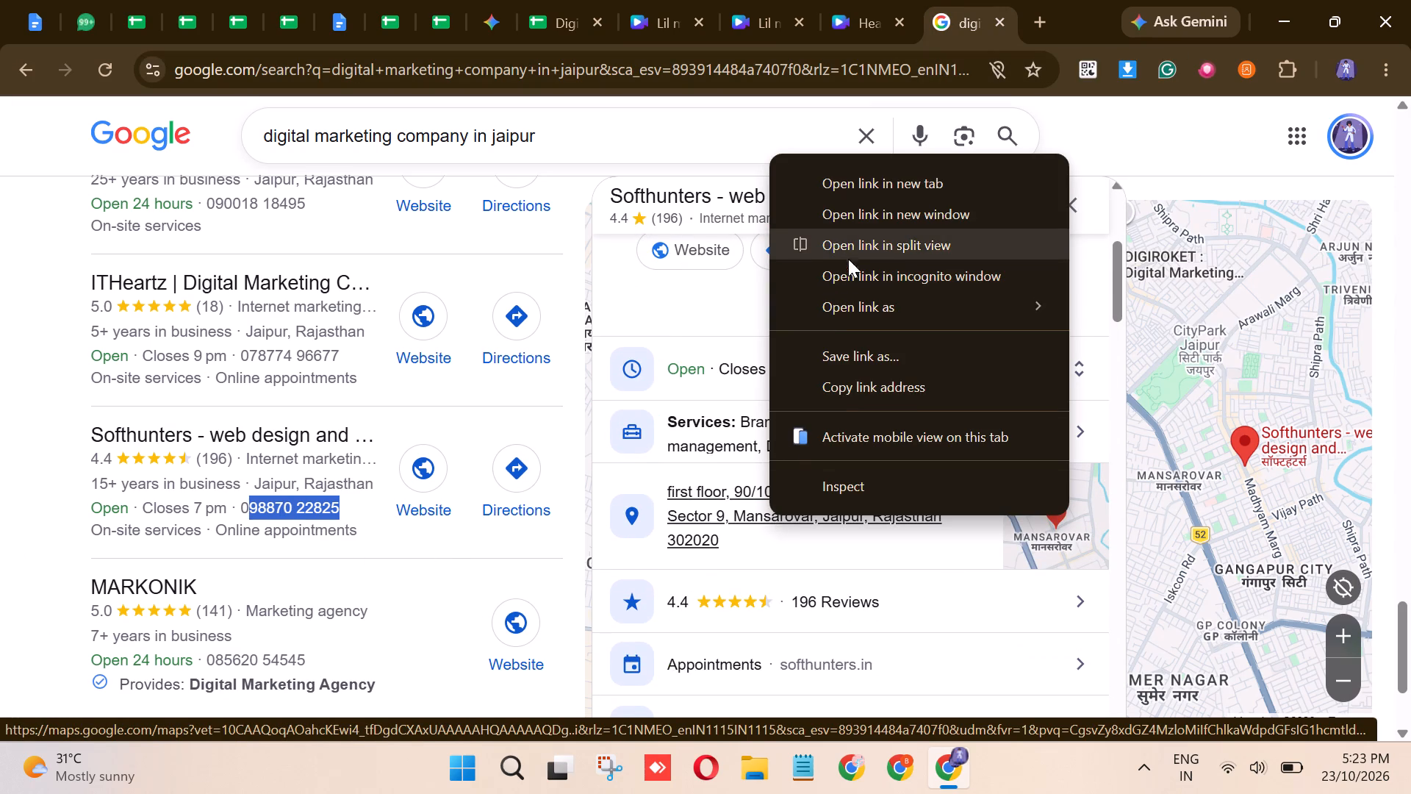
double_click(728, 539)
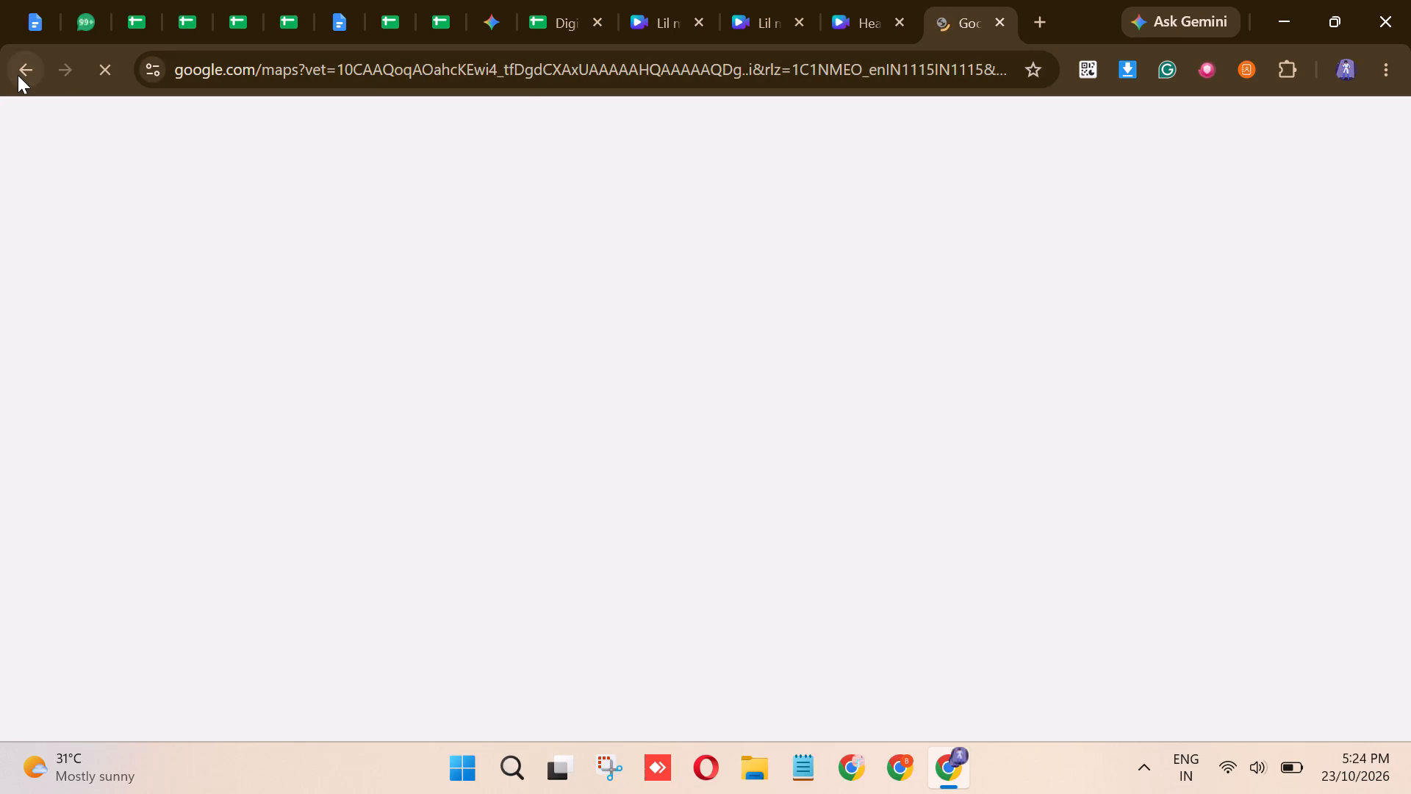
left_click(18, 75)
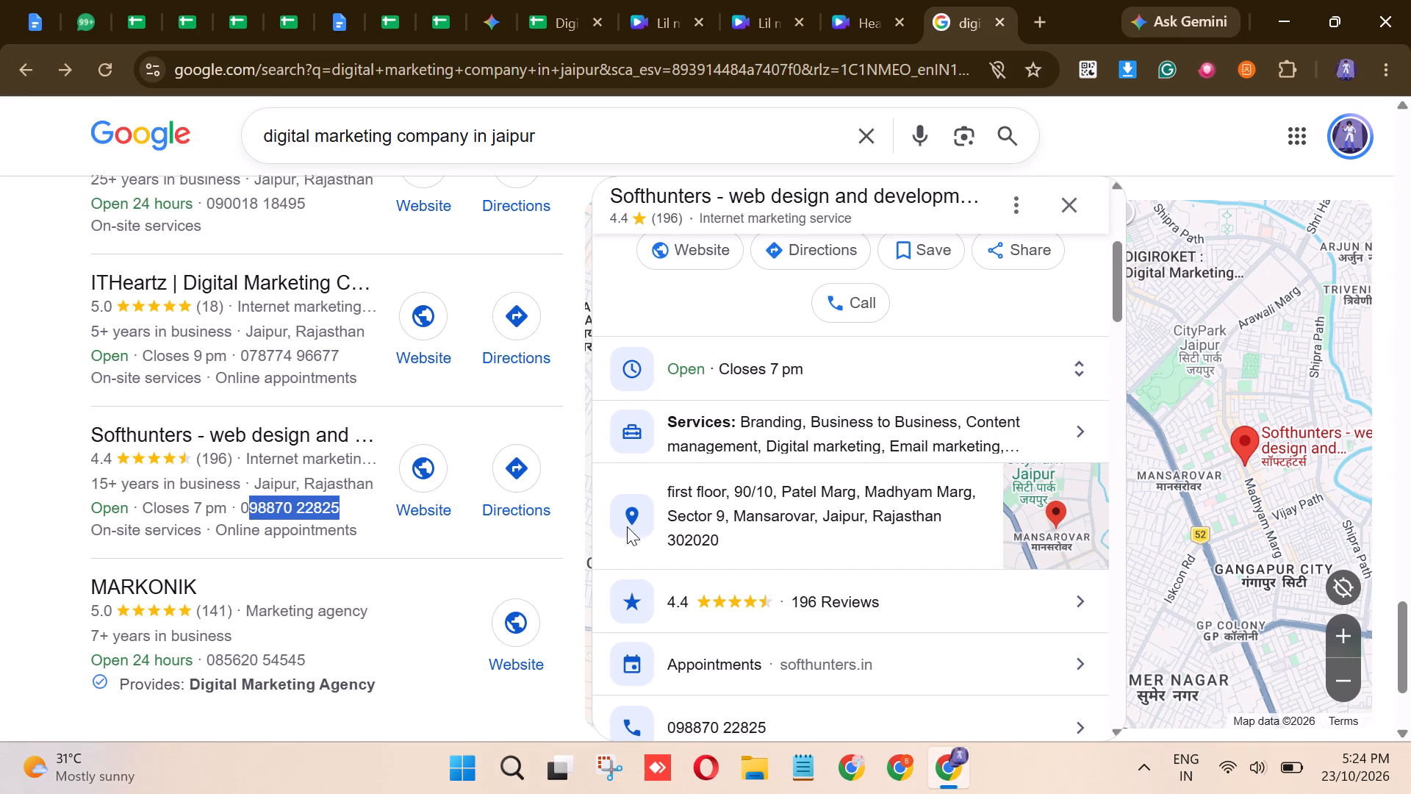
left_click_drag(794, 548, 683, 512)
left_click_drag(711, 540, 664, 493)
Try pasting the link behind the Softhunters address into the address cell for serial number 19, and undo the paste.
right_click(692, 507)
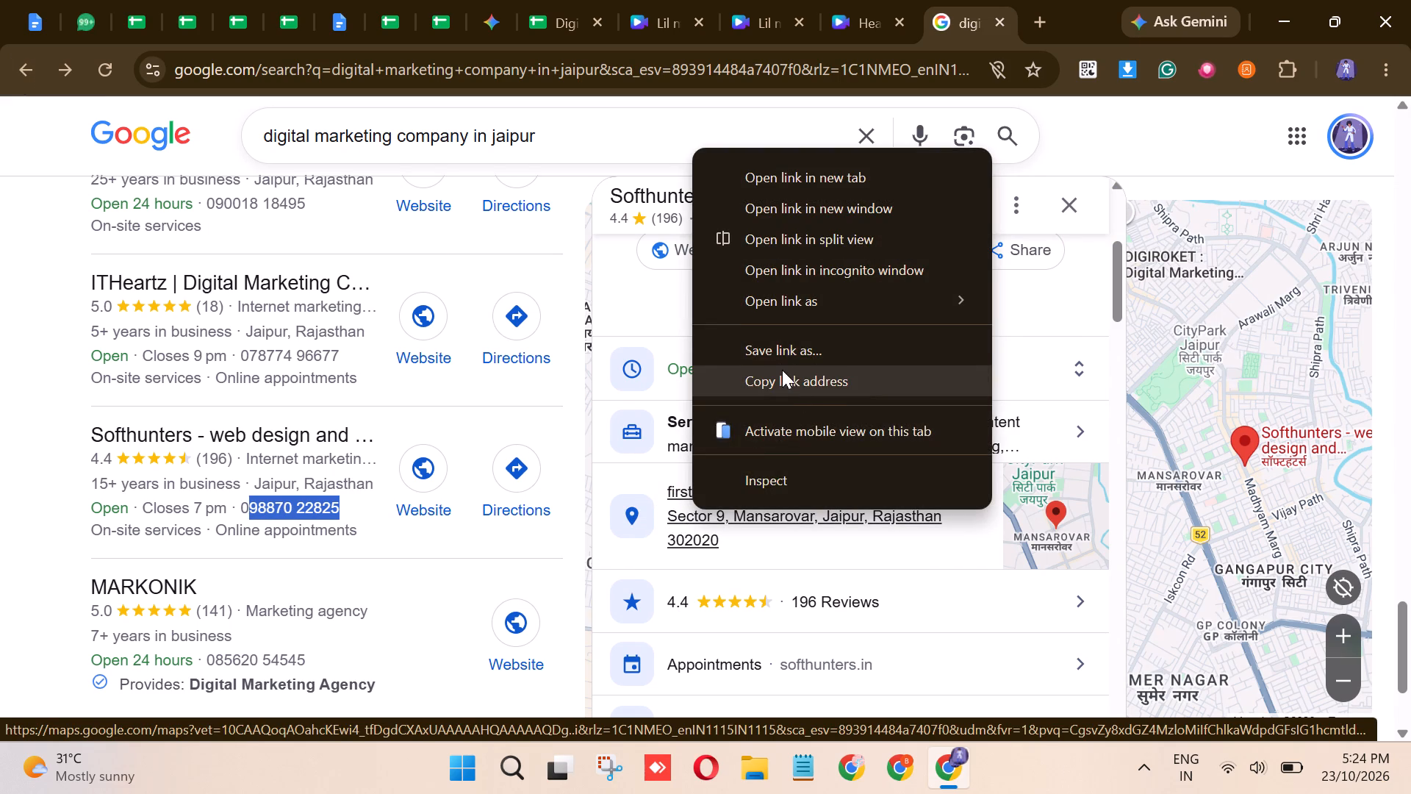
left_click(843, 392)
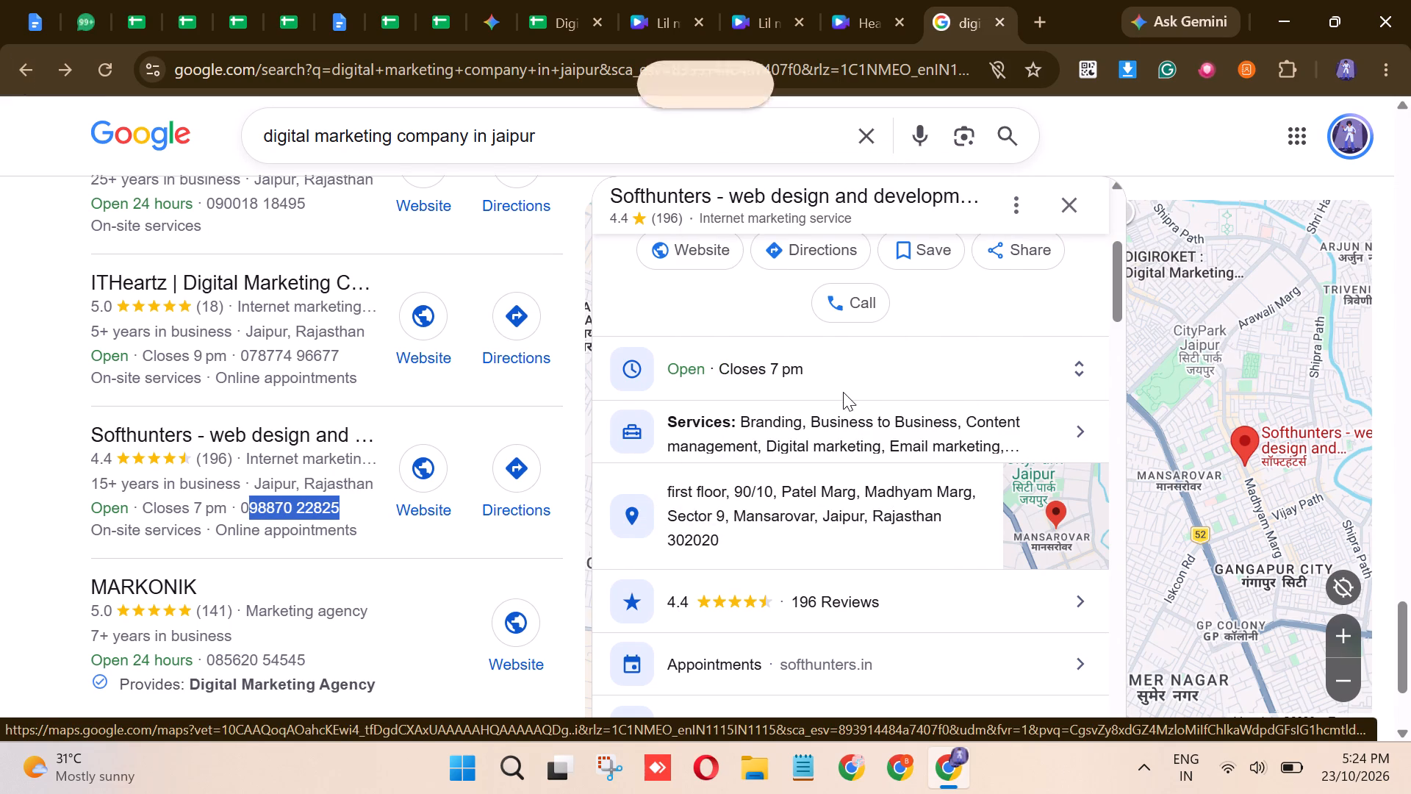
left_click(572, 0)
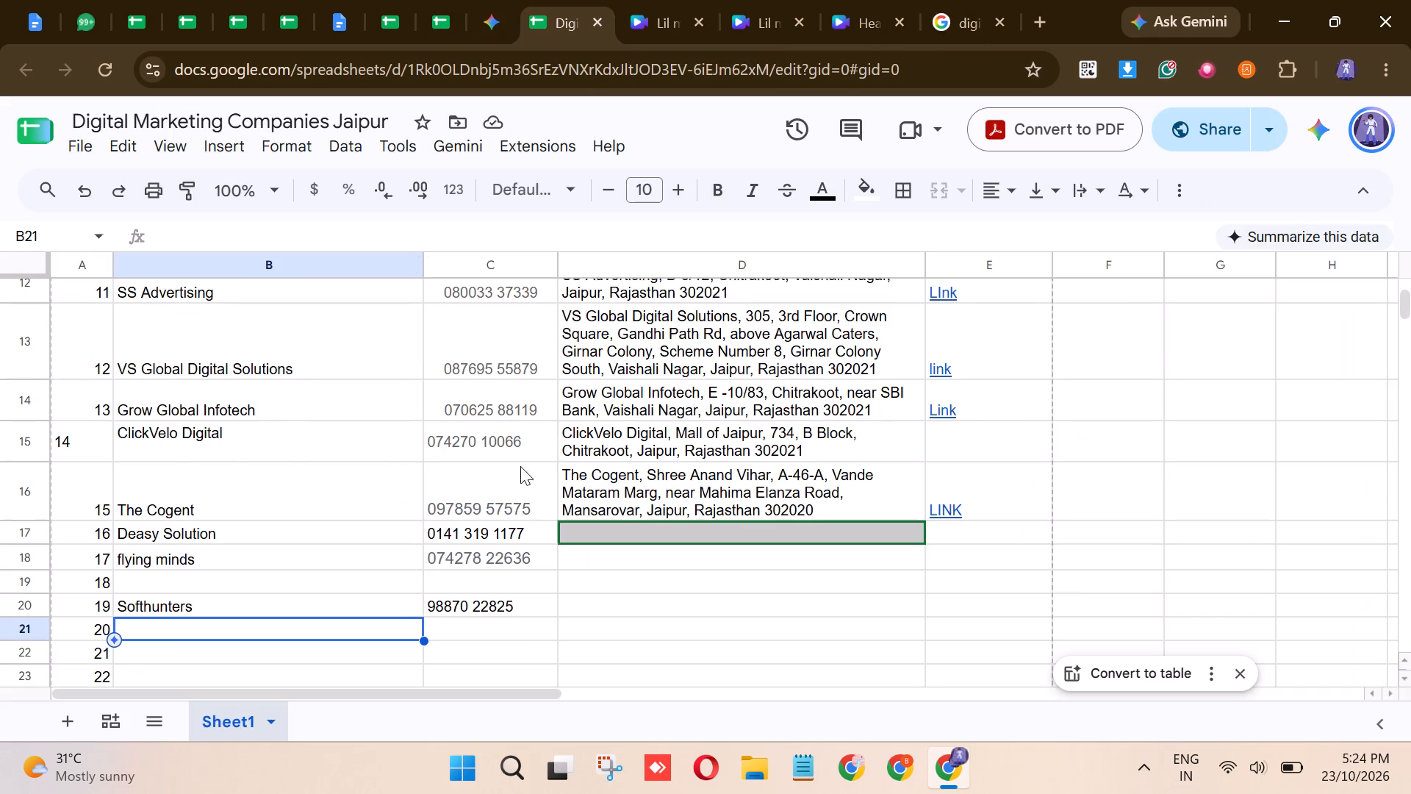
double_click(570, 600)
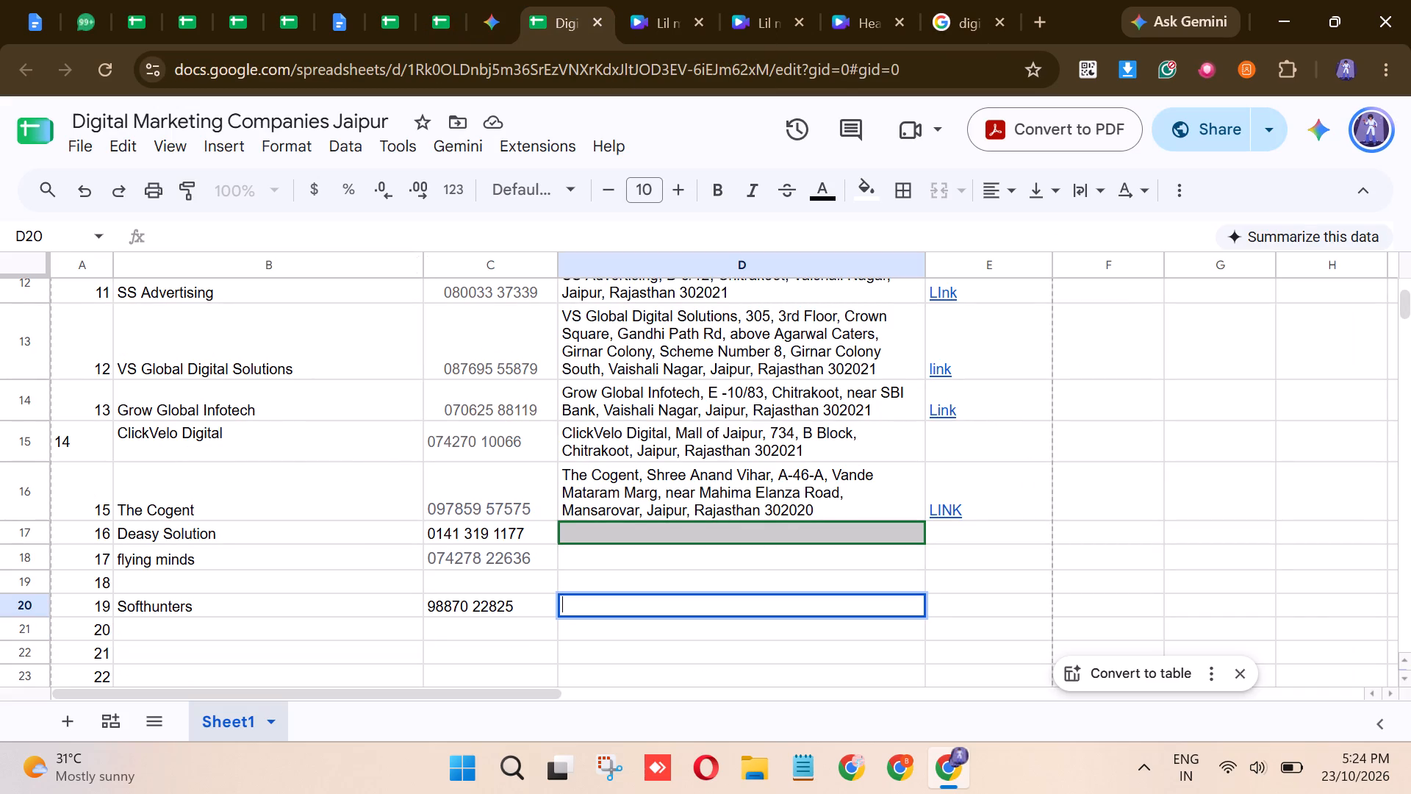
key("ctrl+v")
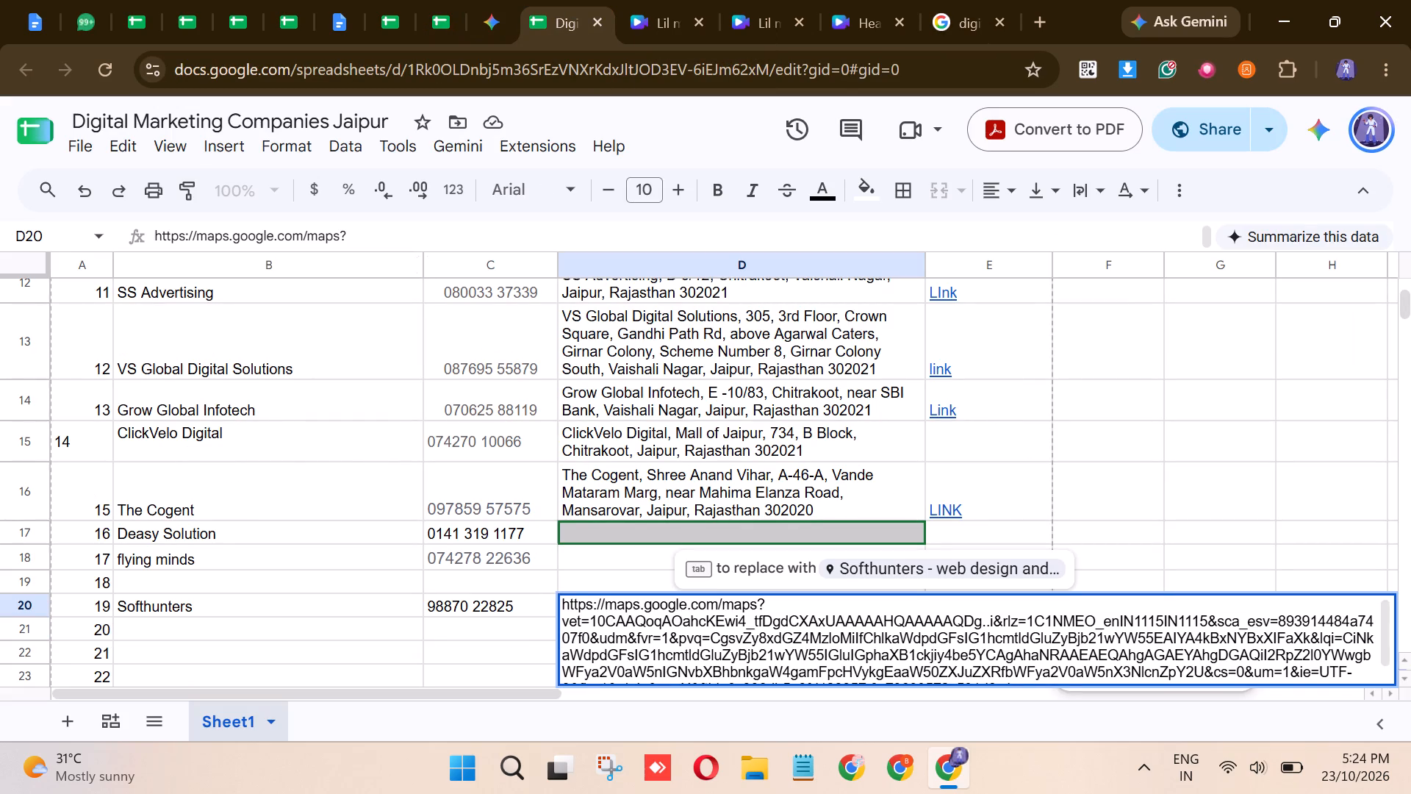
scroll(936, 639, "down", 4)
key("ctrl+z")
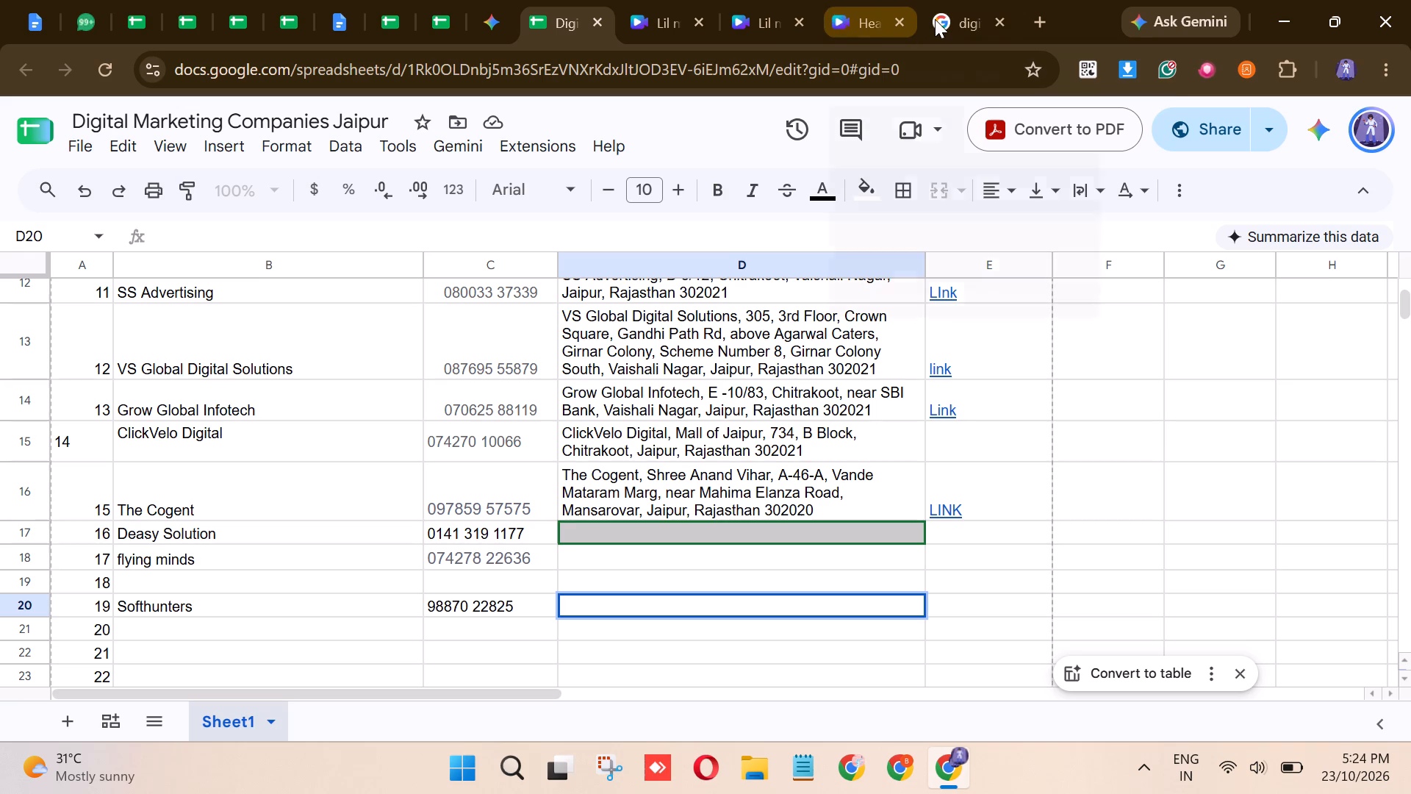
Copy the Softhunters address from its Google Maps page into the spreadsheet's address cell for serial number 19.
left_click(954, 9)
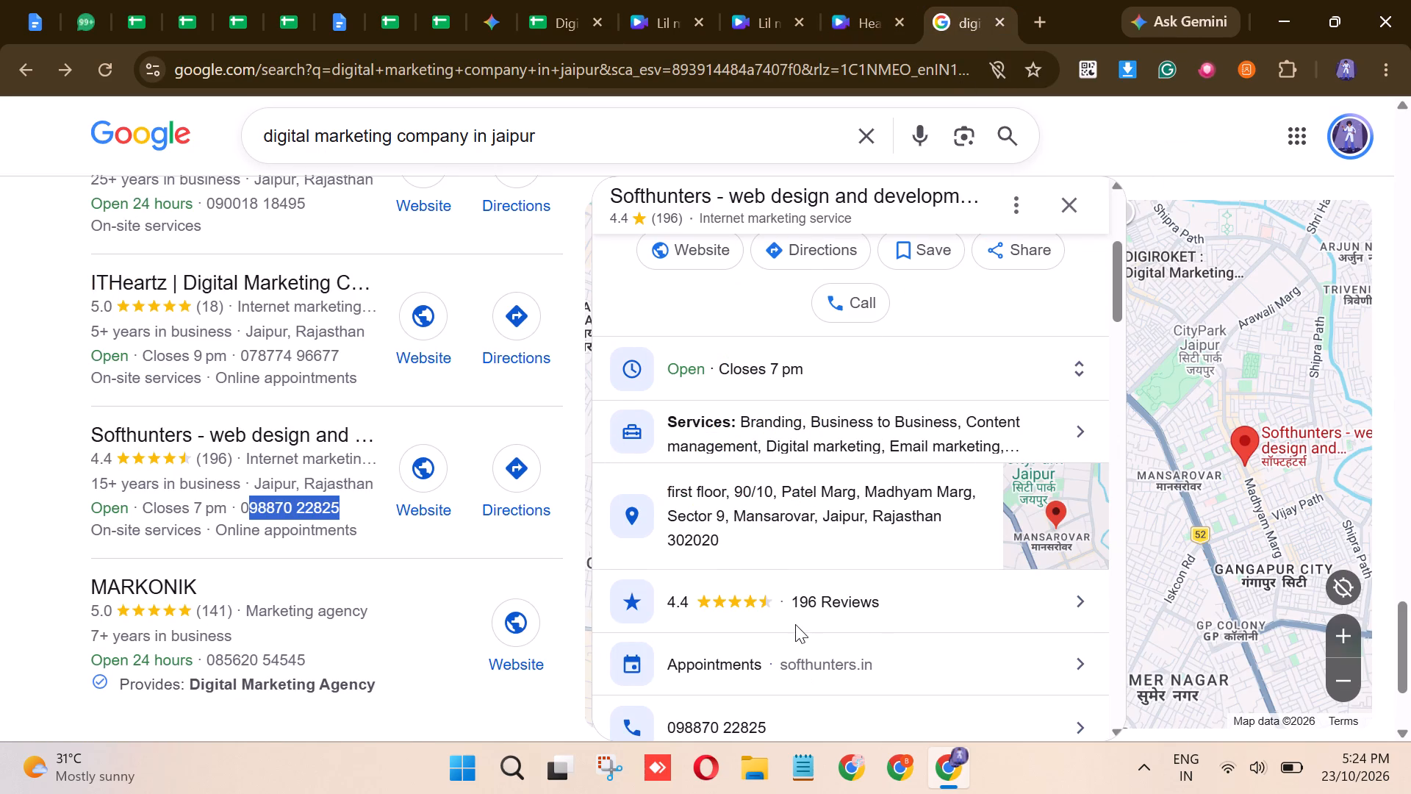
scroll(789, 640, "down", 1)
scroll(795, 622, "up", 1)
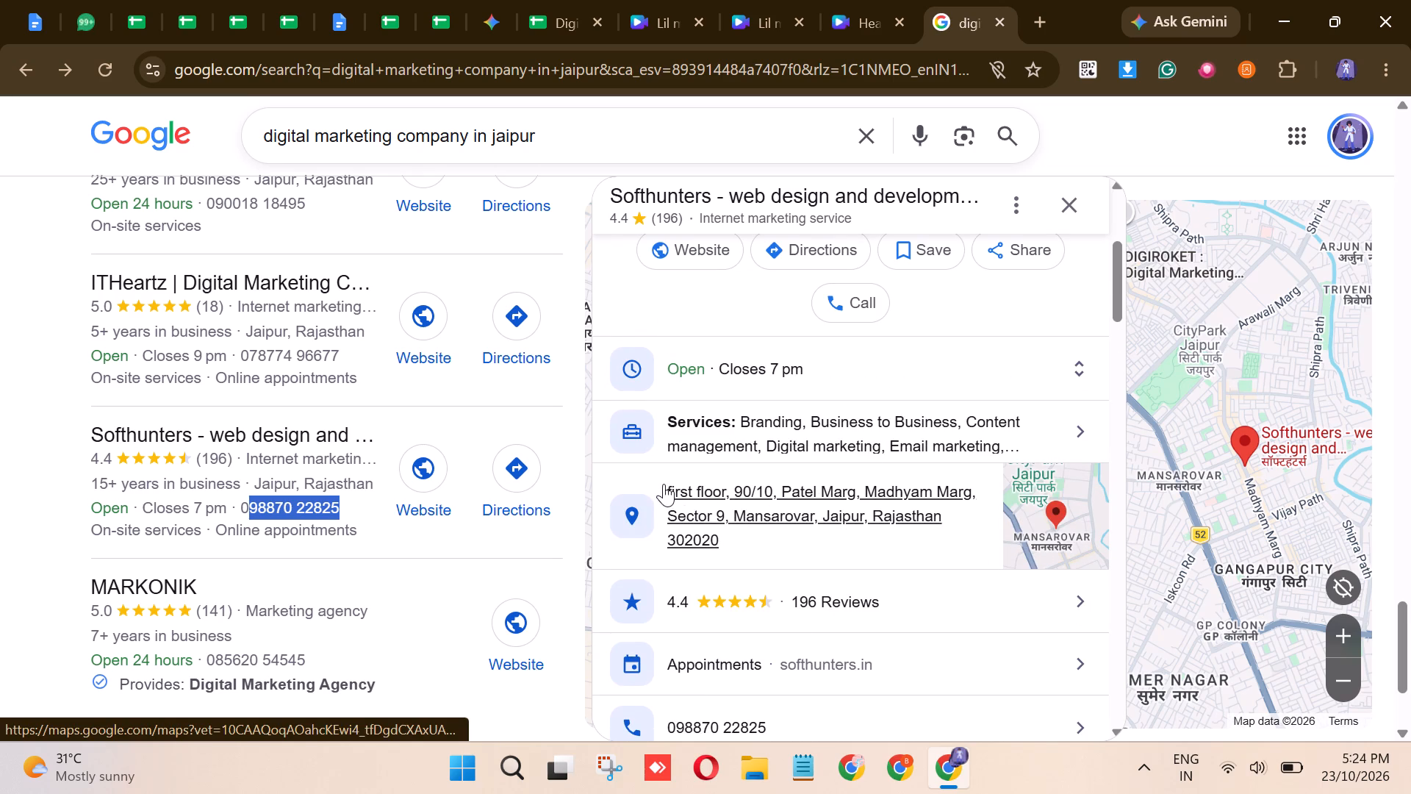
right_click(679, 489)
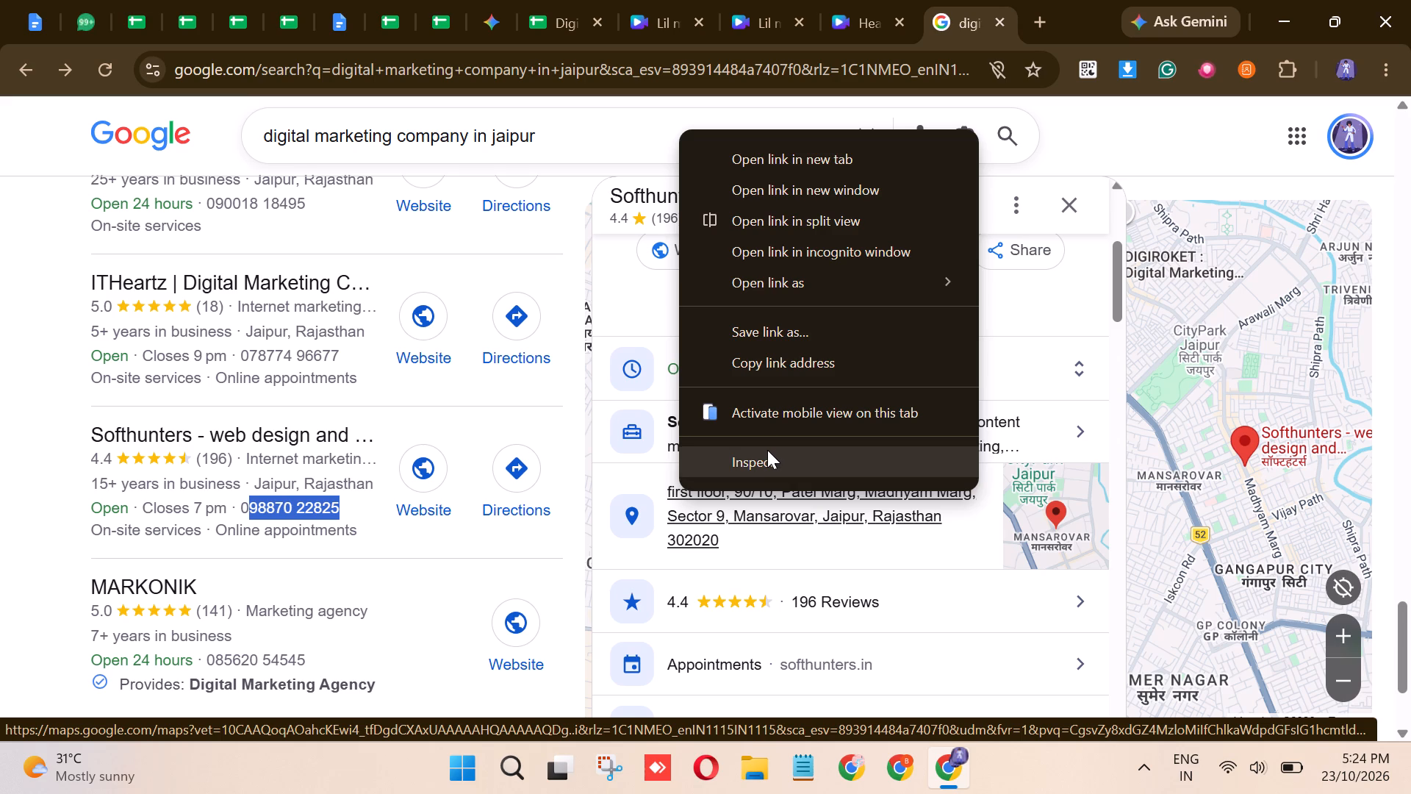
left_click(839, 537)
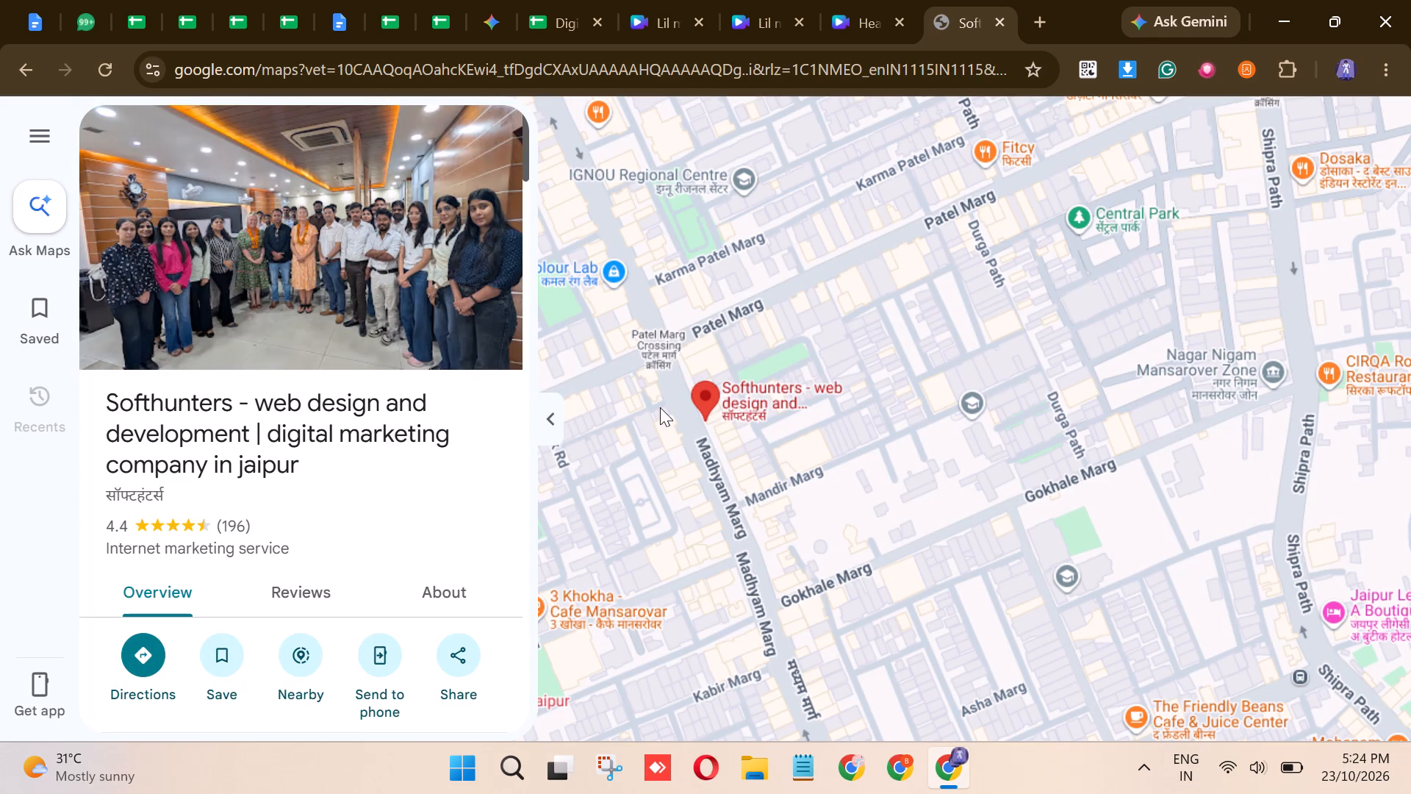
scroll(418, 487, "down", 2)
scroll(385, 478, "up", 1)
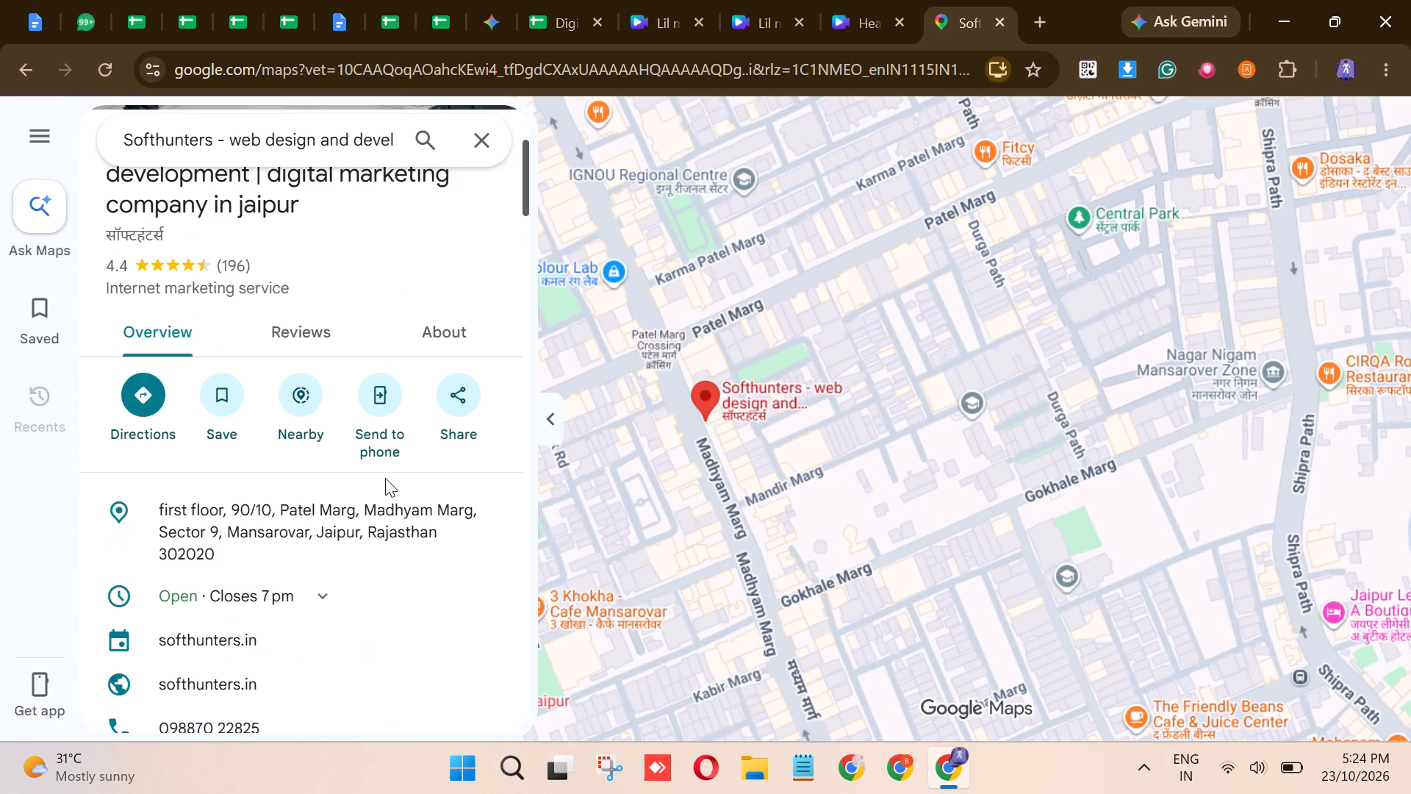
left_click(475, 511)
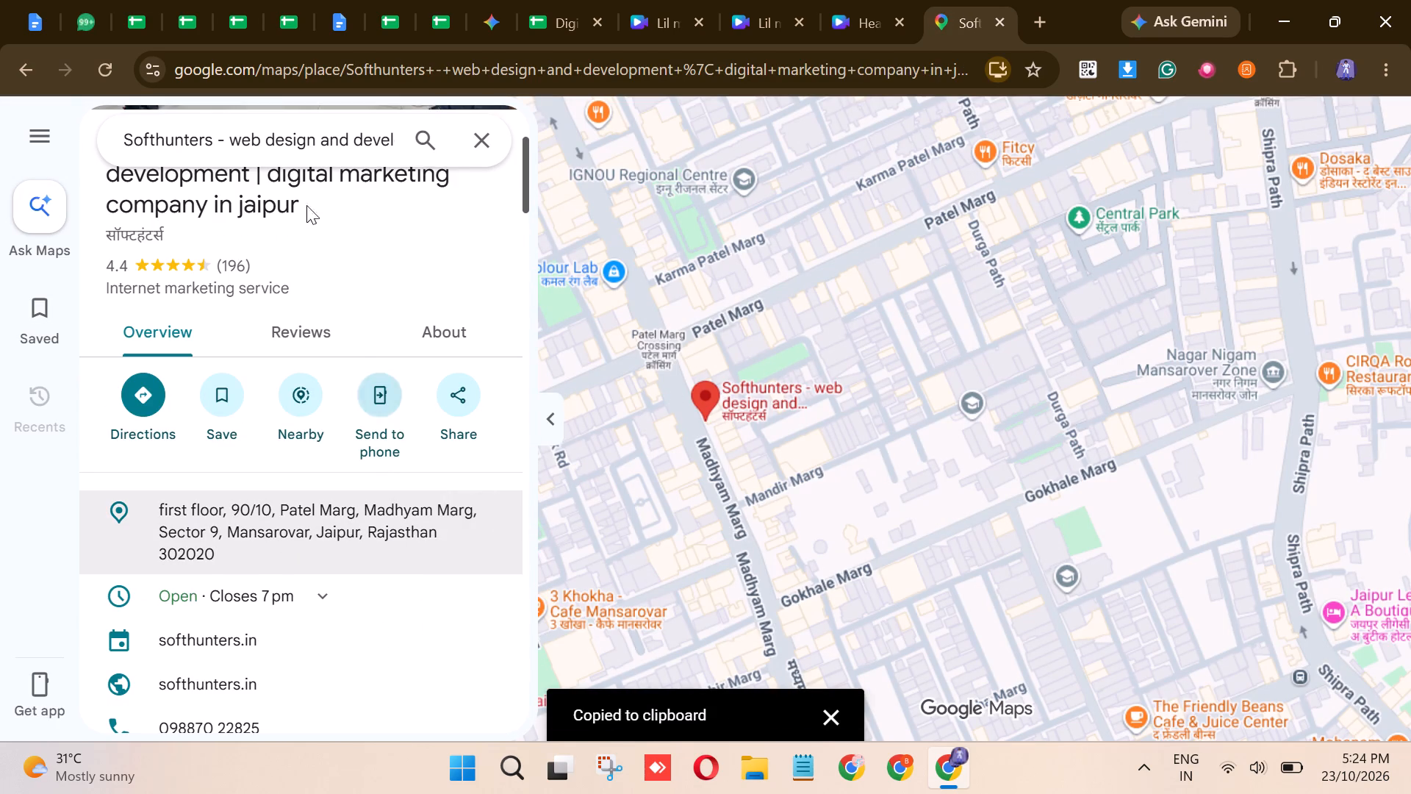
left_click(9, 74)
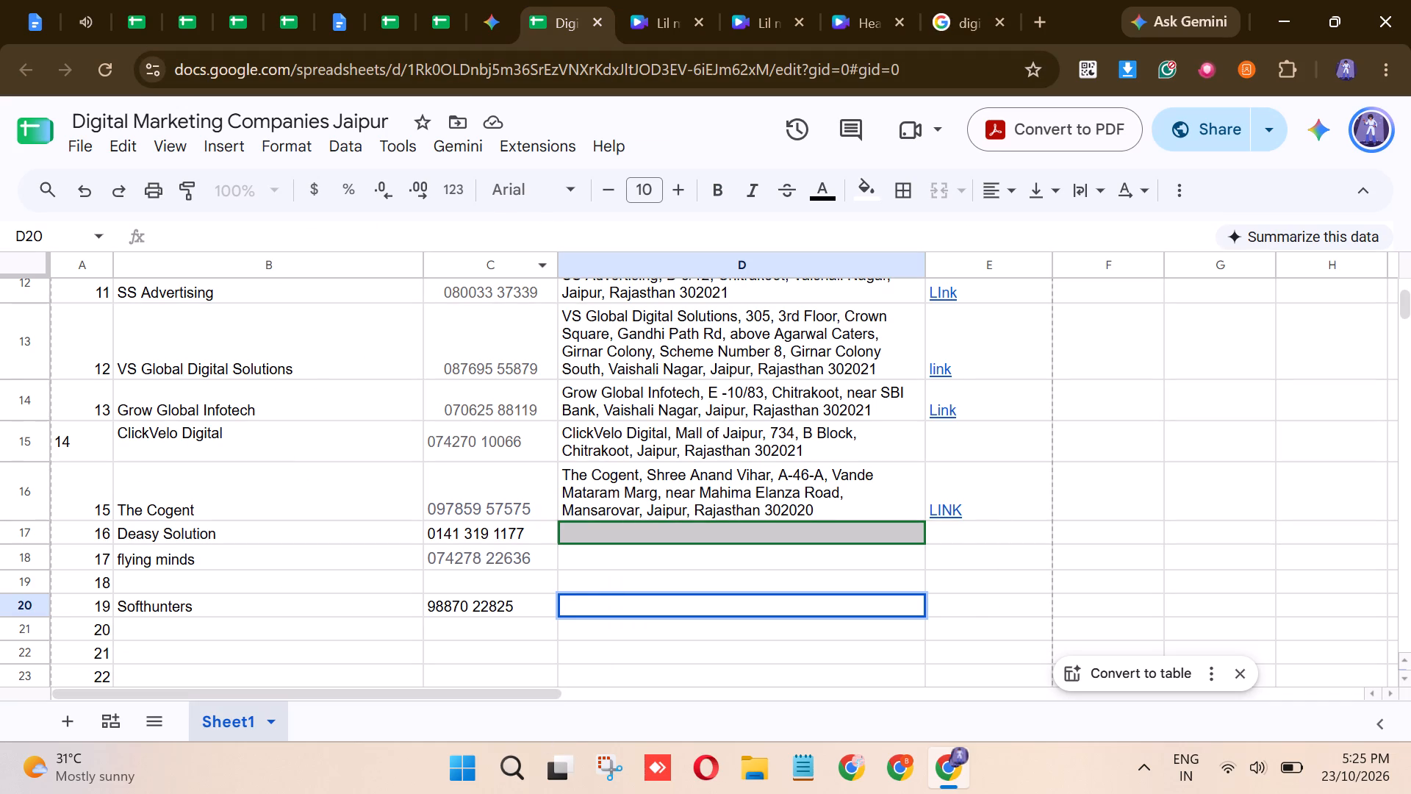
key("ctrl+v")
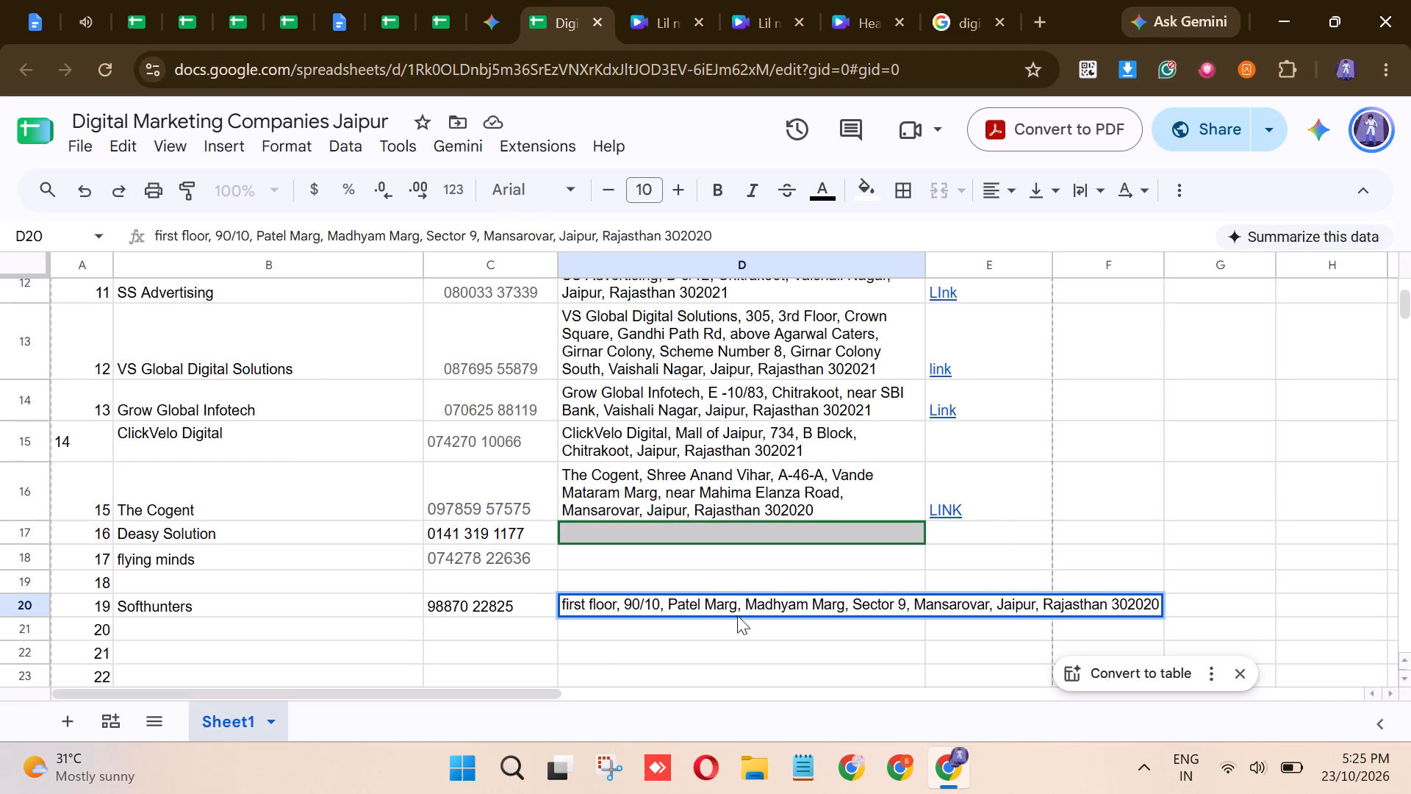
left_click(733, 640)
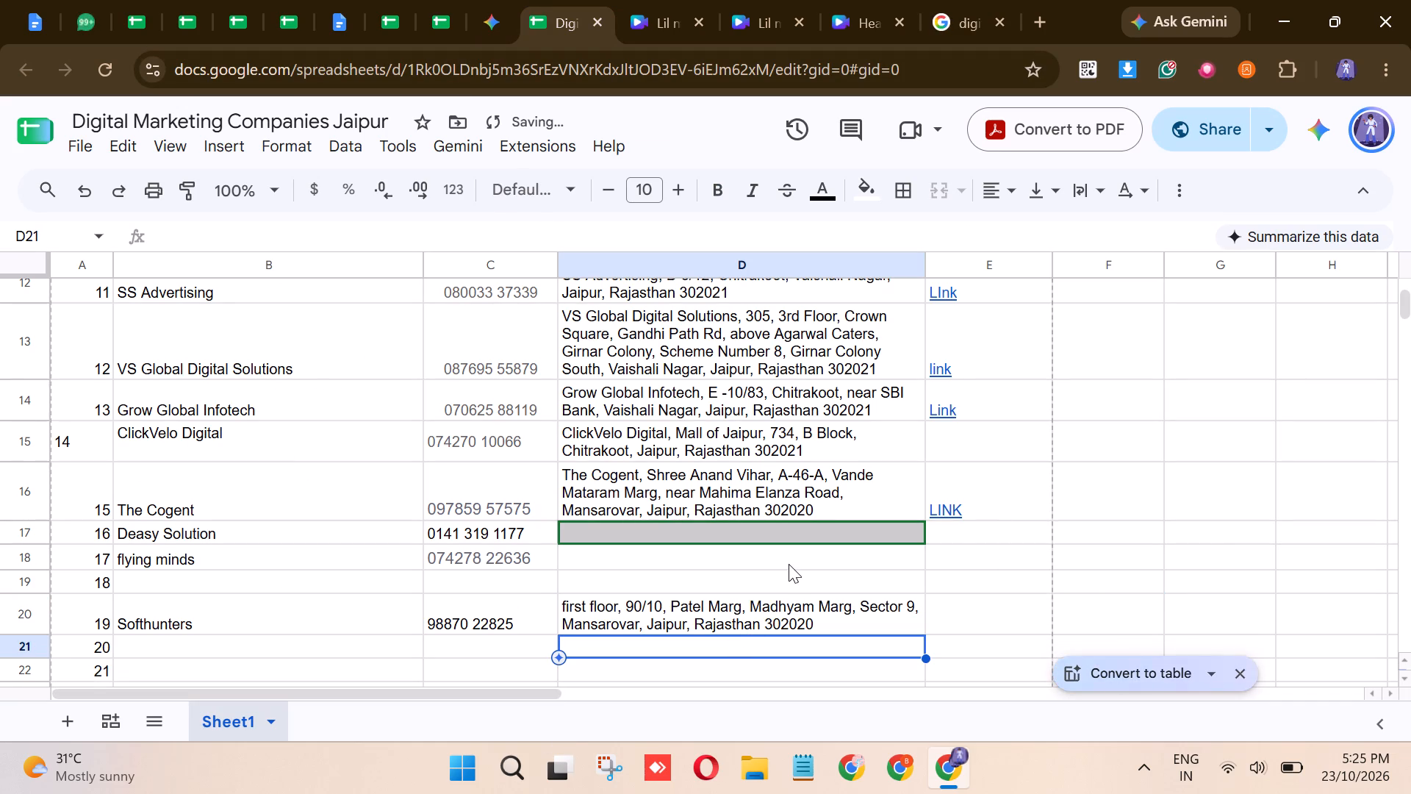
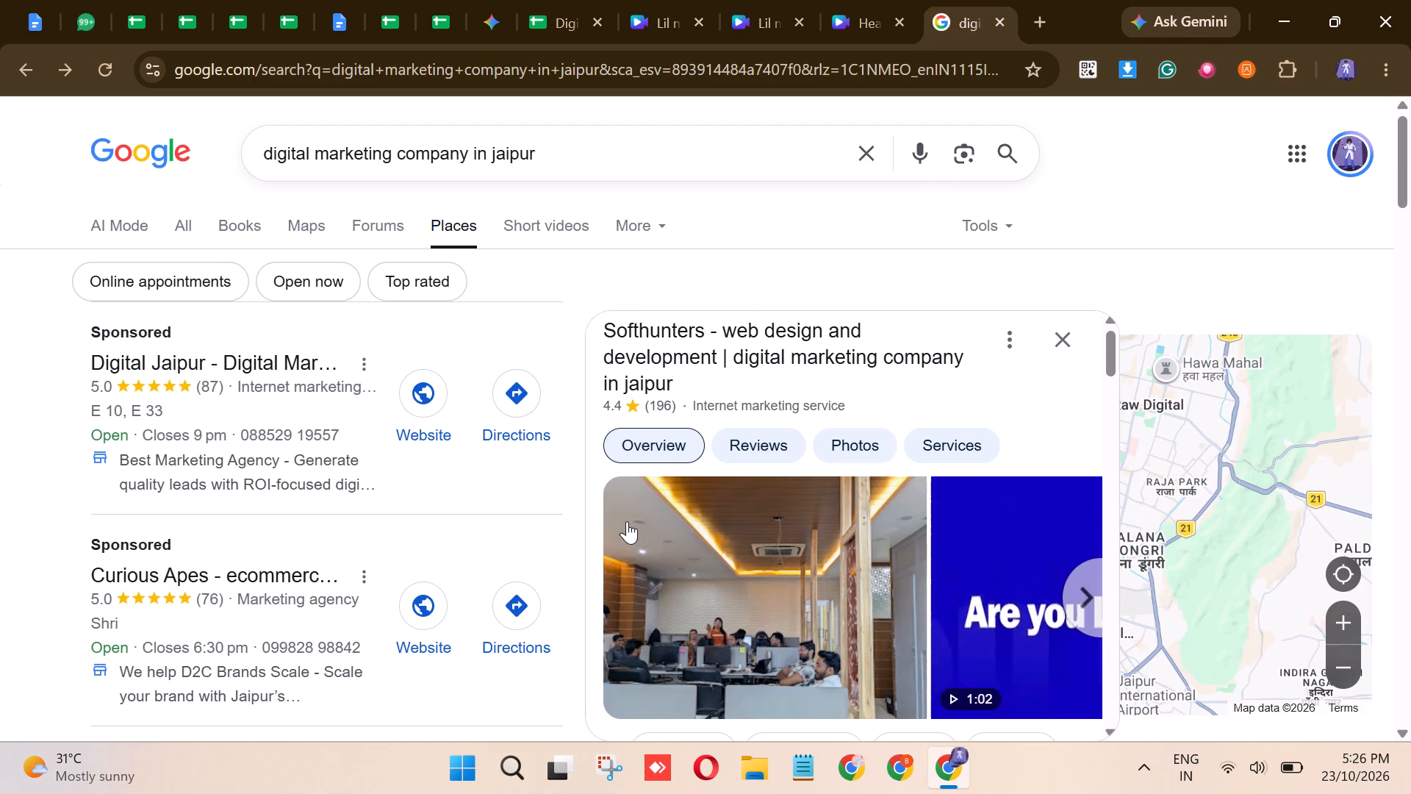
Find MARKONIK in the Google places results and copy its name into the spreadsheet's company name cell for serial number 20.
scroll(207, 562, "down", 4)
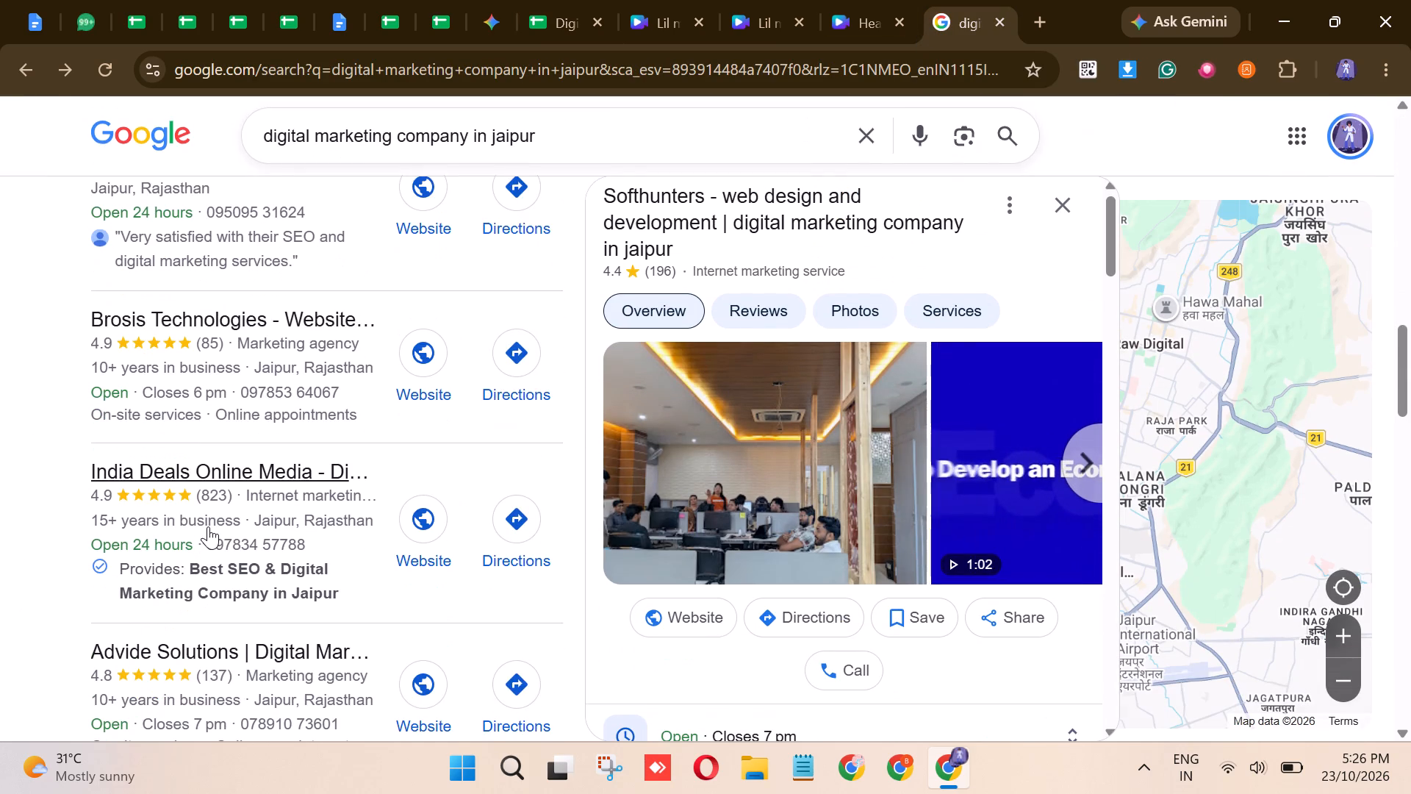
scroll(208, 524, "down", 4)
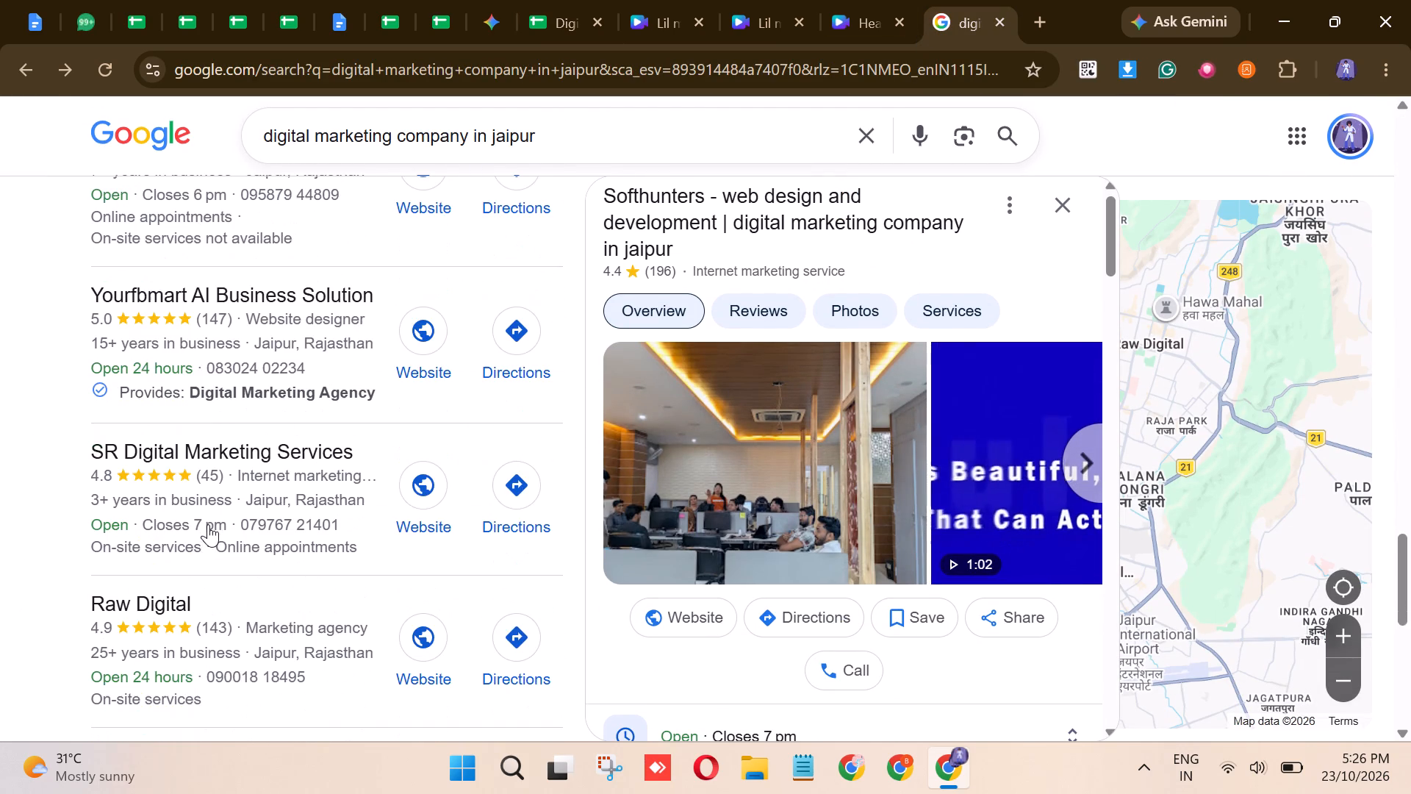
left_click(1066, 221)
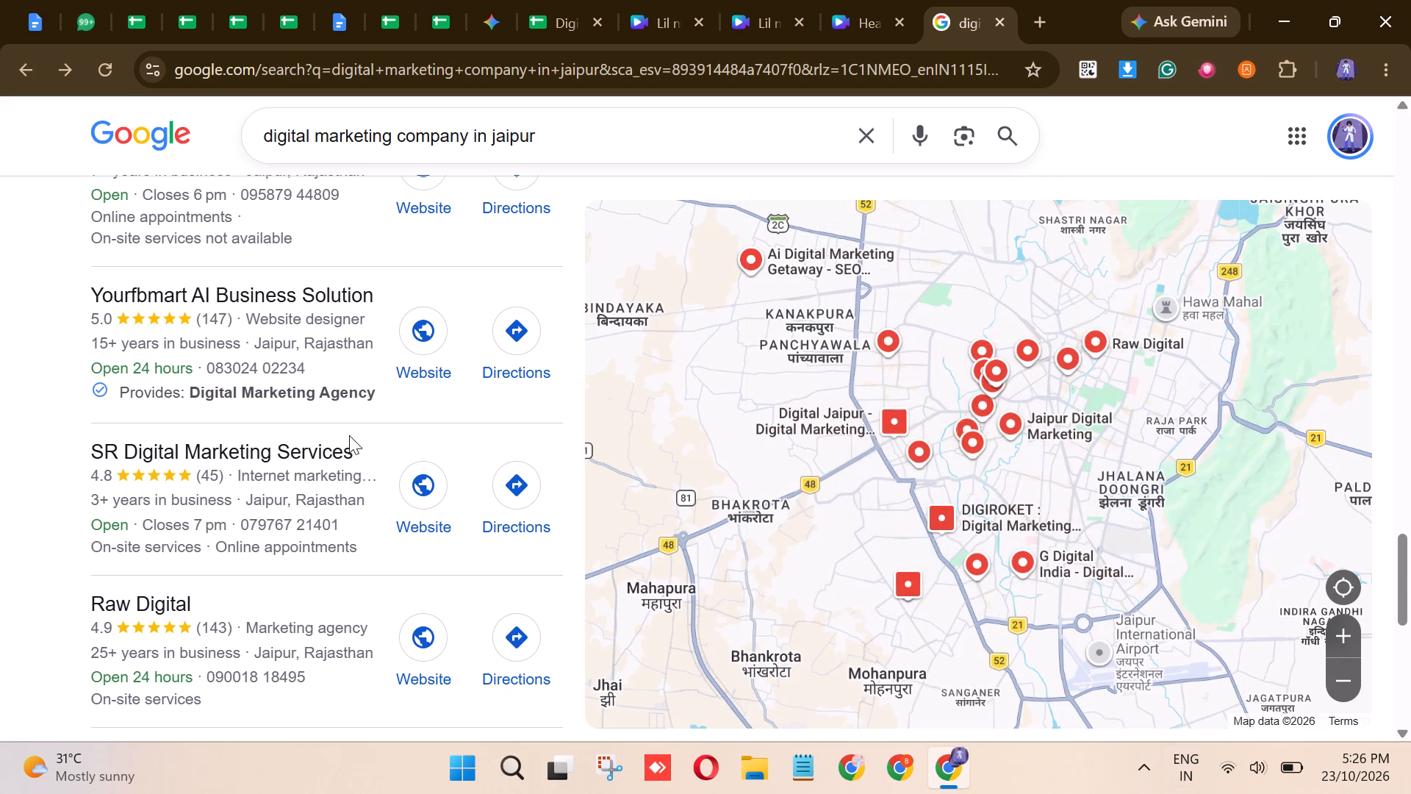
scroll(317, 451, "down", 1)
scroll(261, 480, "down", 1)
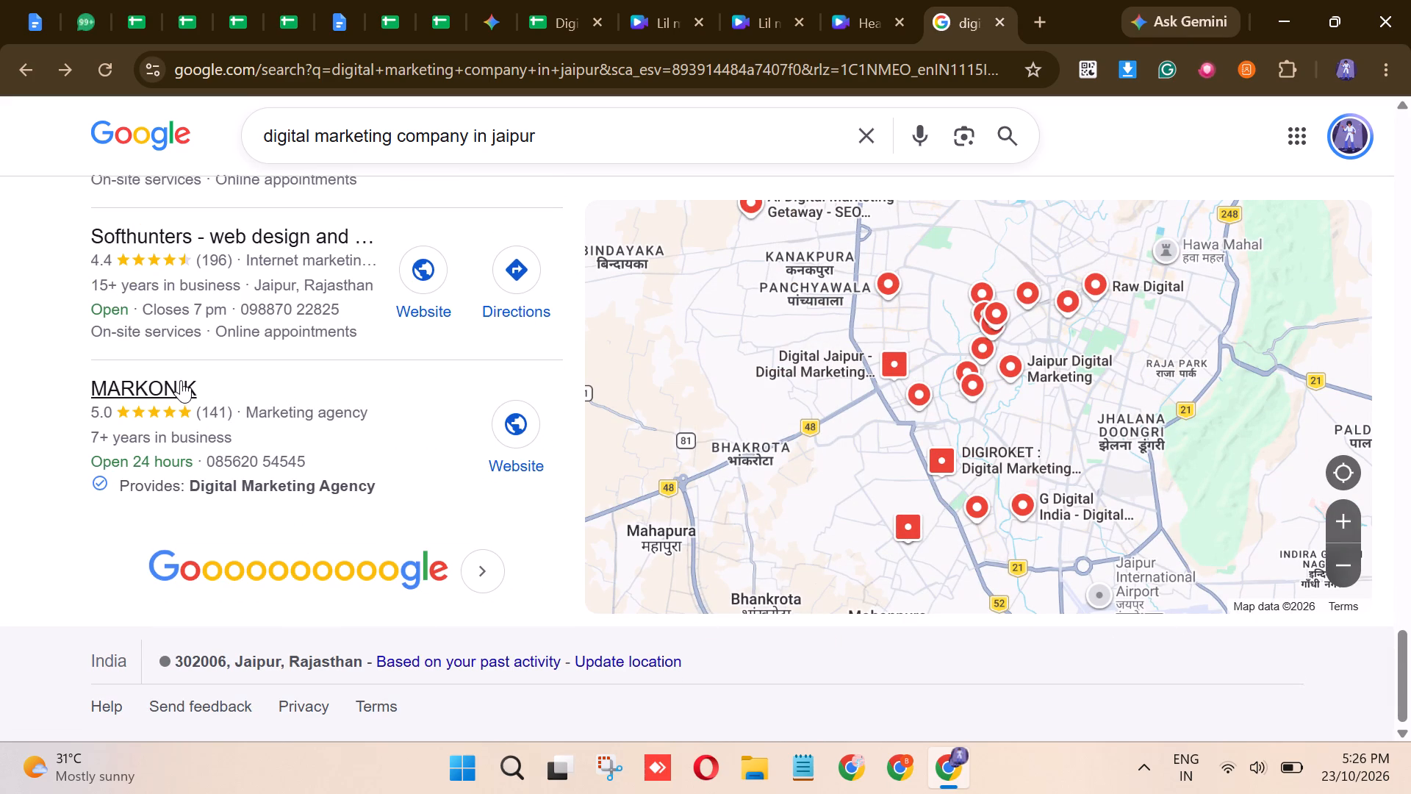
left_click_drag(195, 386, 87, 396)
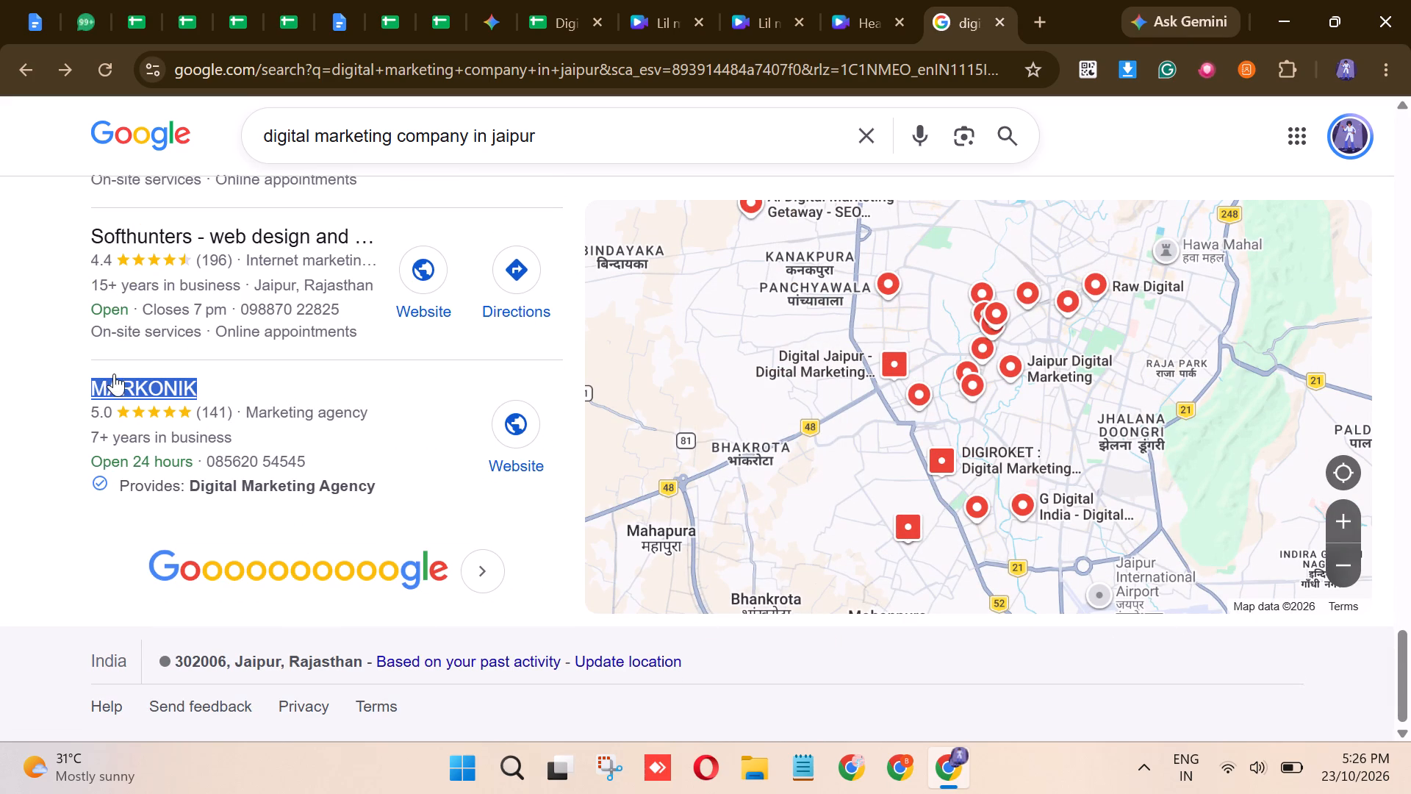
key("ctrl+c")
left_click(566, 0)
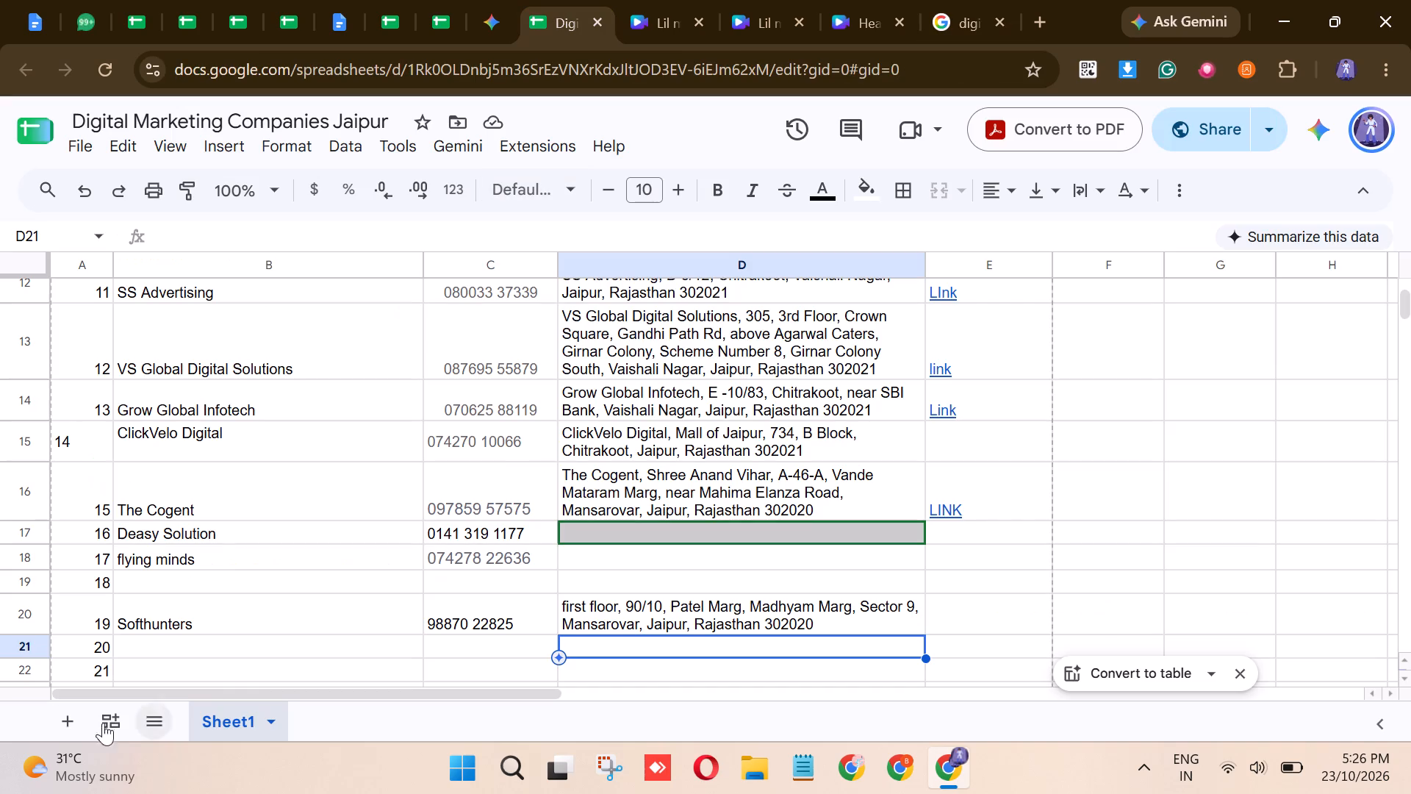
triple_click(159, 648)
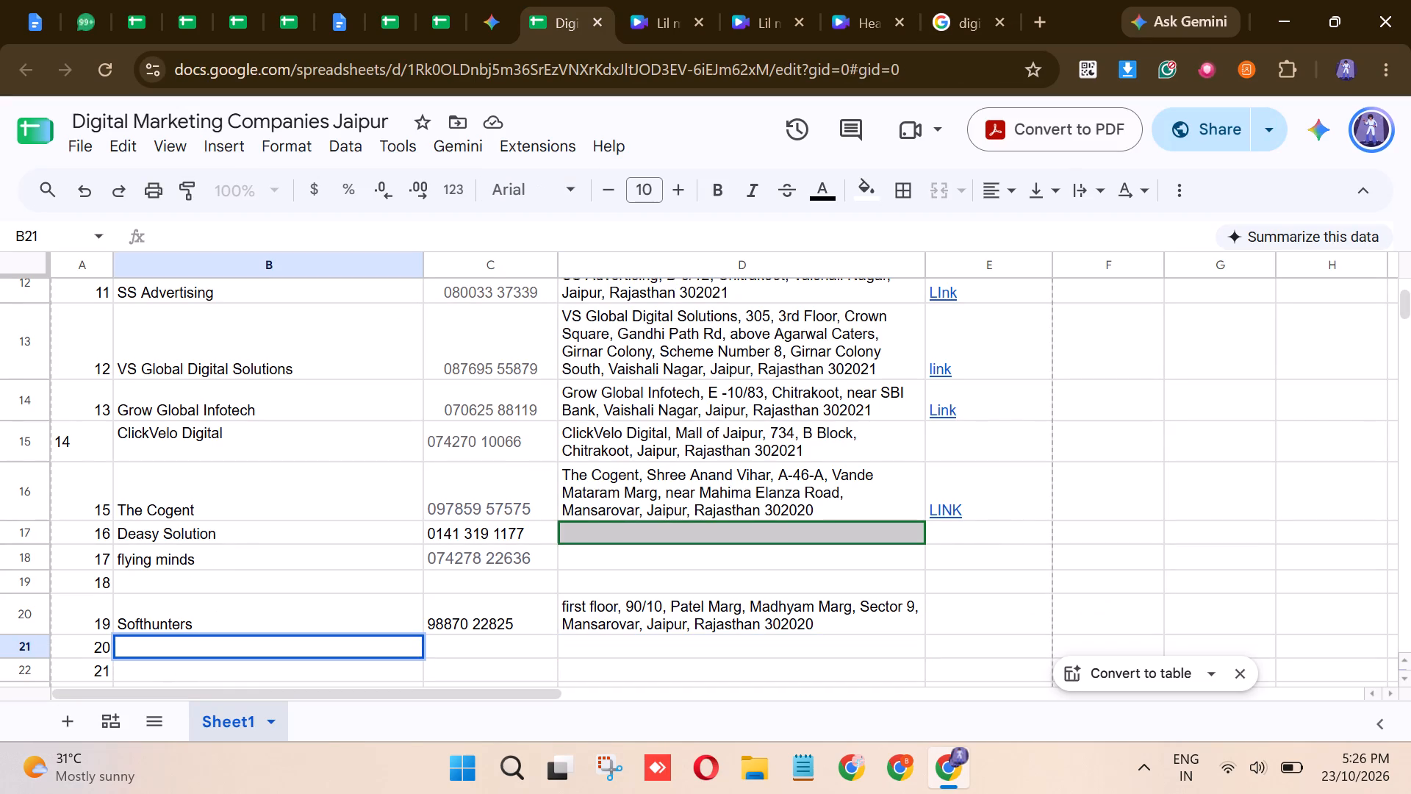
left_click(159, 648, "ctrl")
left_click(162, 648)
key("ctrl+v")
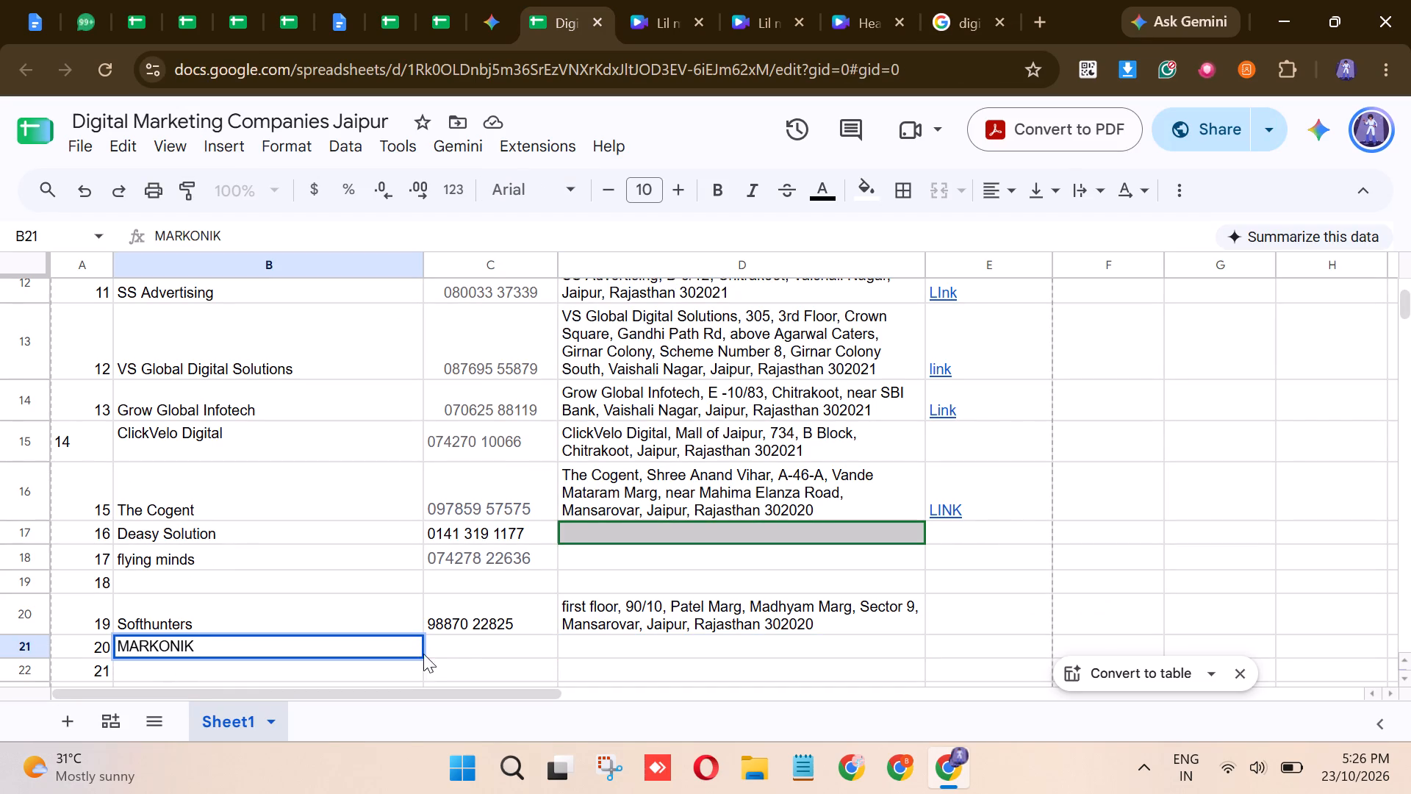
left_click(469, 649)
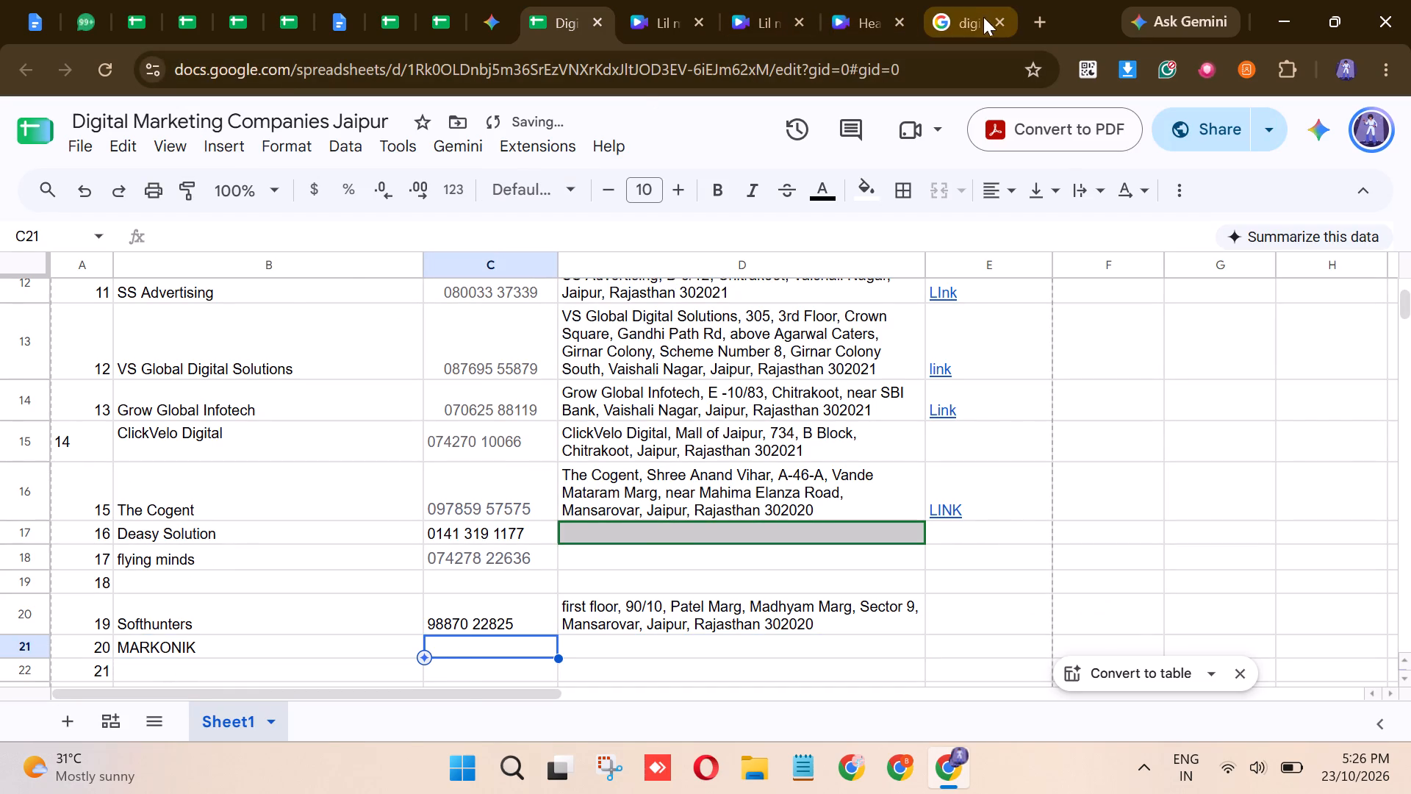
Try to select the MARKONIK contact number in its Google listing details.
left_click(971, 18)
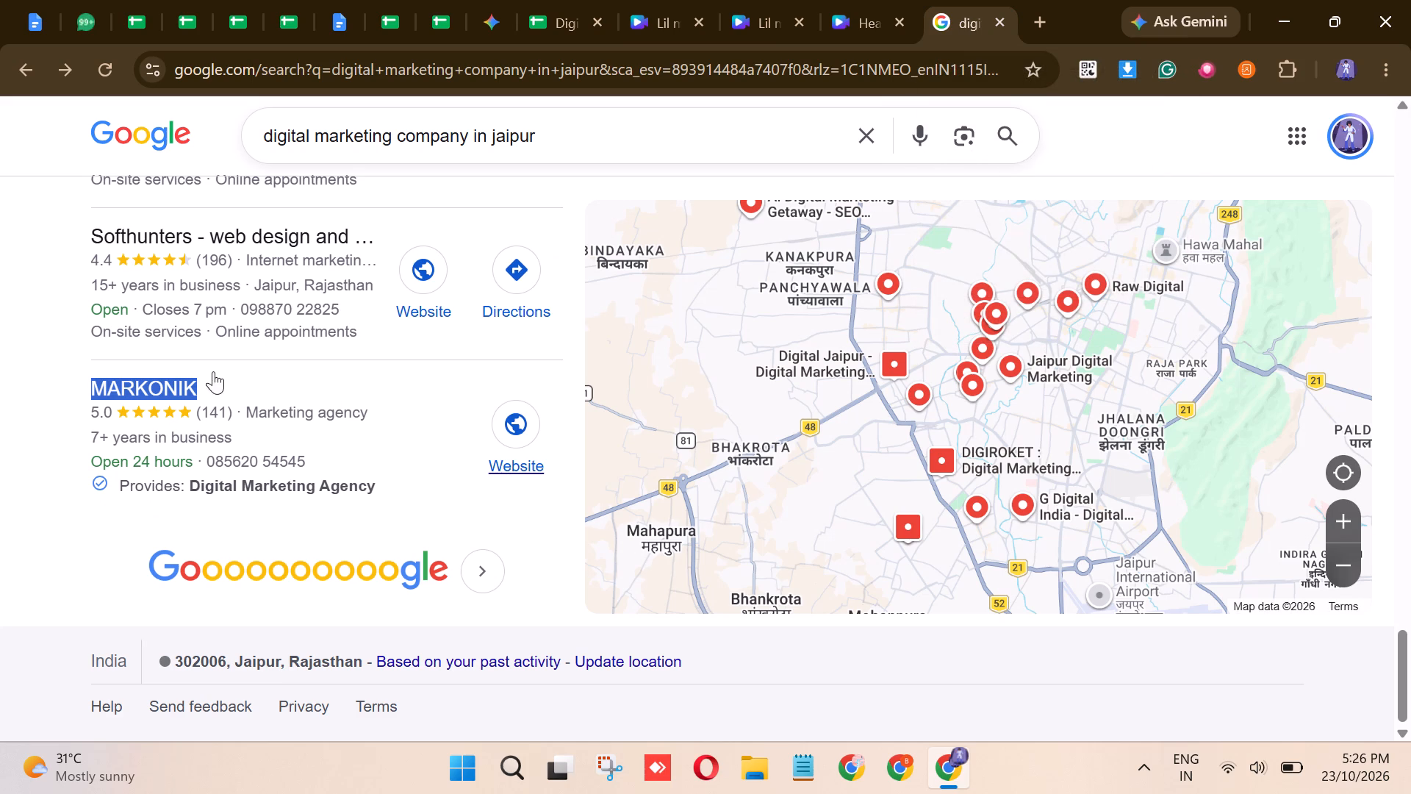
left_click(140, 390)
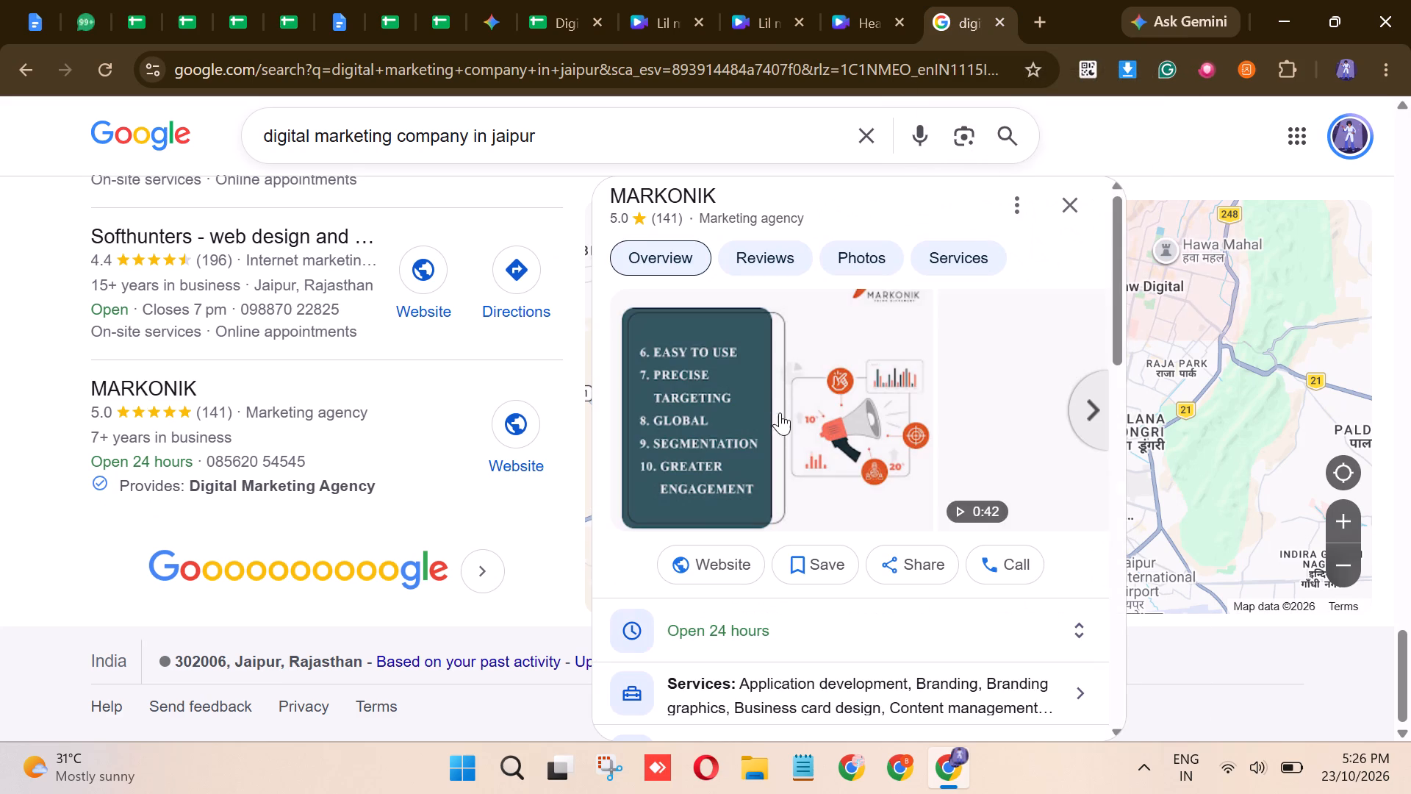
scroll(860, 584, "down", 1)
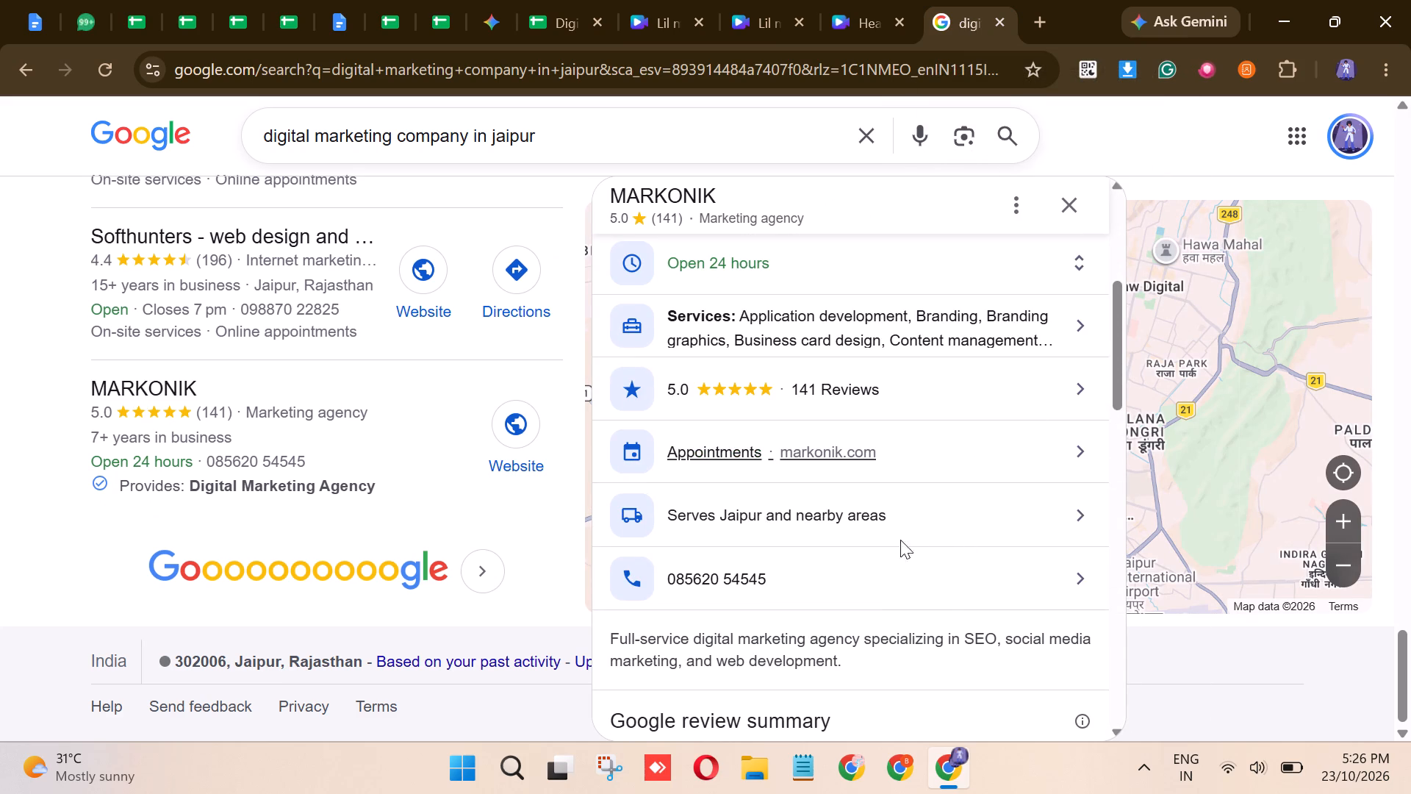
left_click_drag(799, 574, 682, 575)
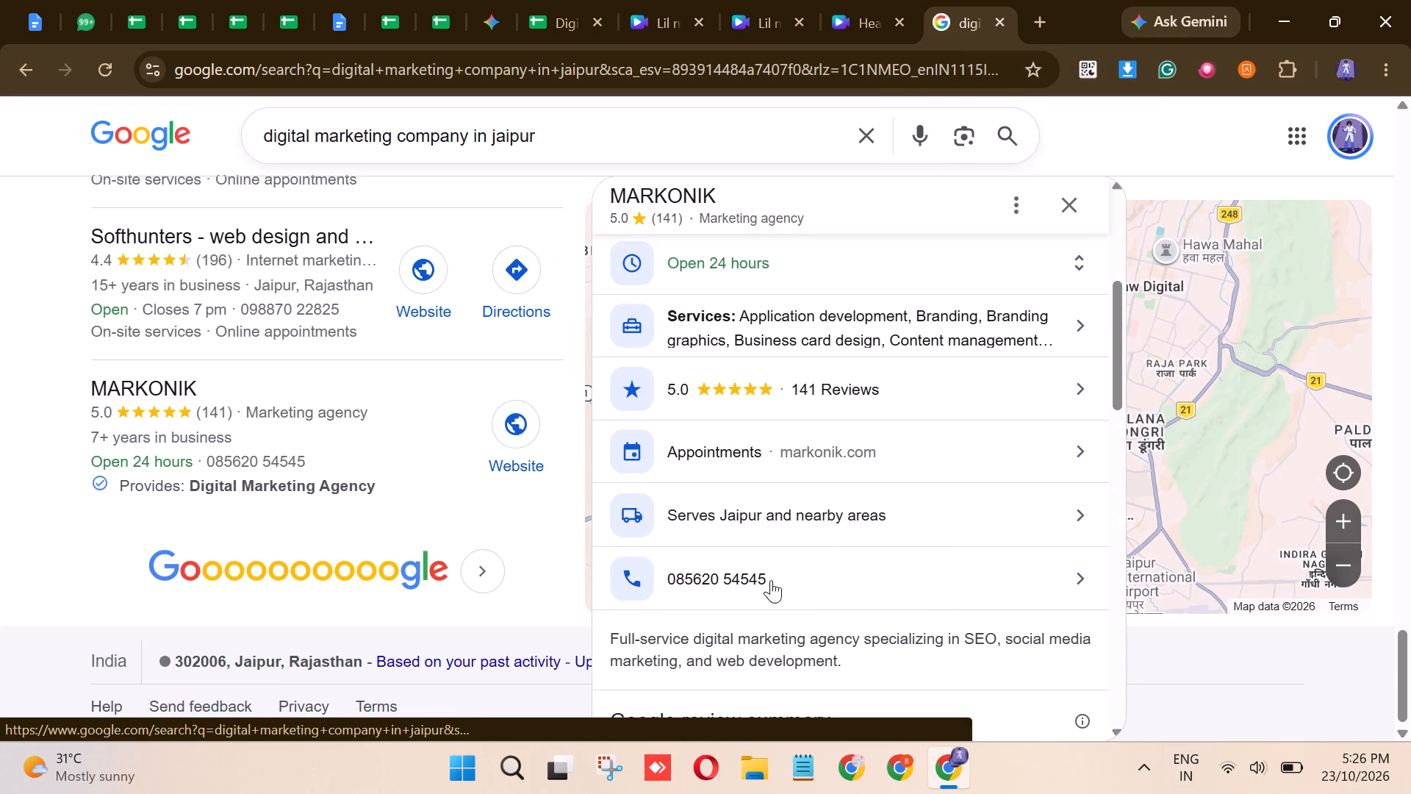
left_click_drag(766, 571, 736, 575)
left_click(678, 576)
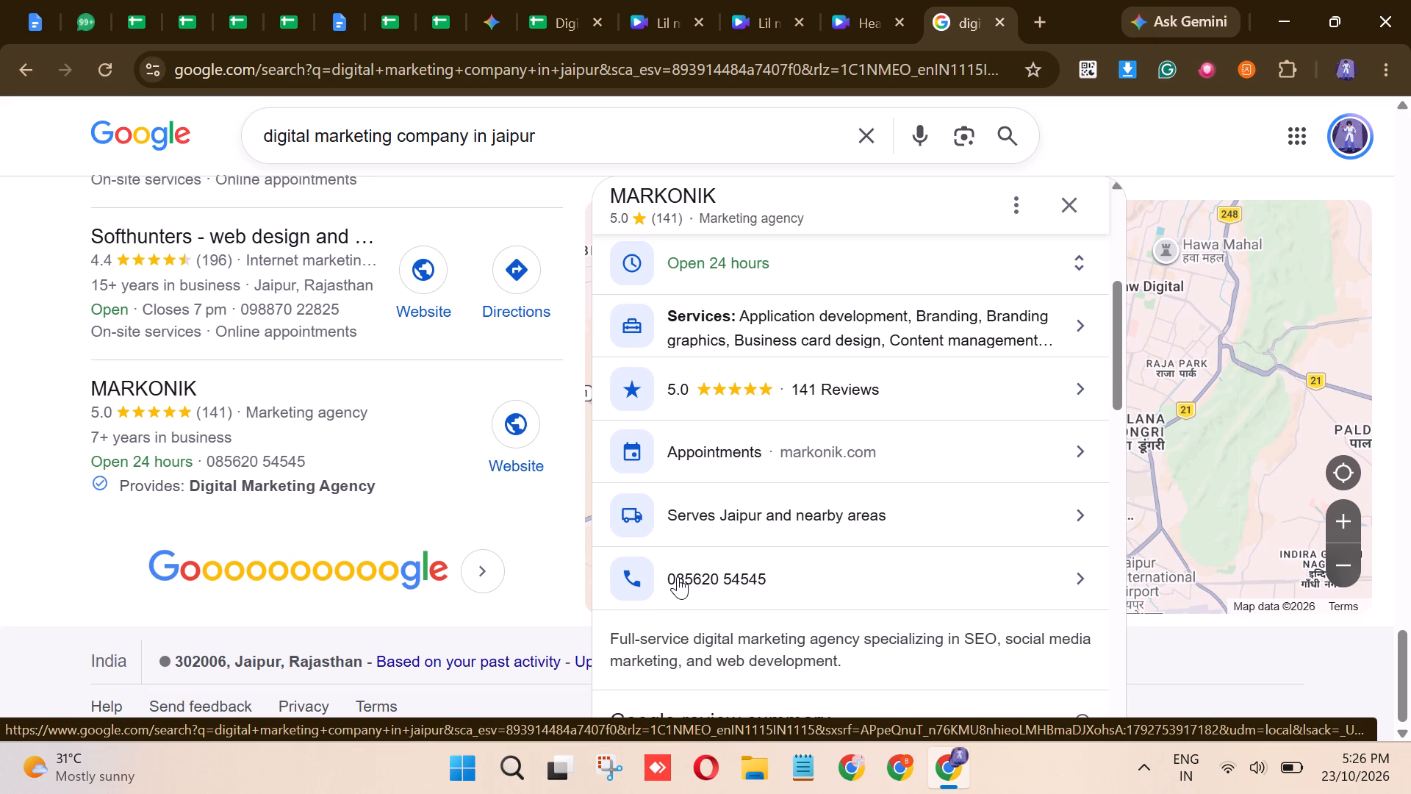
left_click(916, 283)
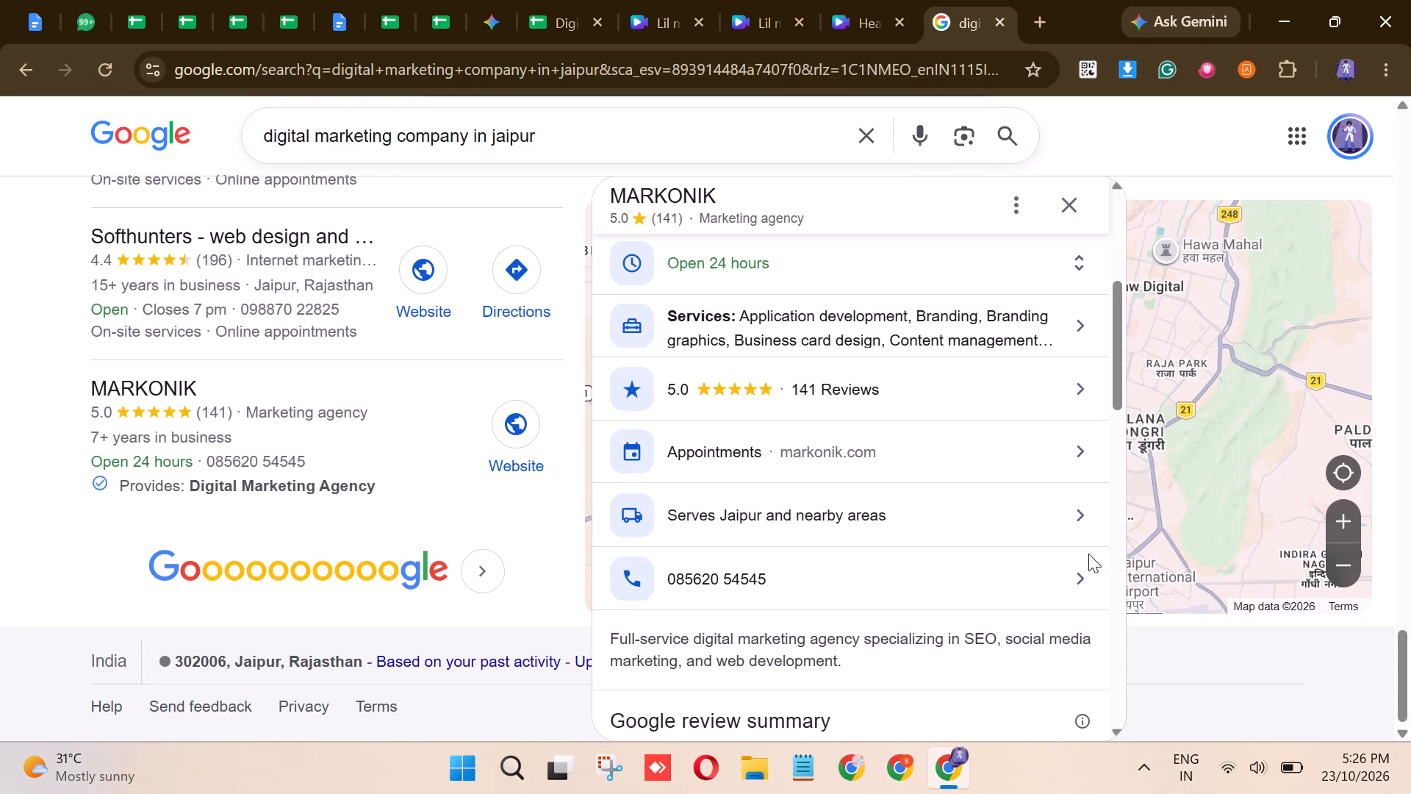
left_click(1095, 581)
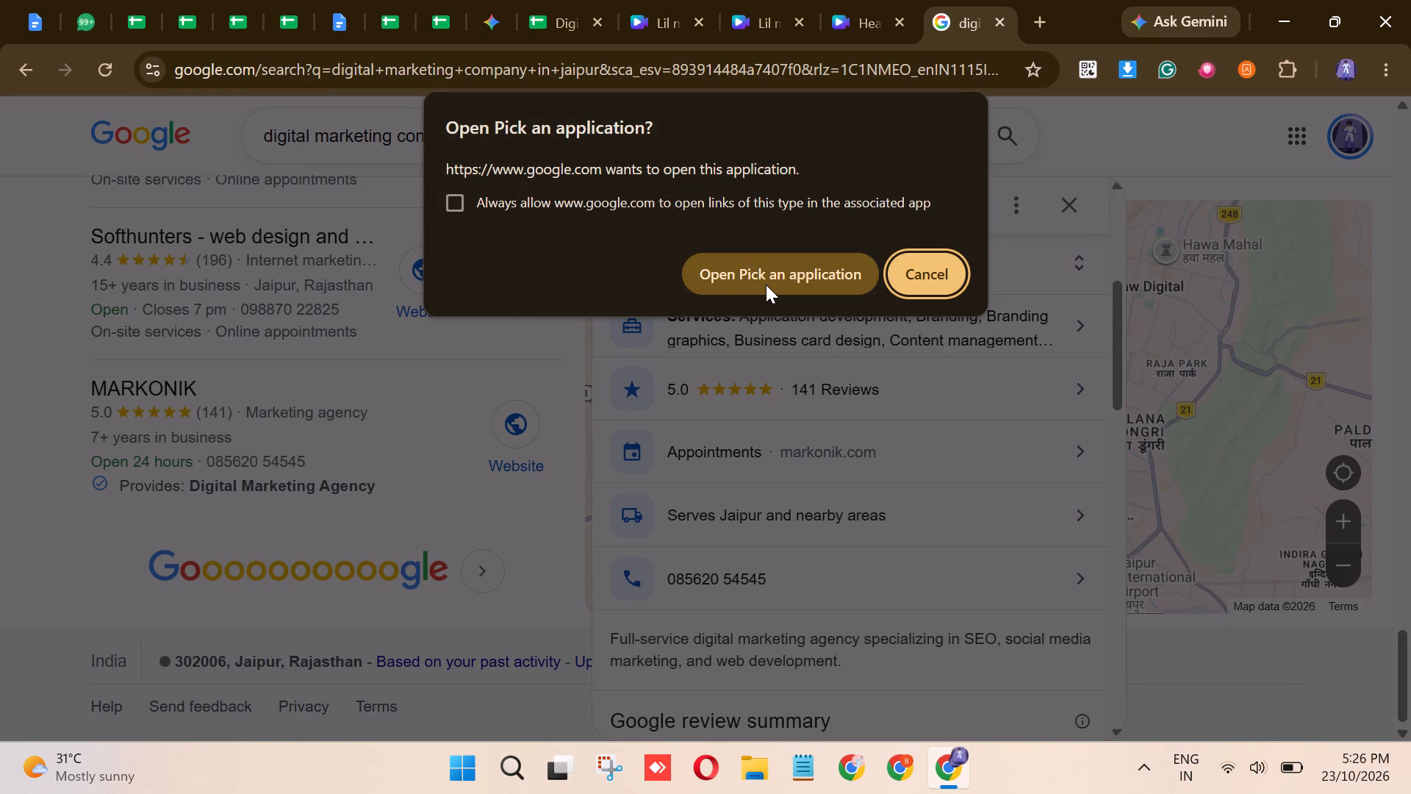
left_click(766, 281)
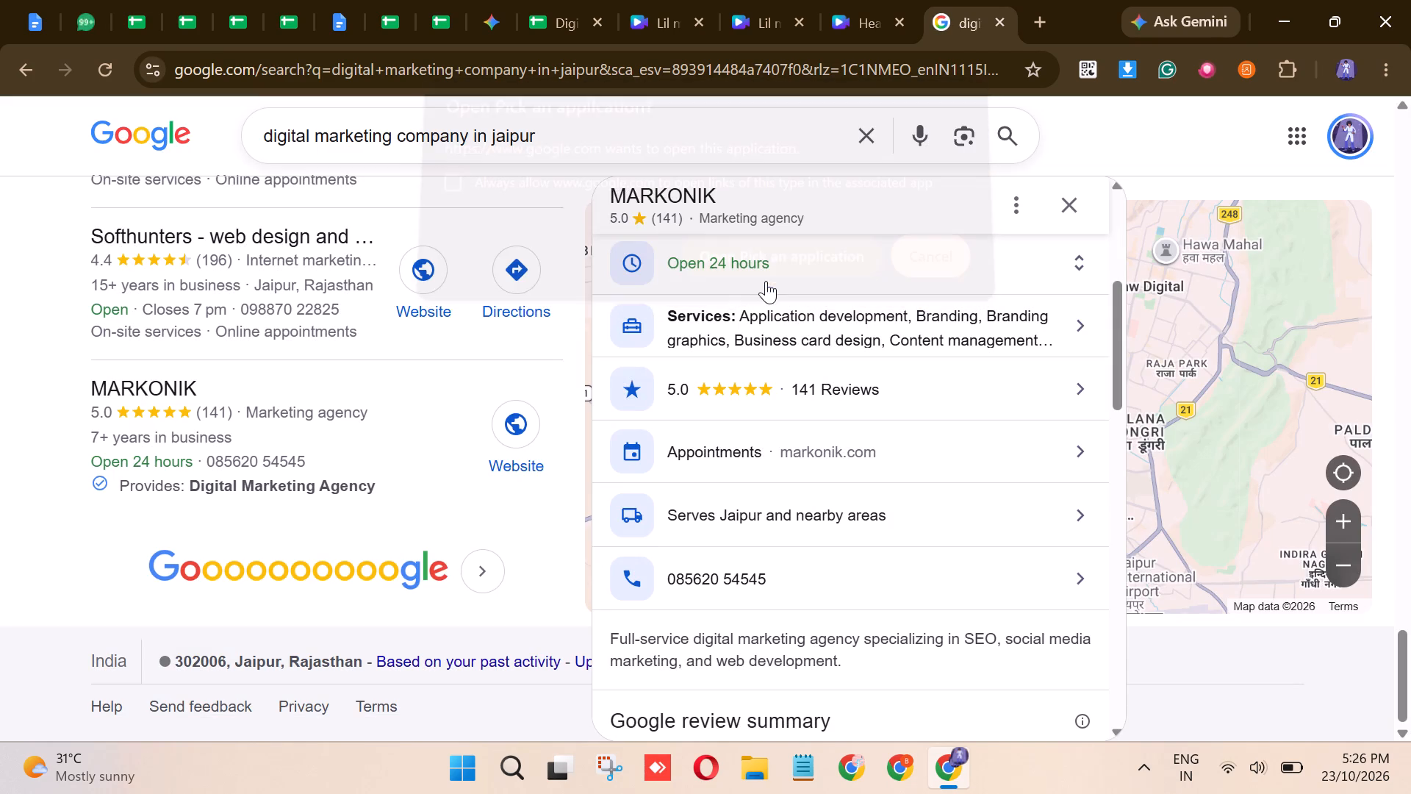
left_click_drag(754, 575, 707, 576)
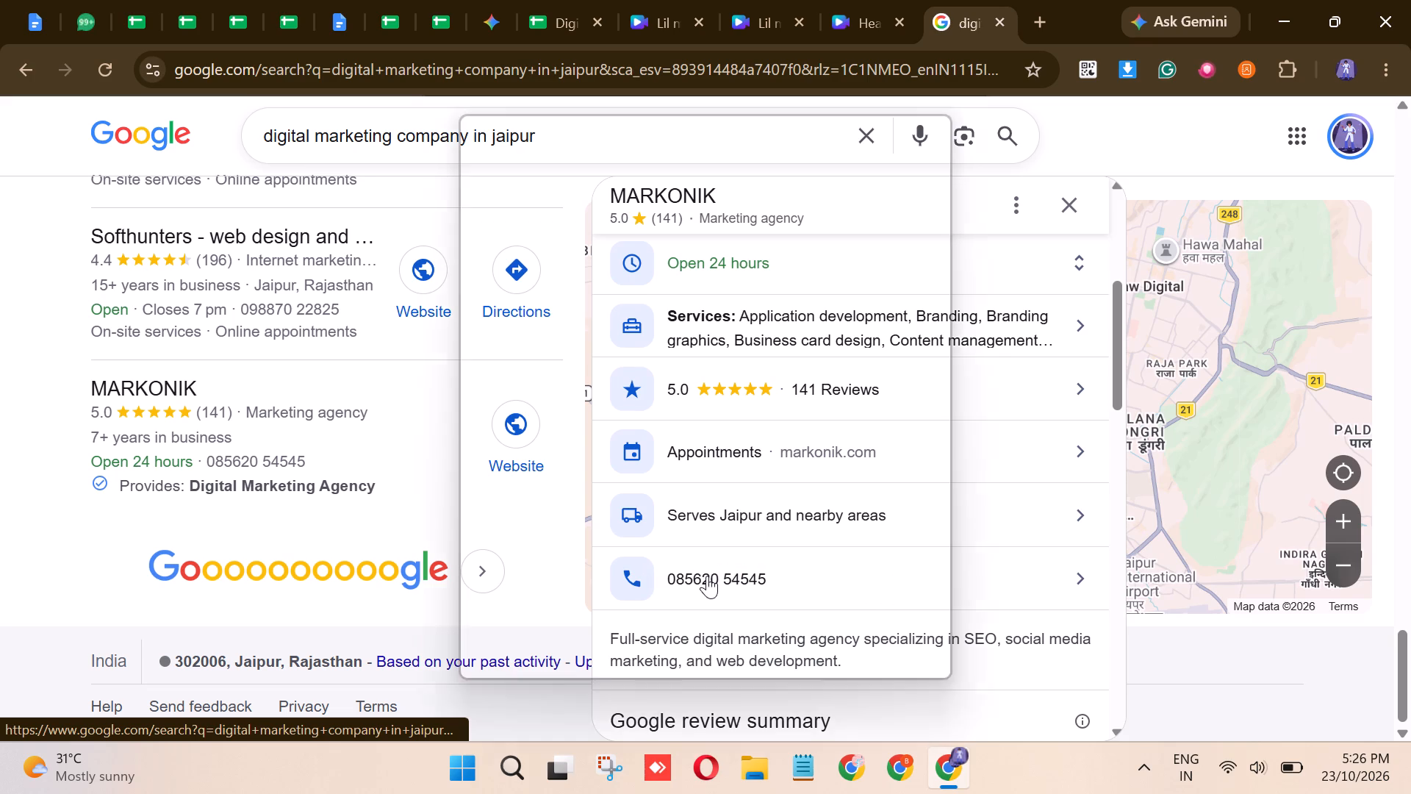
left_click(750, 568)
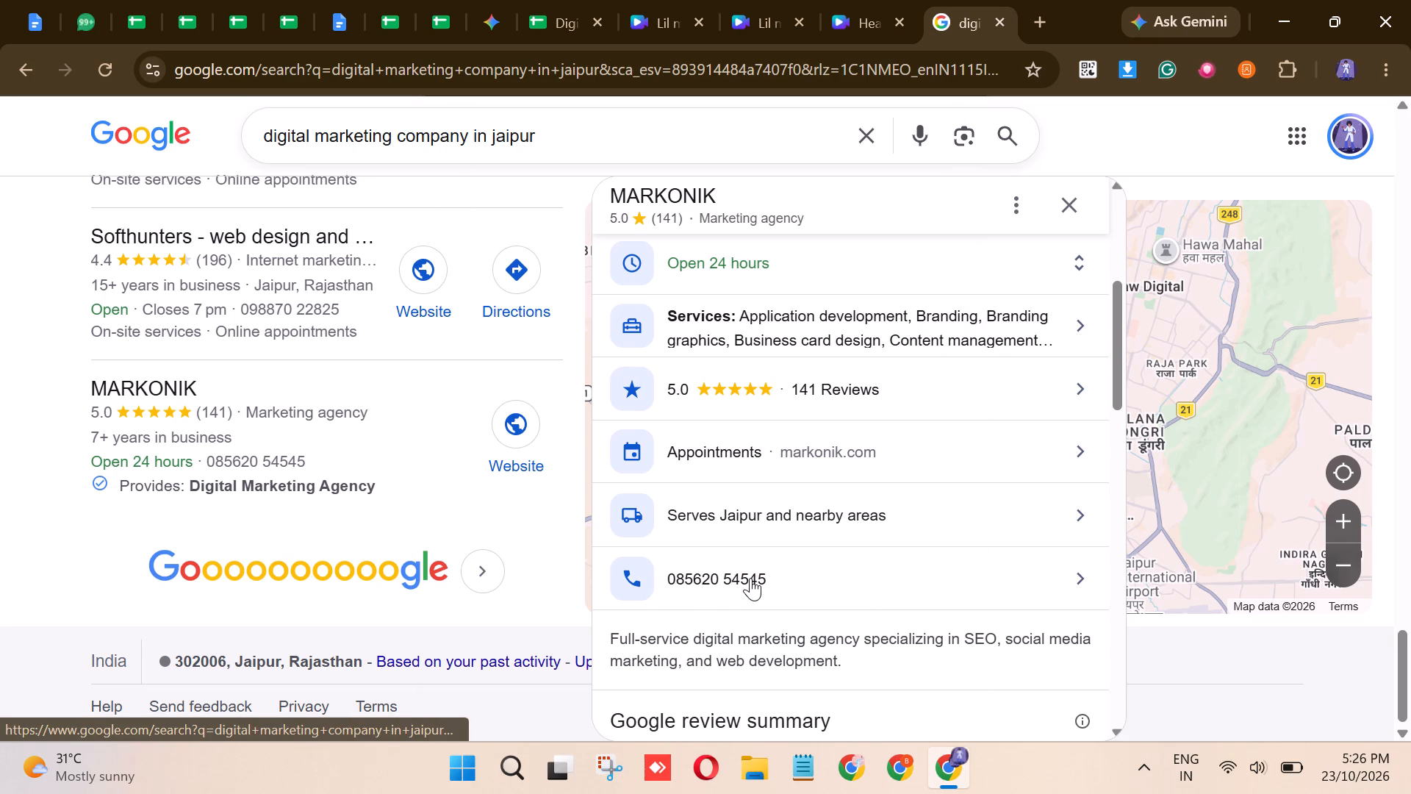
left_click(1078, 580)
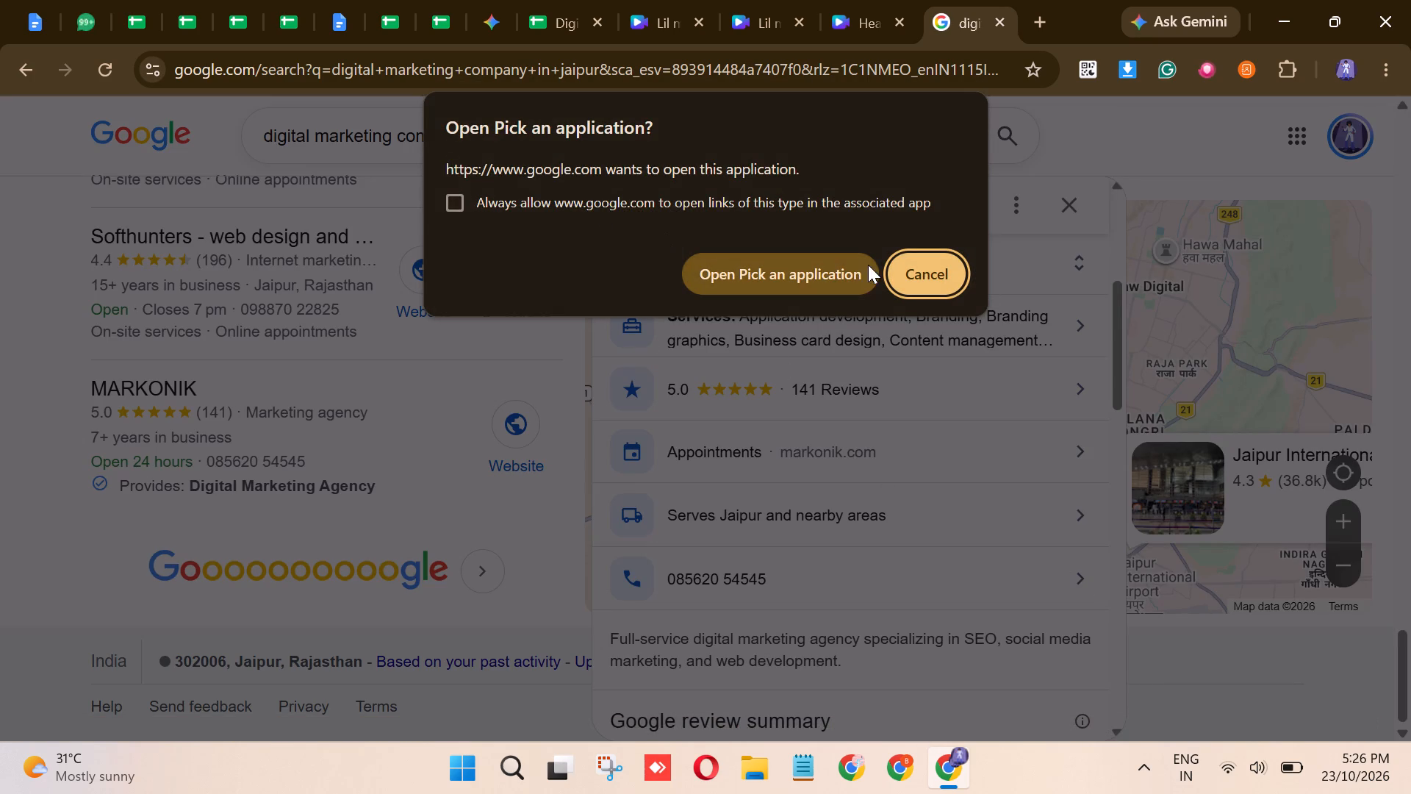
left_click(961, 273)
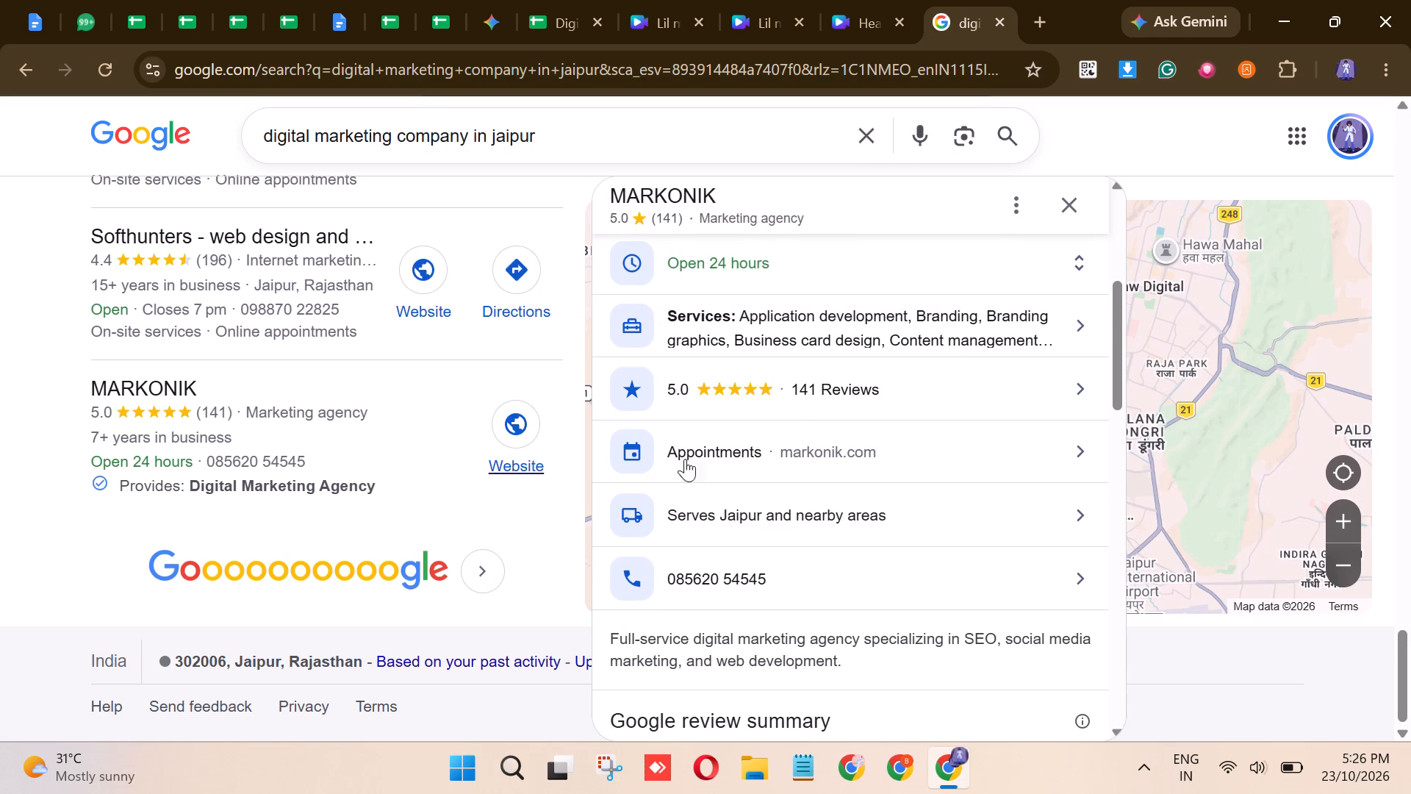
Look through the MARKONIK listing's services and other business details.
scroll(872, 446, "up", 1)
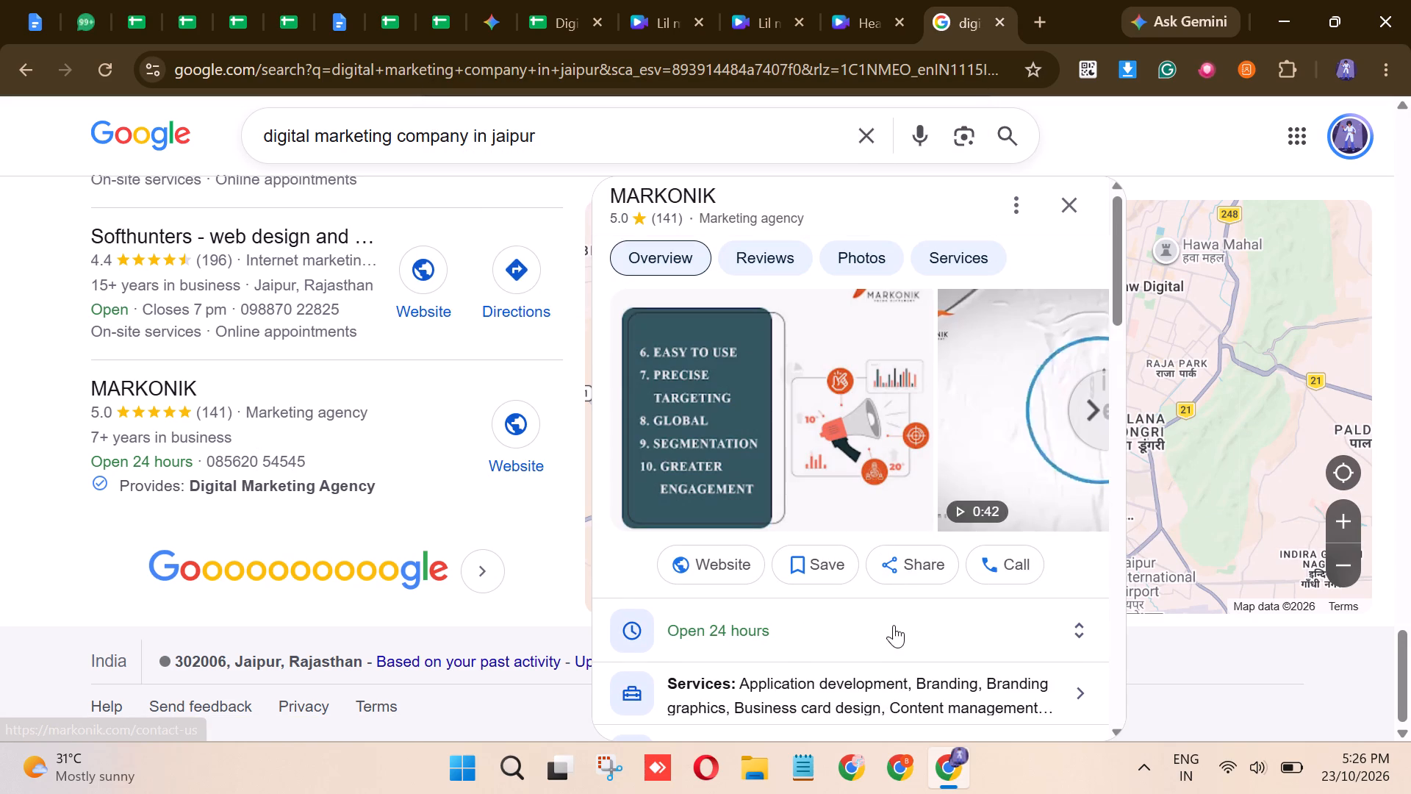
left_click(1059, 690)
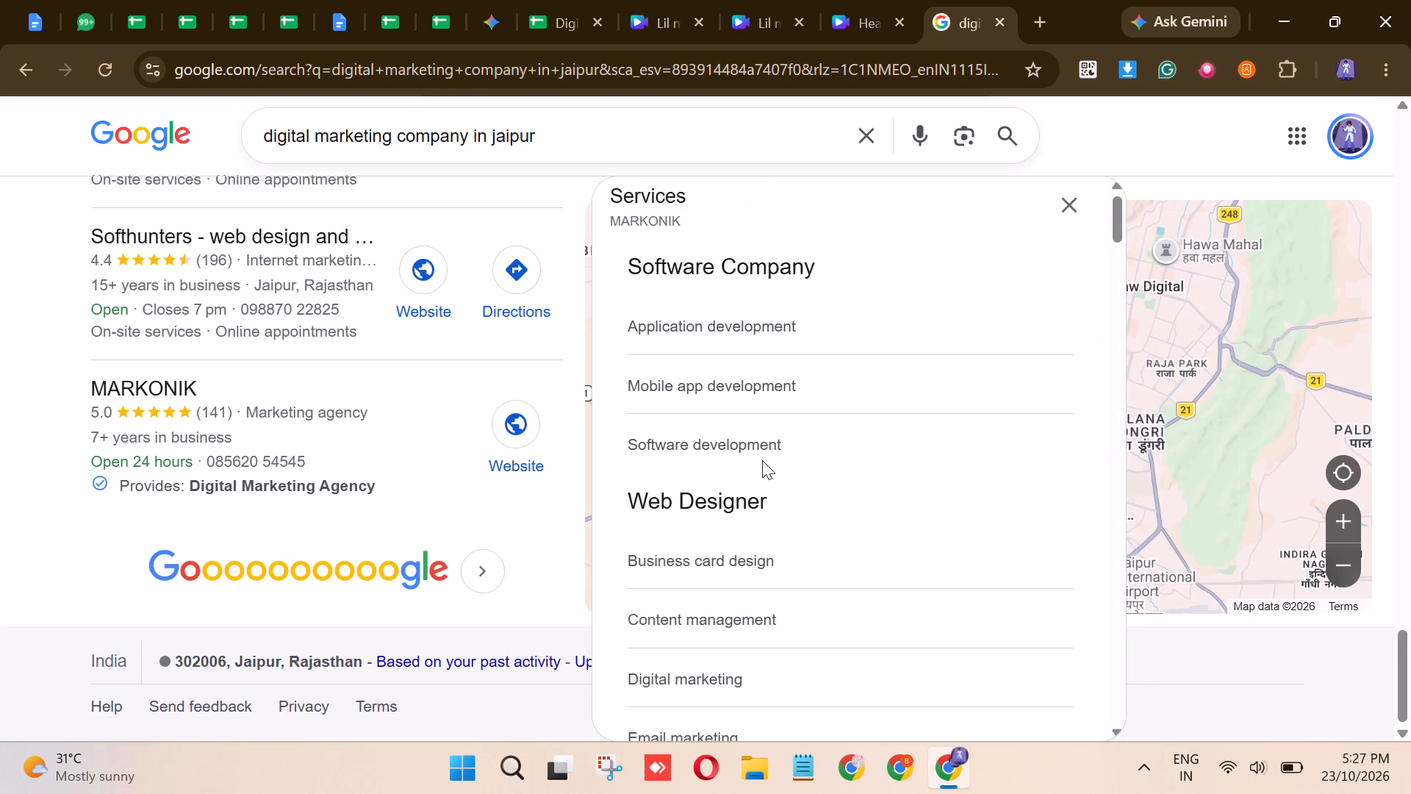
left_click(1080, 209)
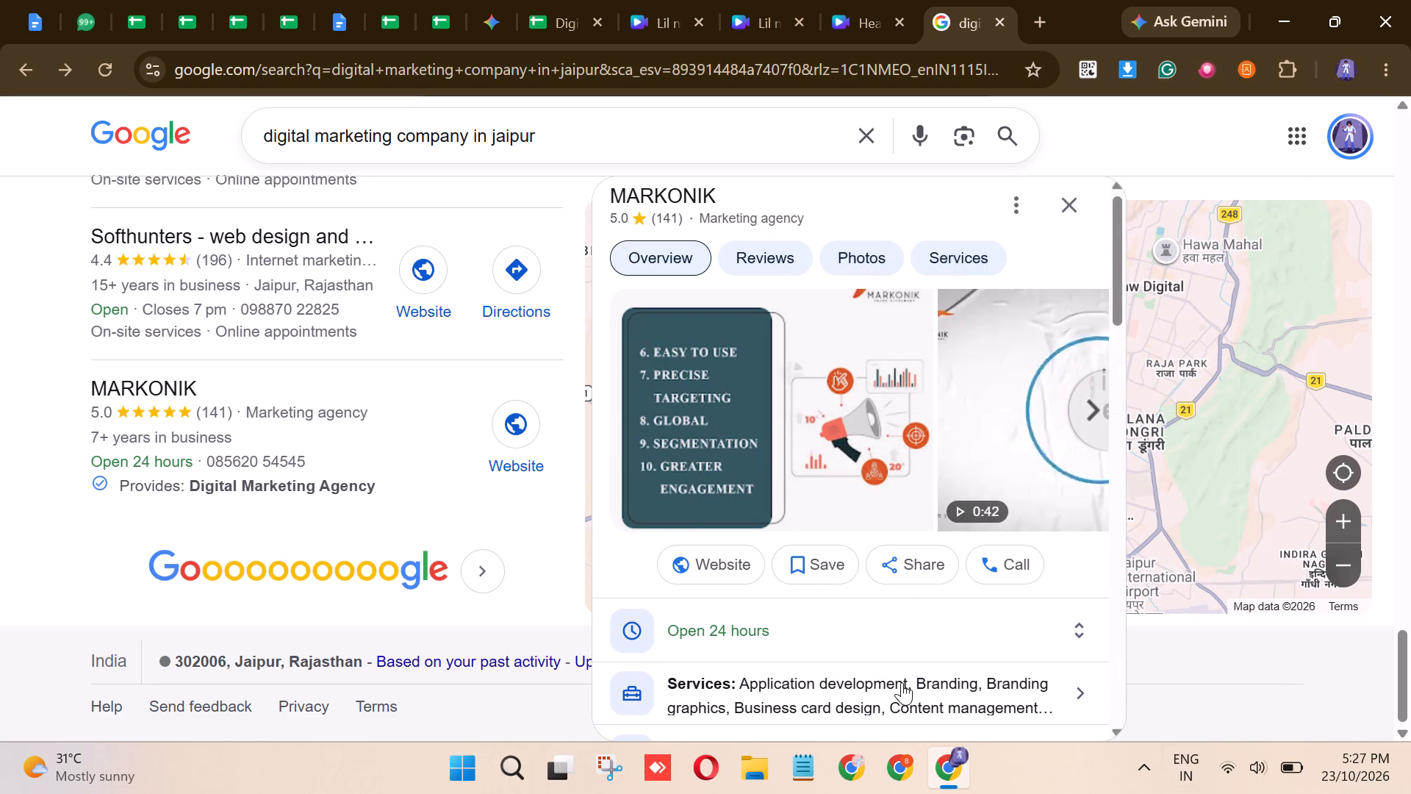
scroll(902, 682, "down", 1)
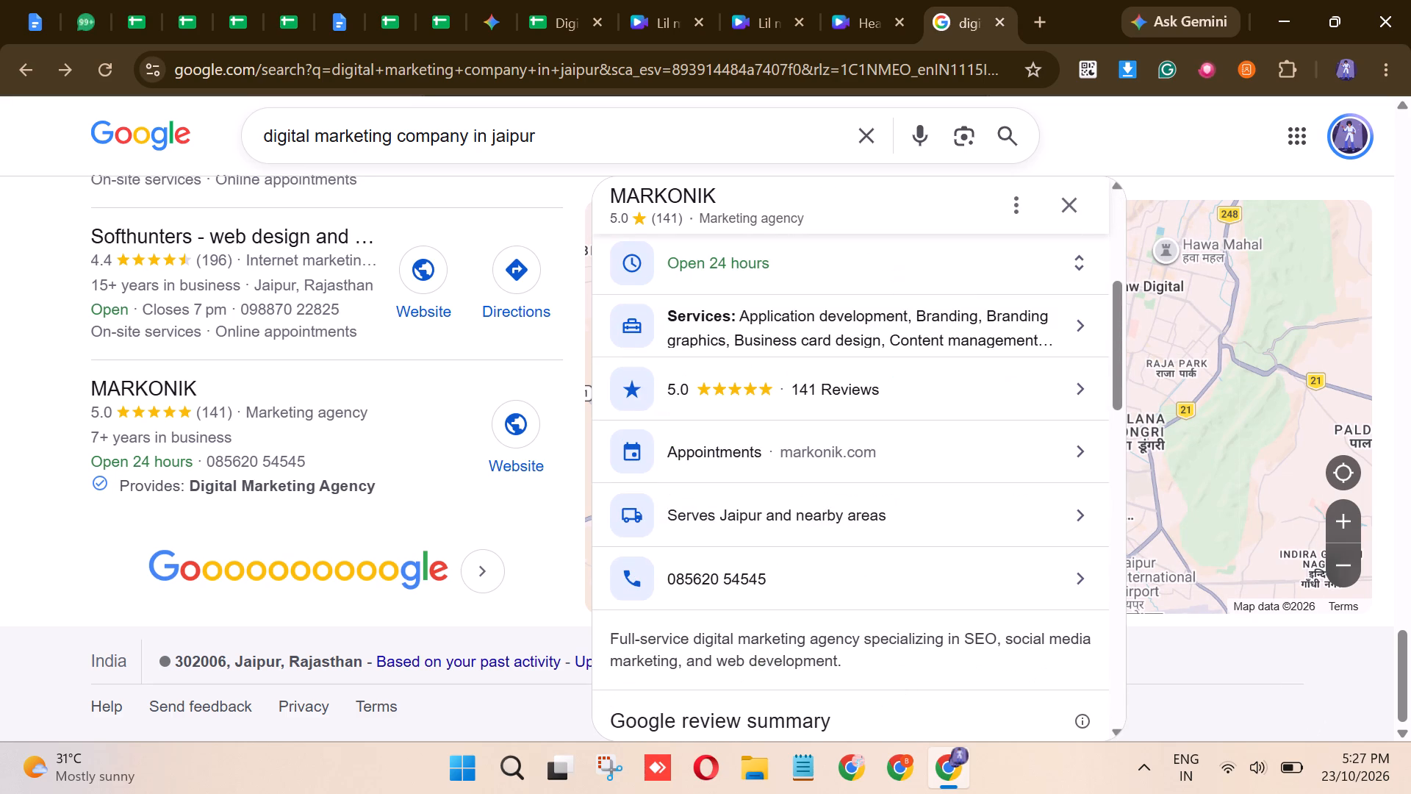
scroll(741, 493, "up", 1)
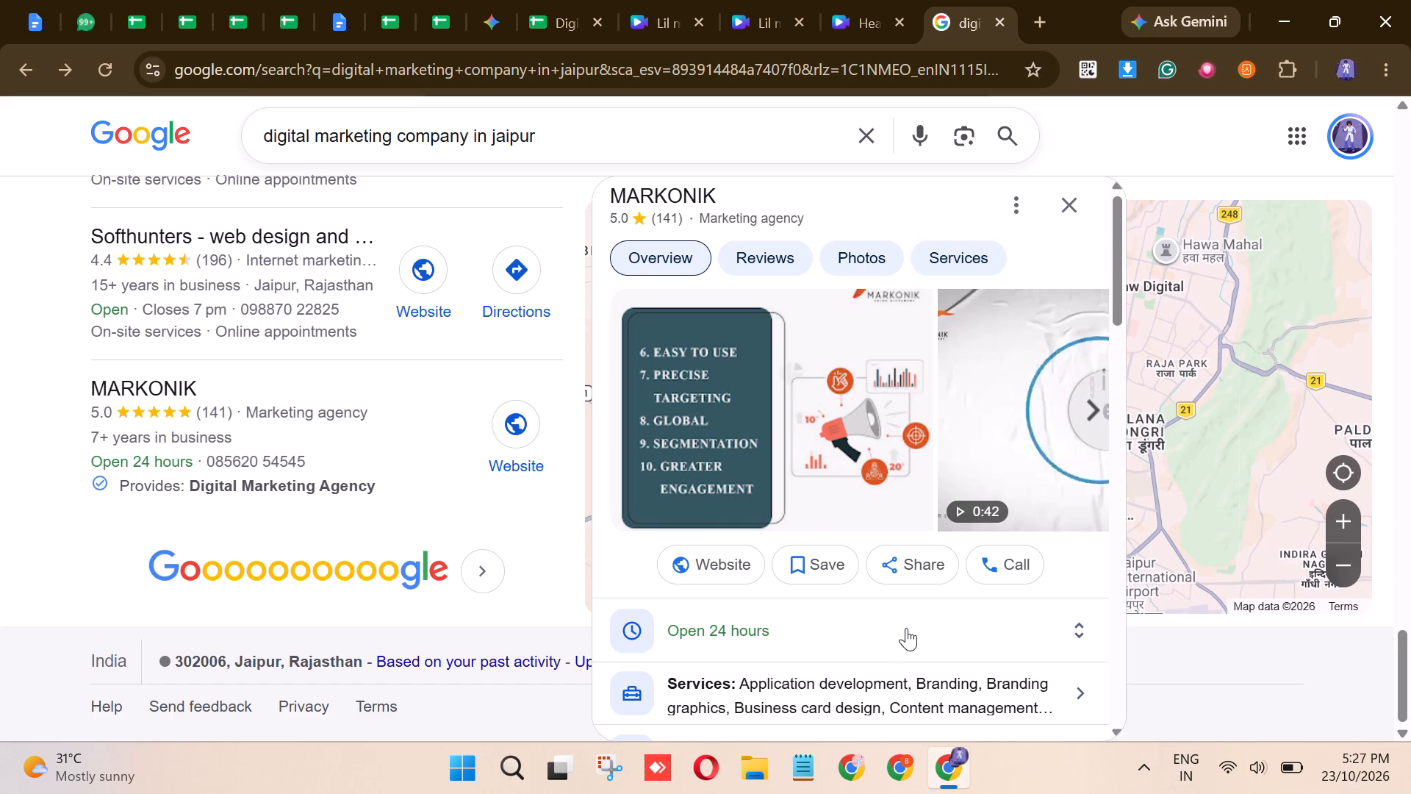
Copy the MARKONIK contact number without its leading zero from the results list into the contact cell for serial number 20.
left_click_drag(302, 452, 295, 454)
left_click_drag(295, 454, 218, 462)
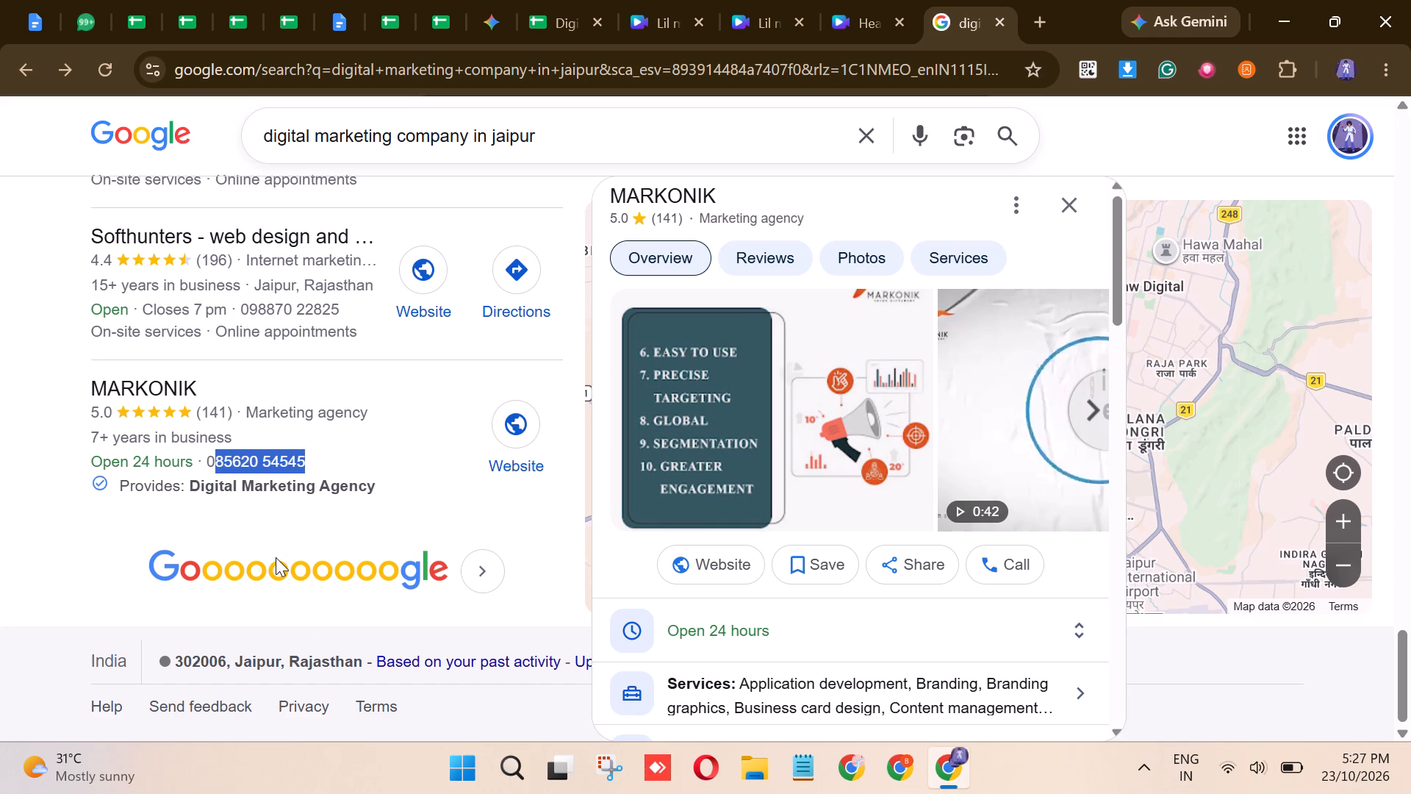
key("ctrl+c")
left_click(554, 35)
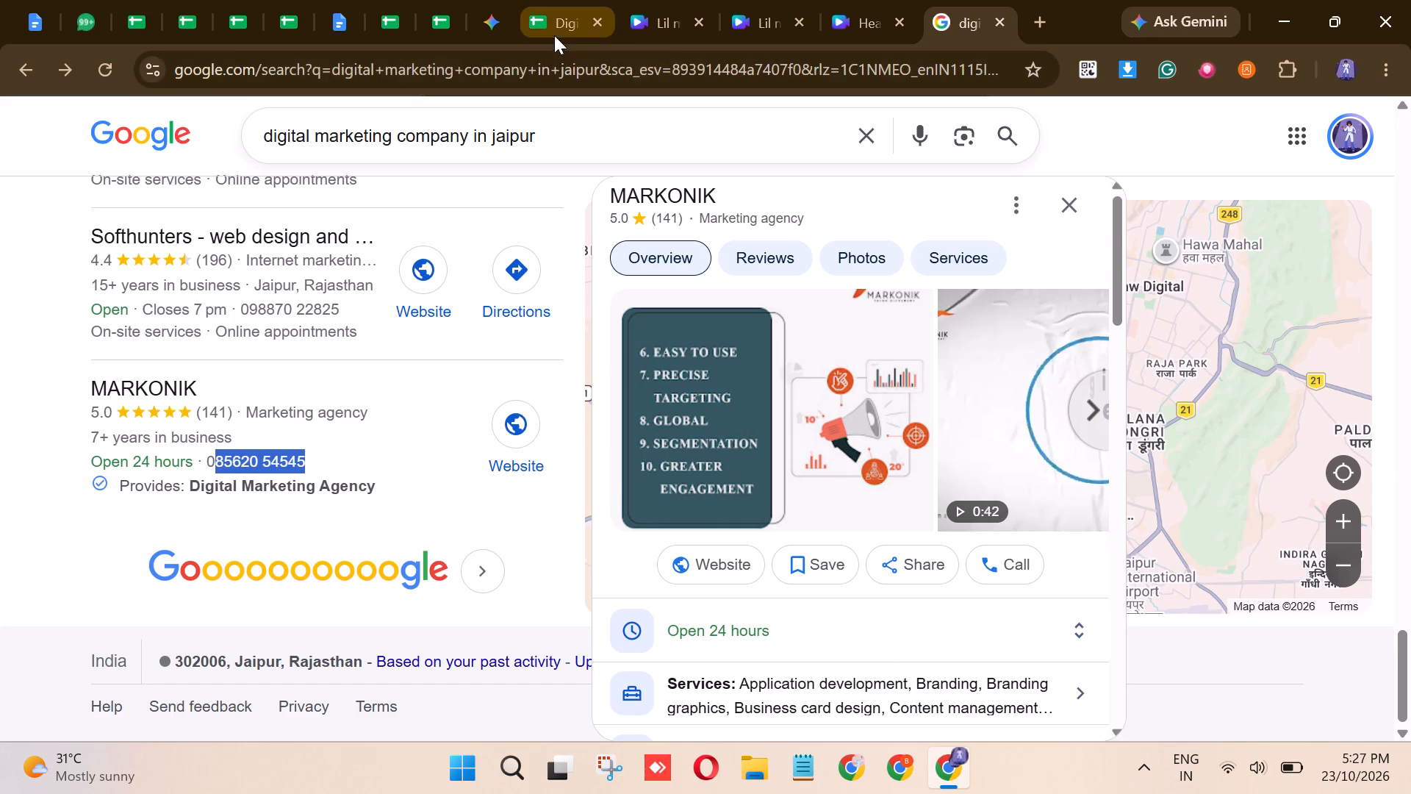
double_click(466, 643)
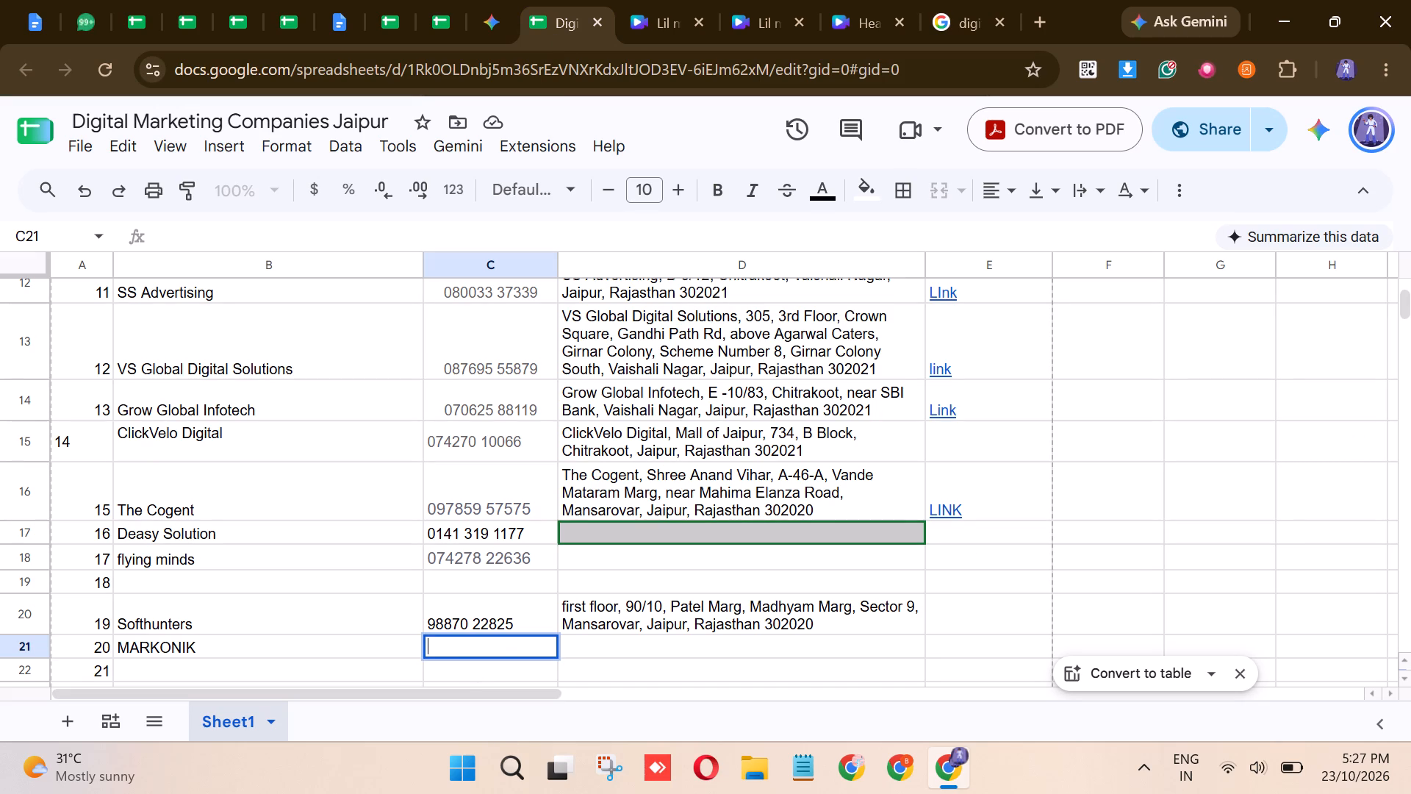
key("ctrl+v")
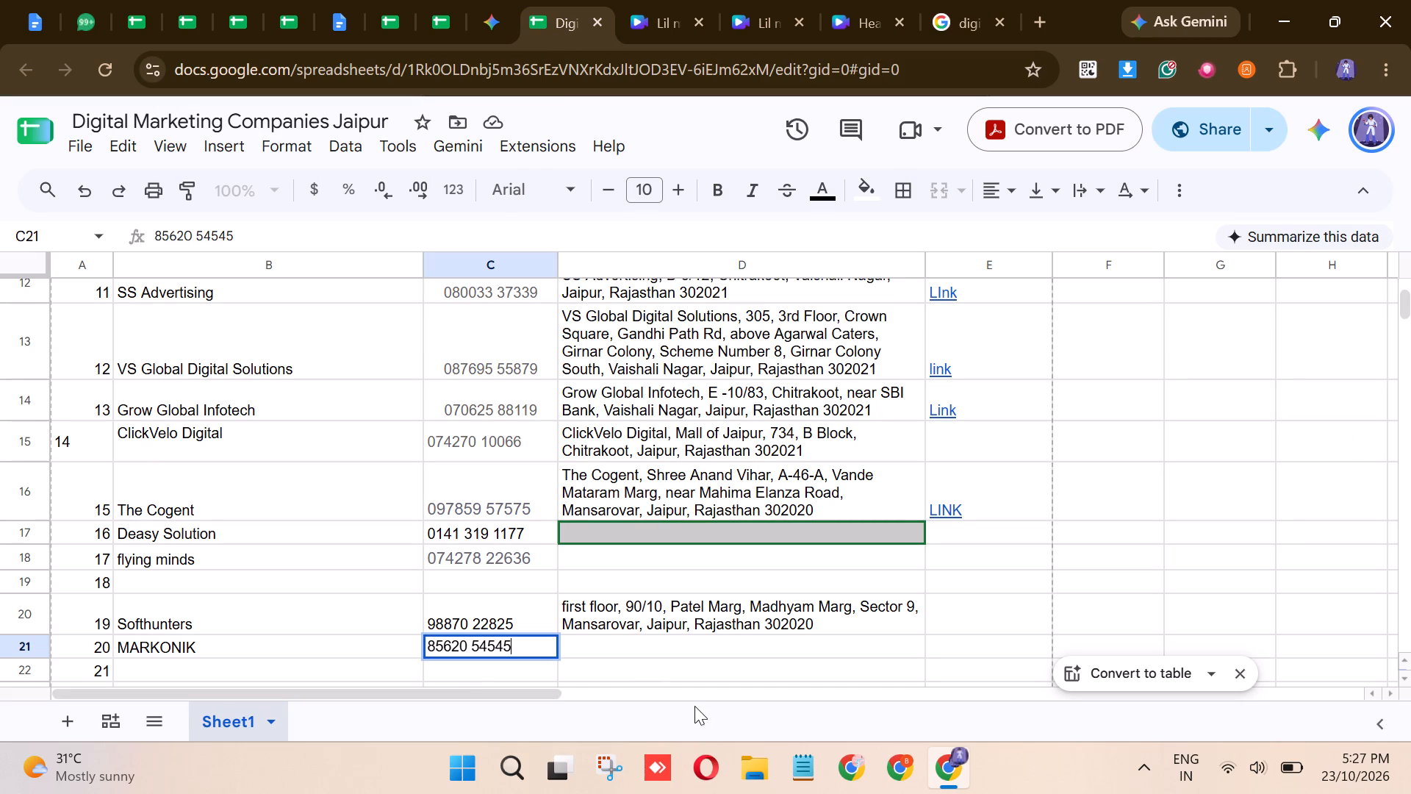
left_click(638, 646)
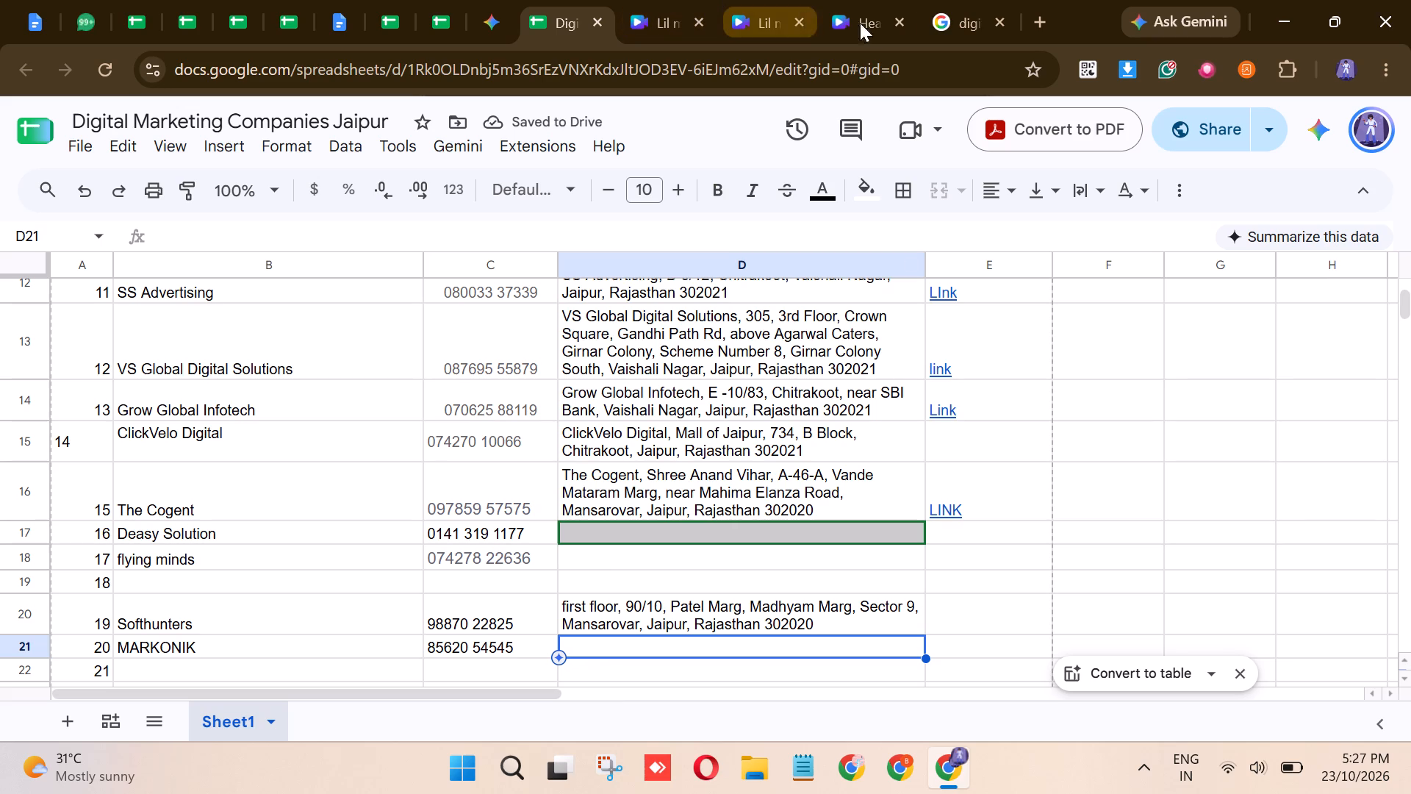
Look through MARKONIK's Google listing, including its services and reviews, for an address.
left_click(938, 18)
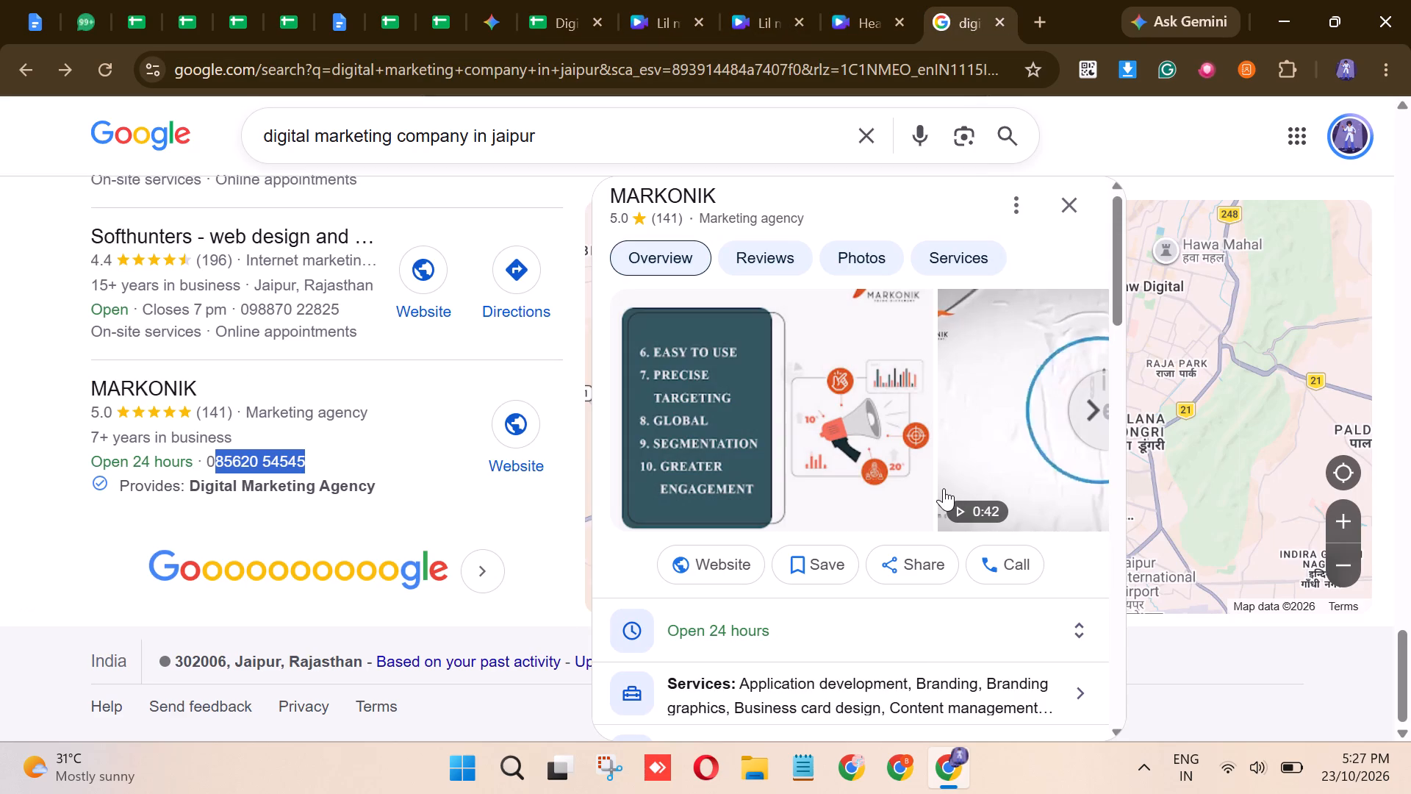
scroll(944, 488, "down", 1)
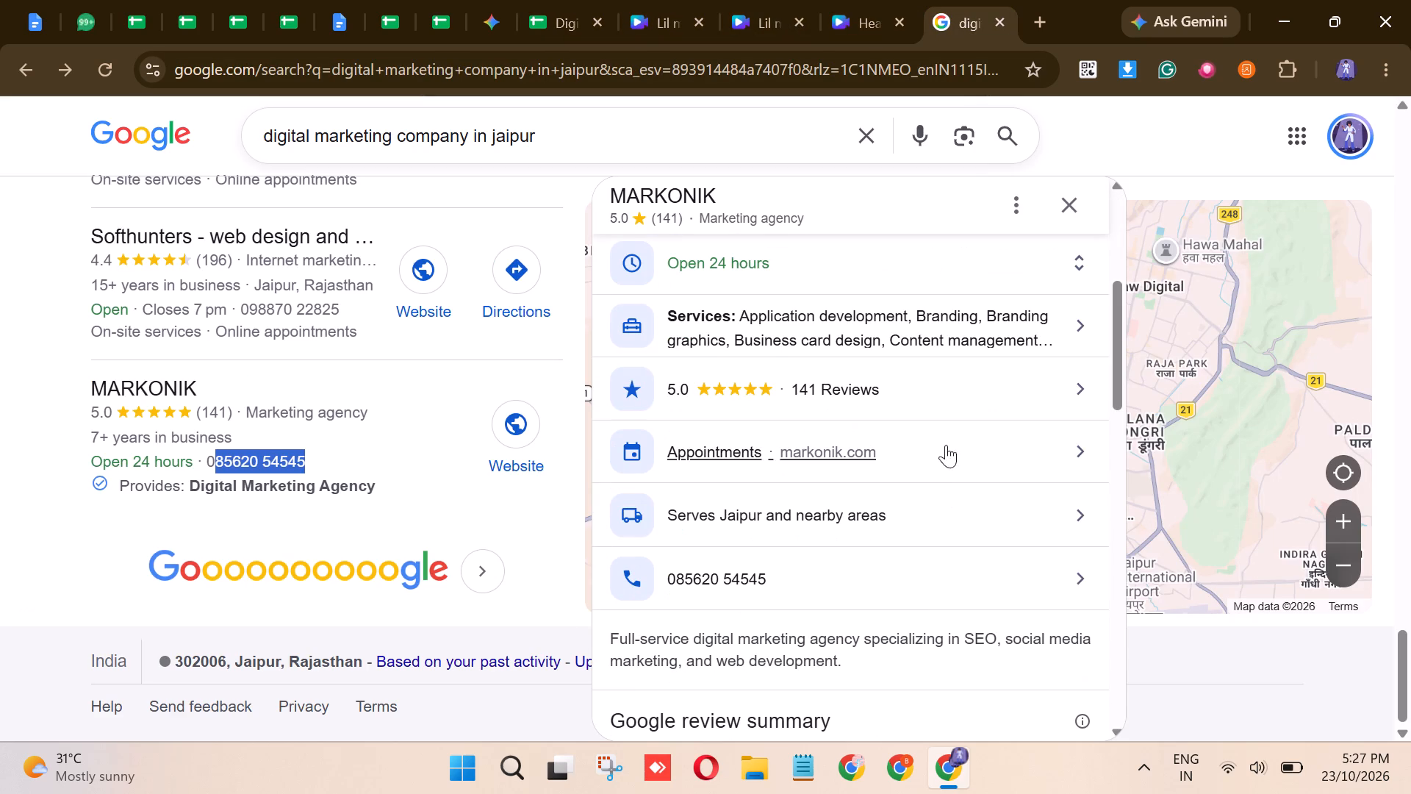
left_click(1073, 335)
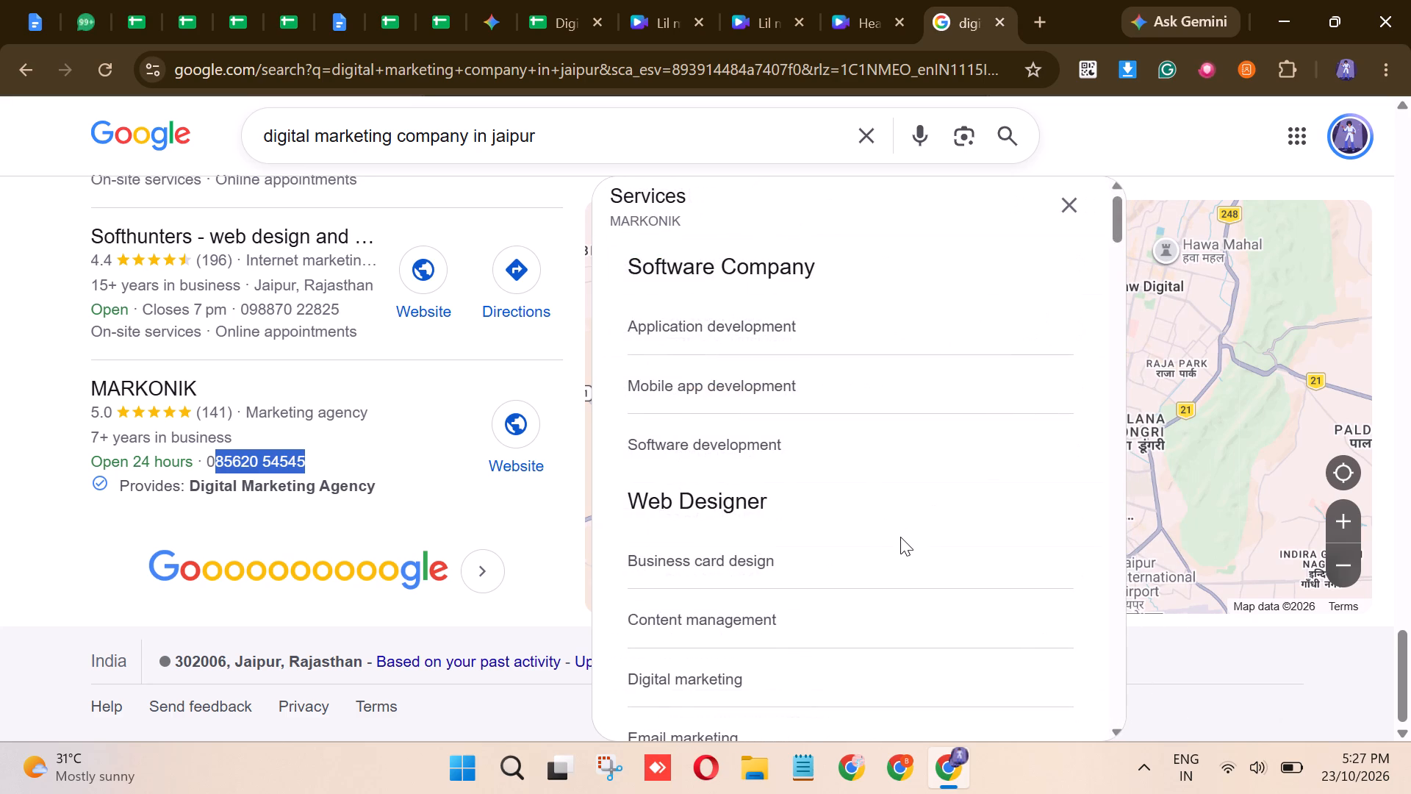
scroll(900, 537, "down", 11)
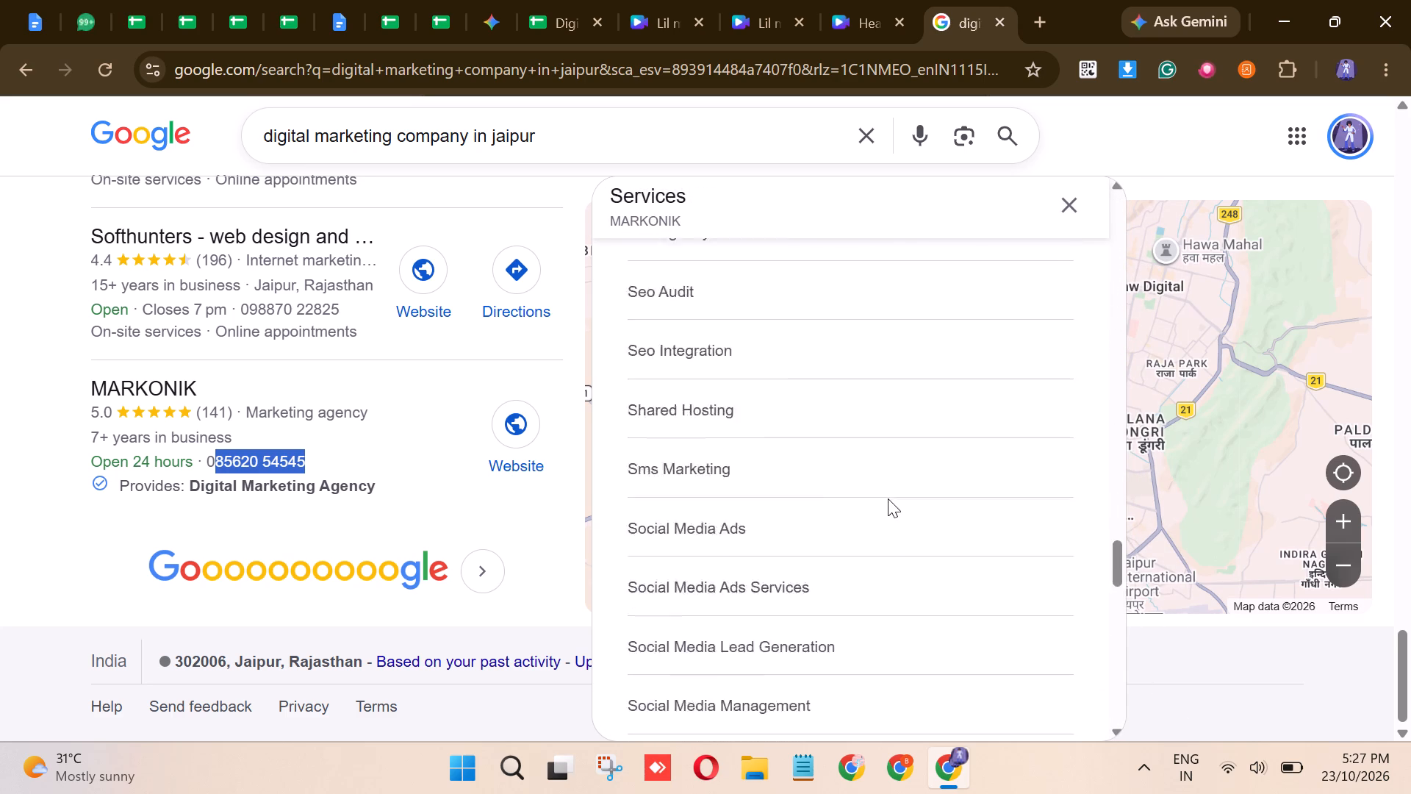
scroll(888, 498, "down", 10)
scroll(884, 501, "up", 7)
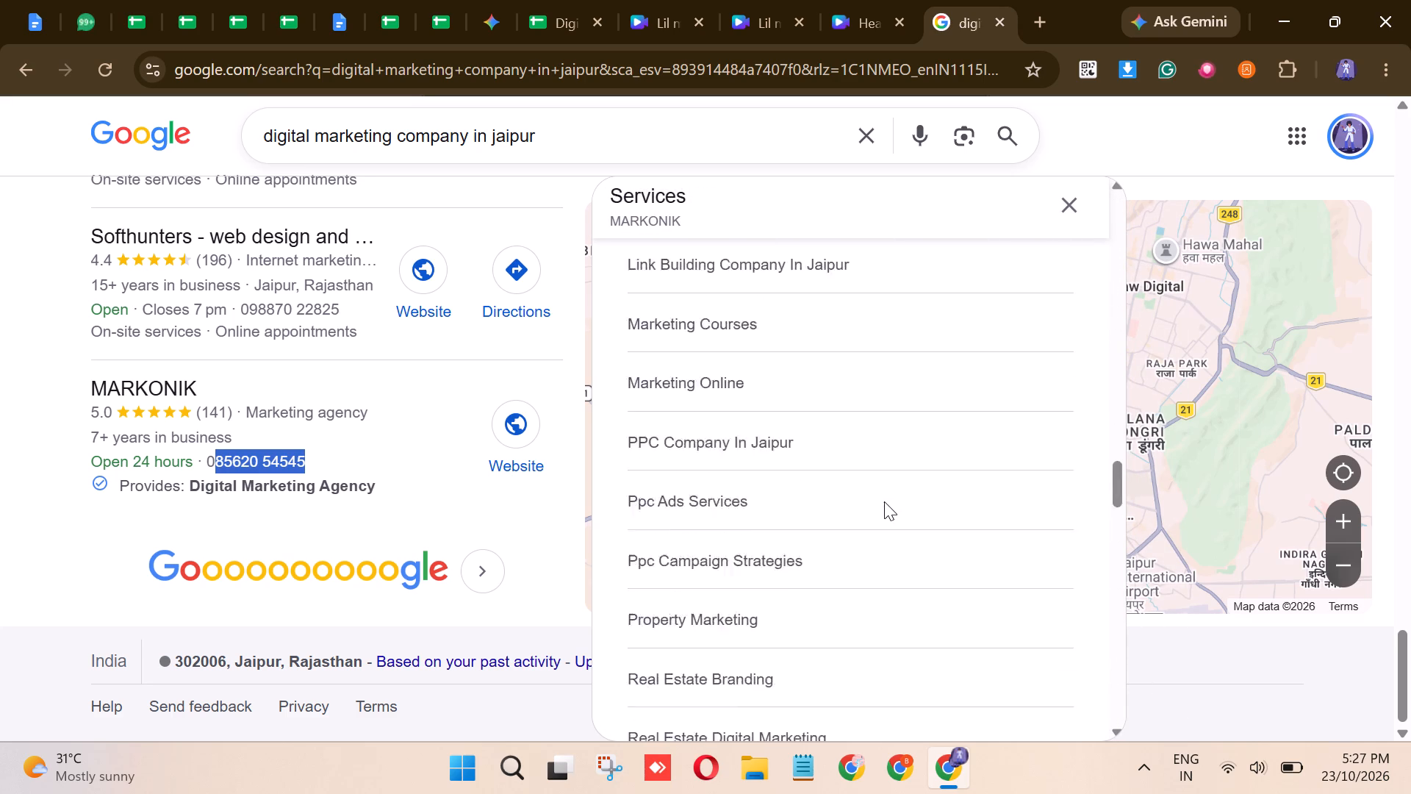
scroll(884, 501, "up", 14)
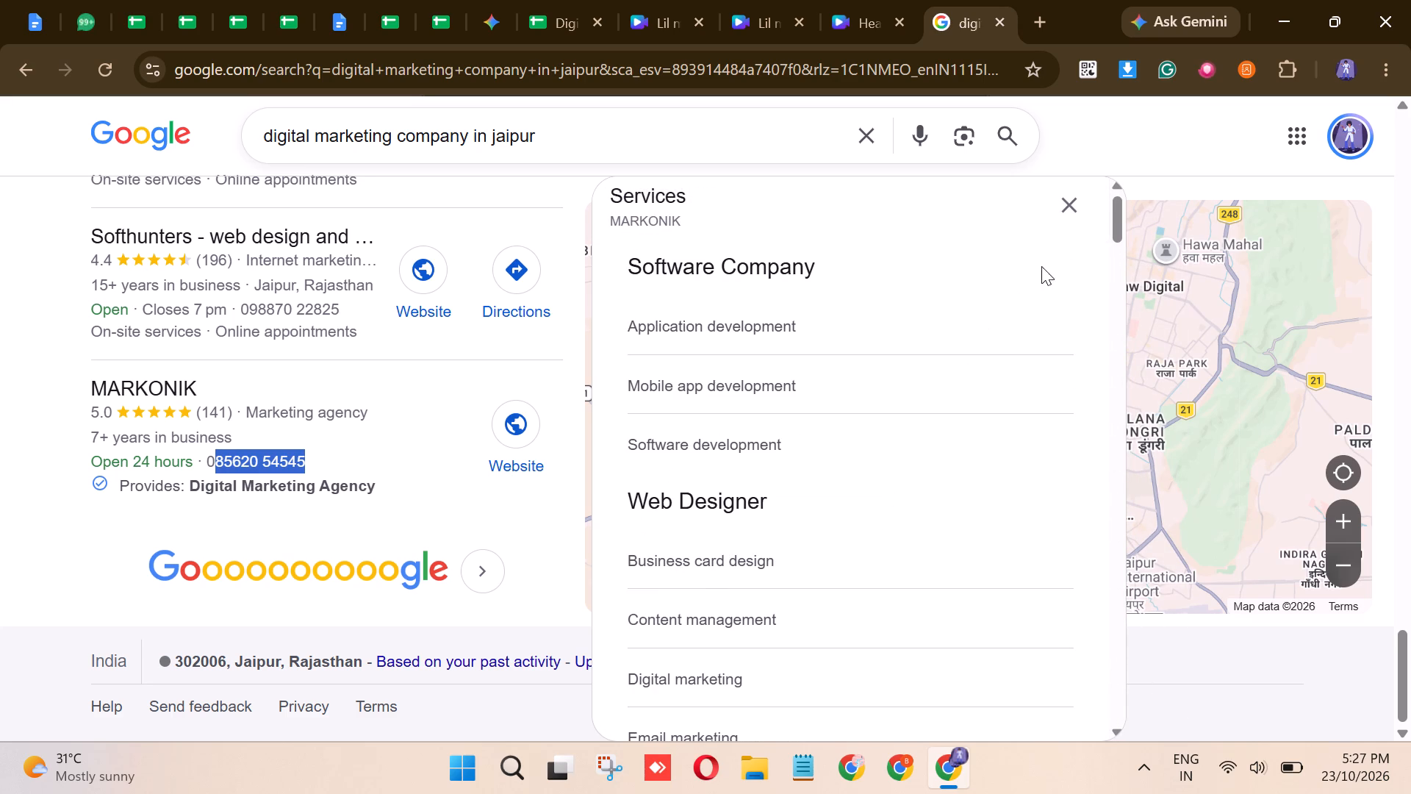
left_click(1078, 201)
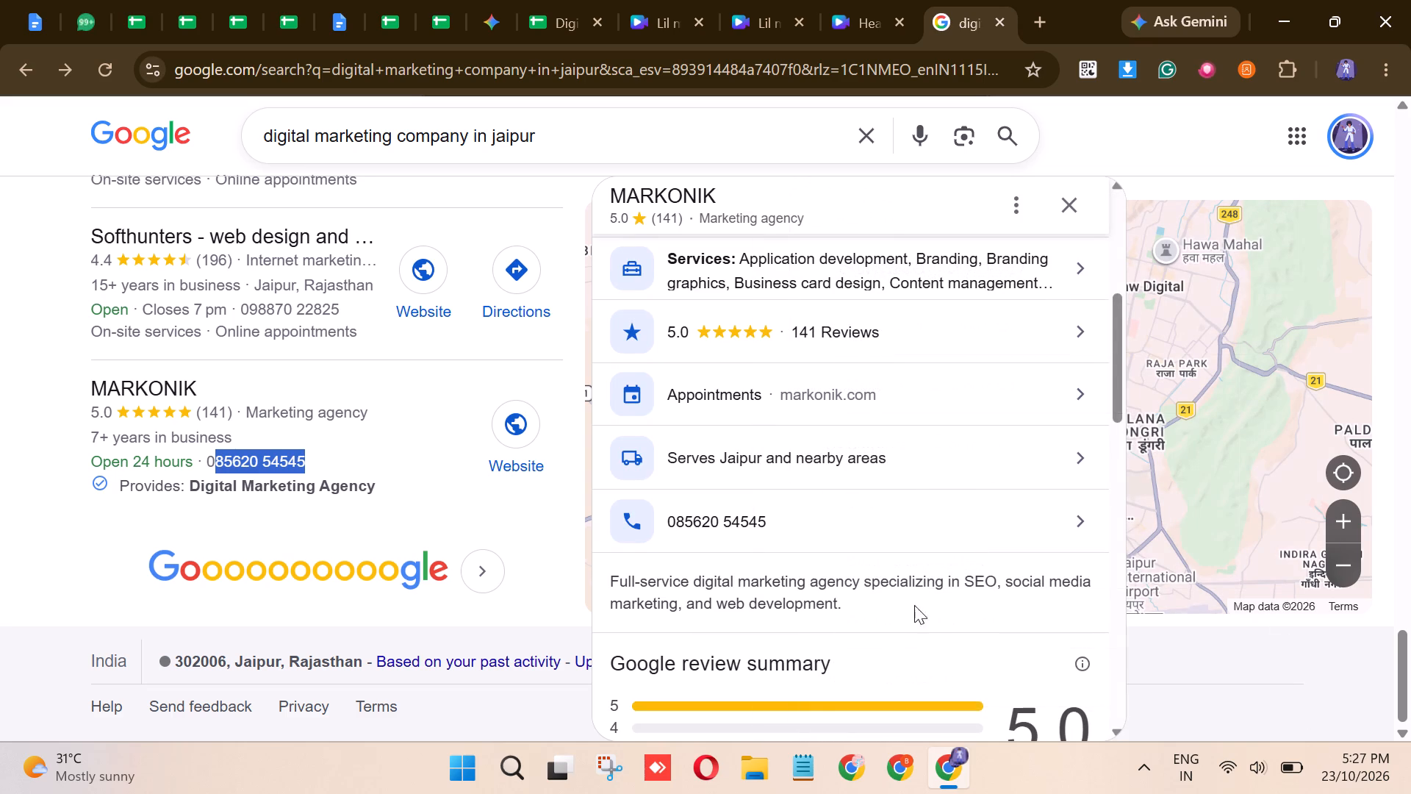
scroll(863, 601, "down", 1)
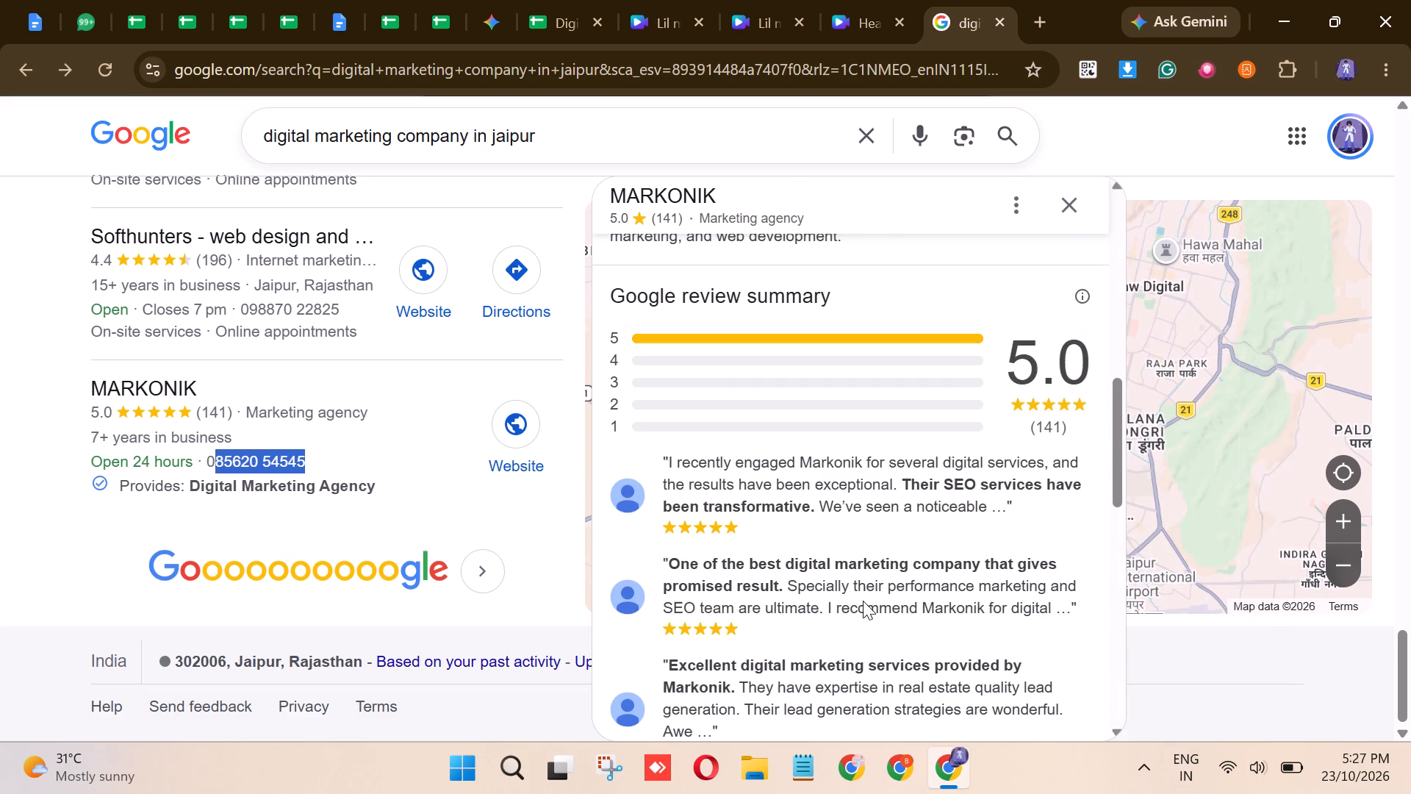
scroll(863, 601, "down", 1)
scroll(863, 601, "up", 3)
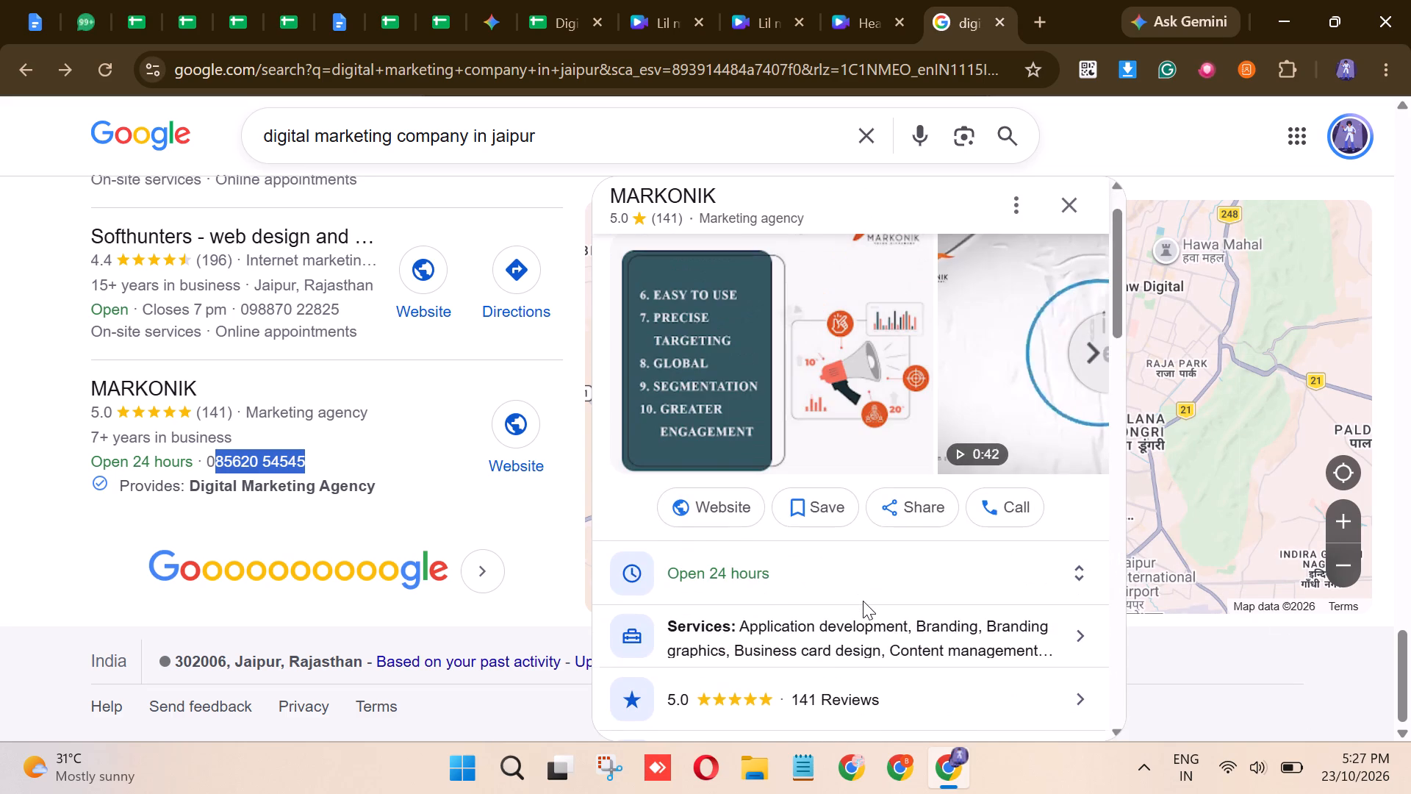
left_click(1084, 204)
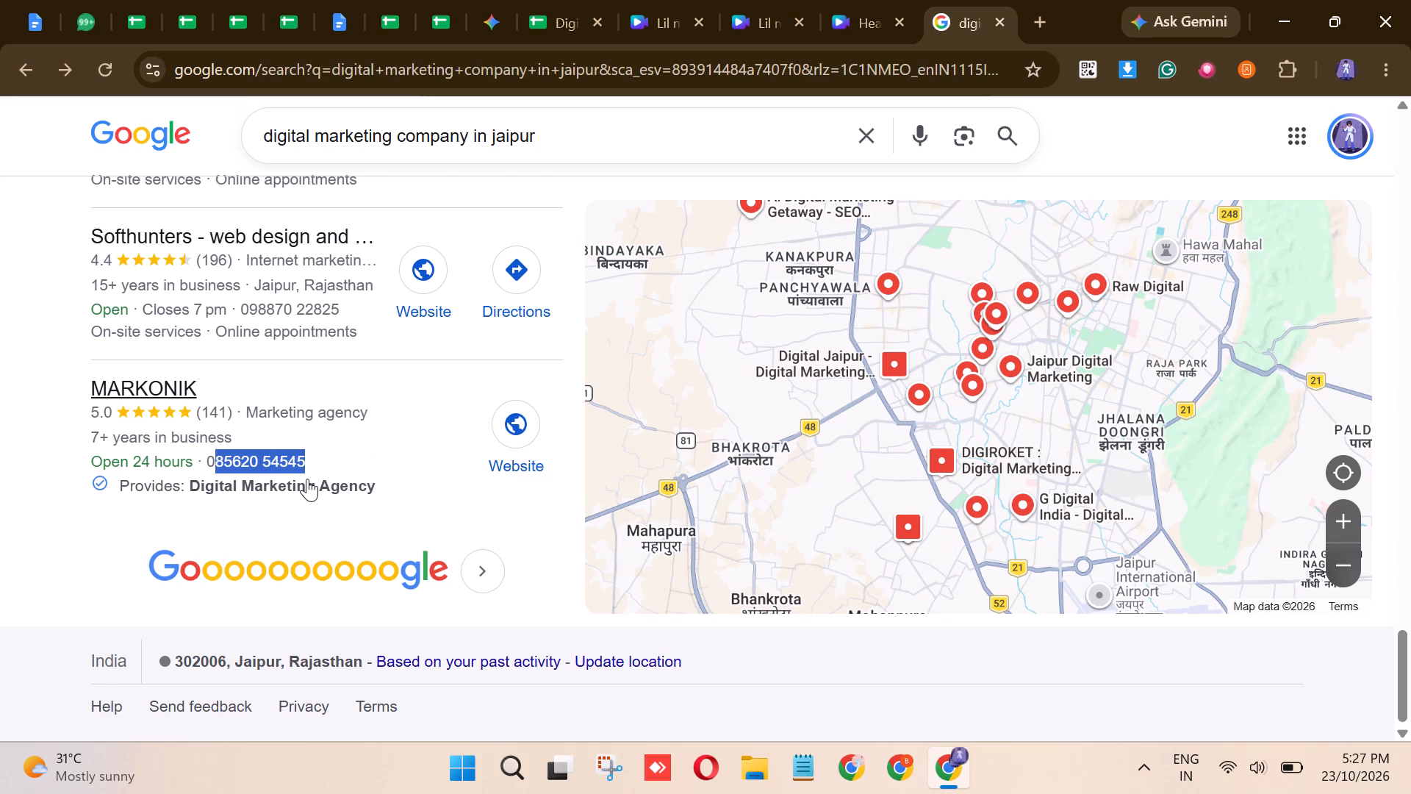
Check the companies already recorded in the spreadsheet against the next candidates in the Google places results.
scroll(307, 479, "up", 1)
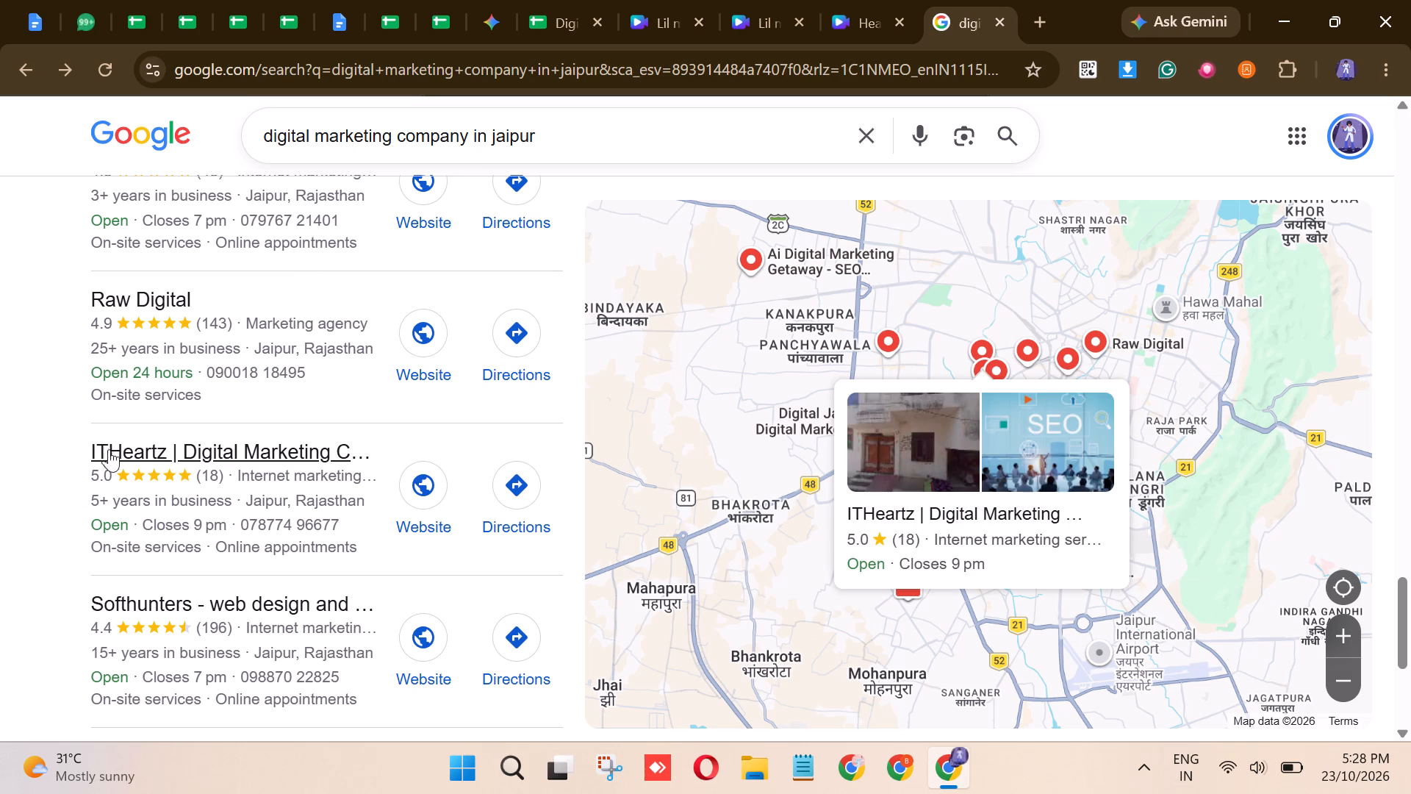
left_click(564, 4)
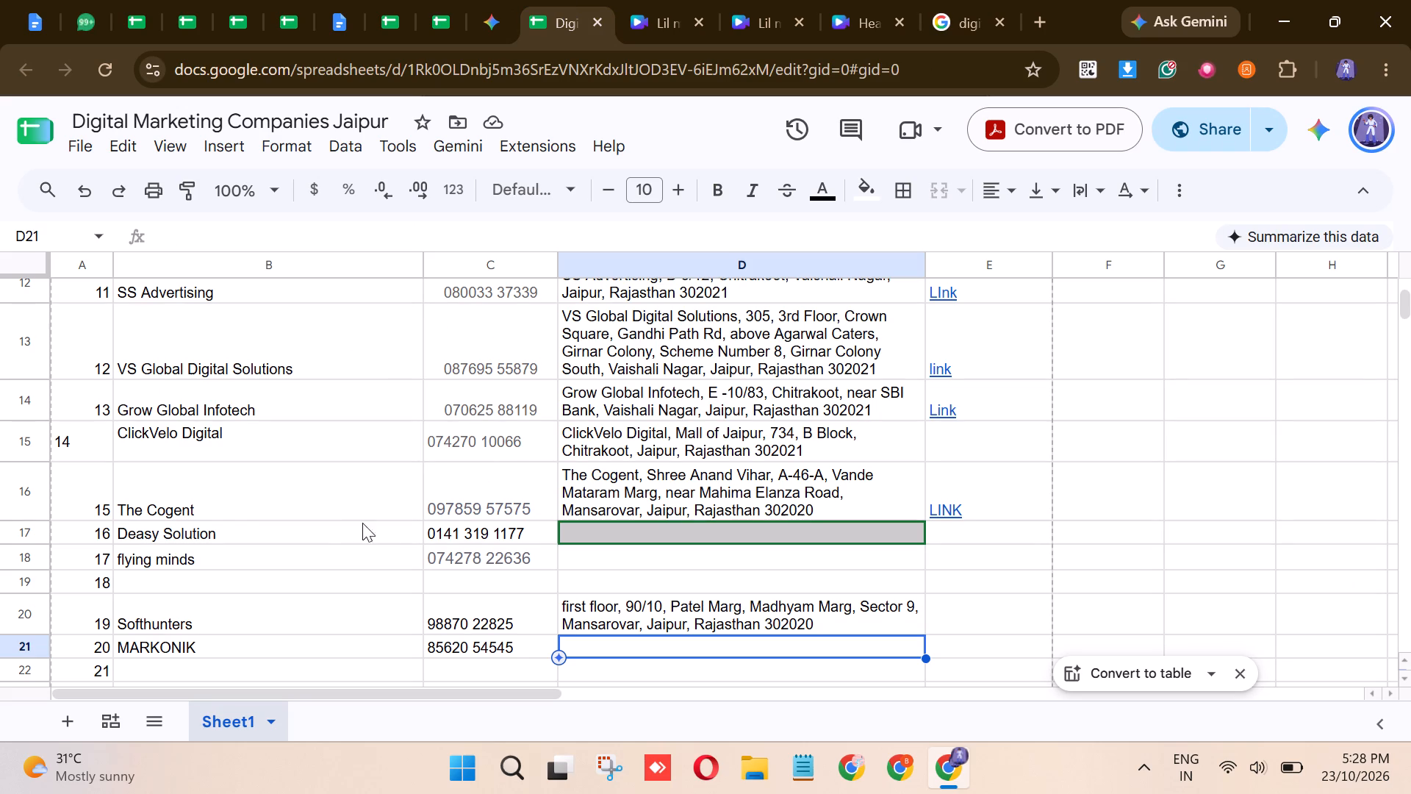
scroll(342, 519, "right", 1)
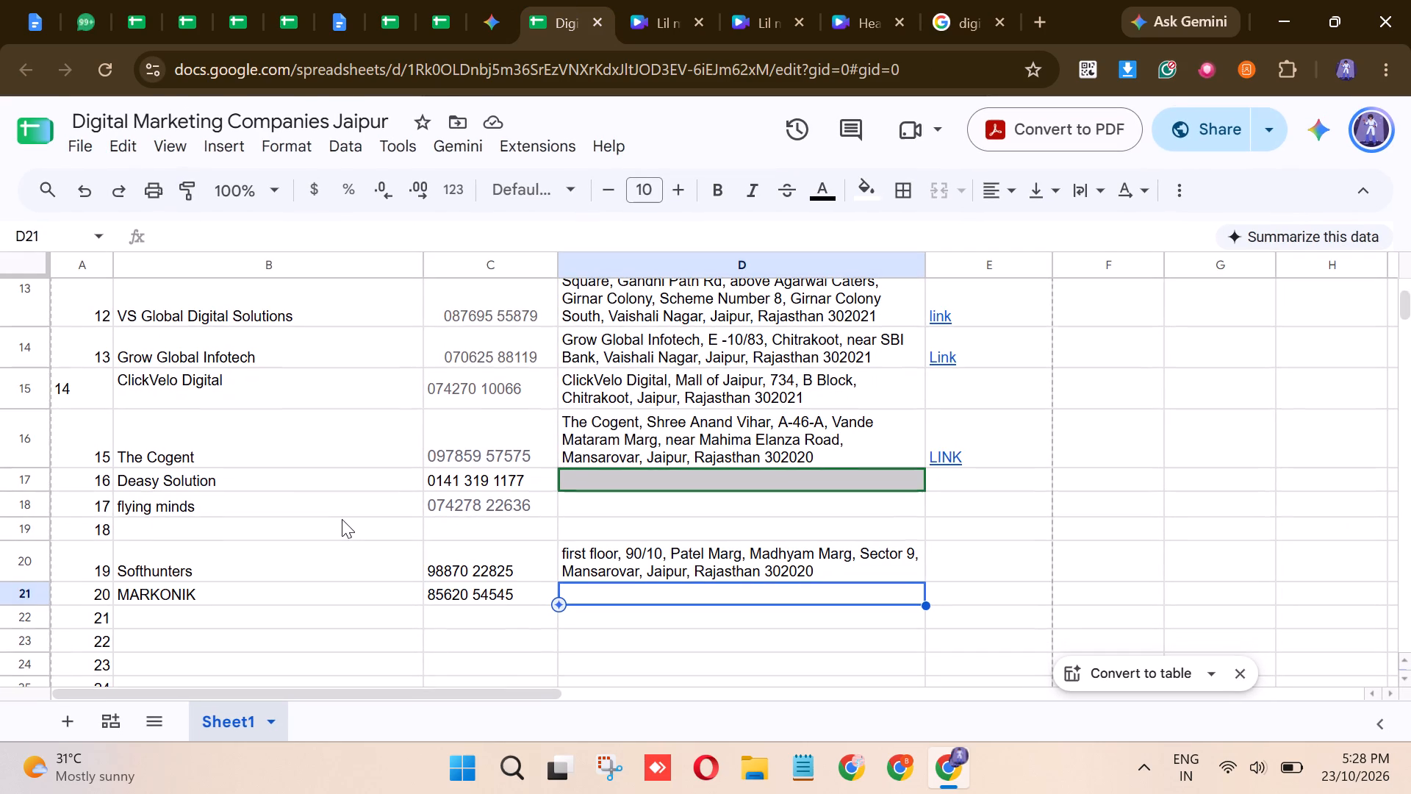
scroll(342, 519, "down", 1, "ctrl")
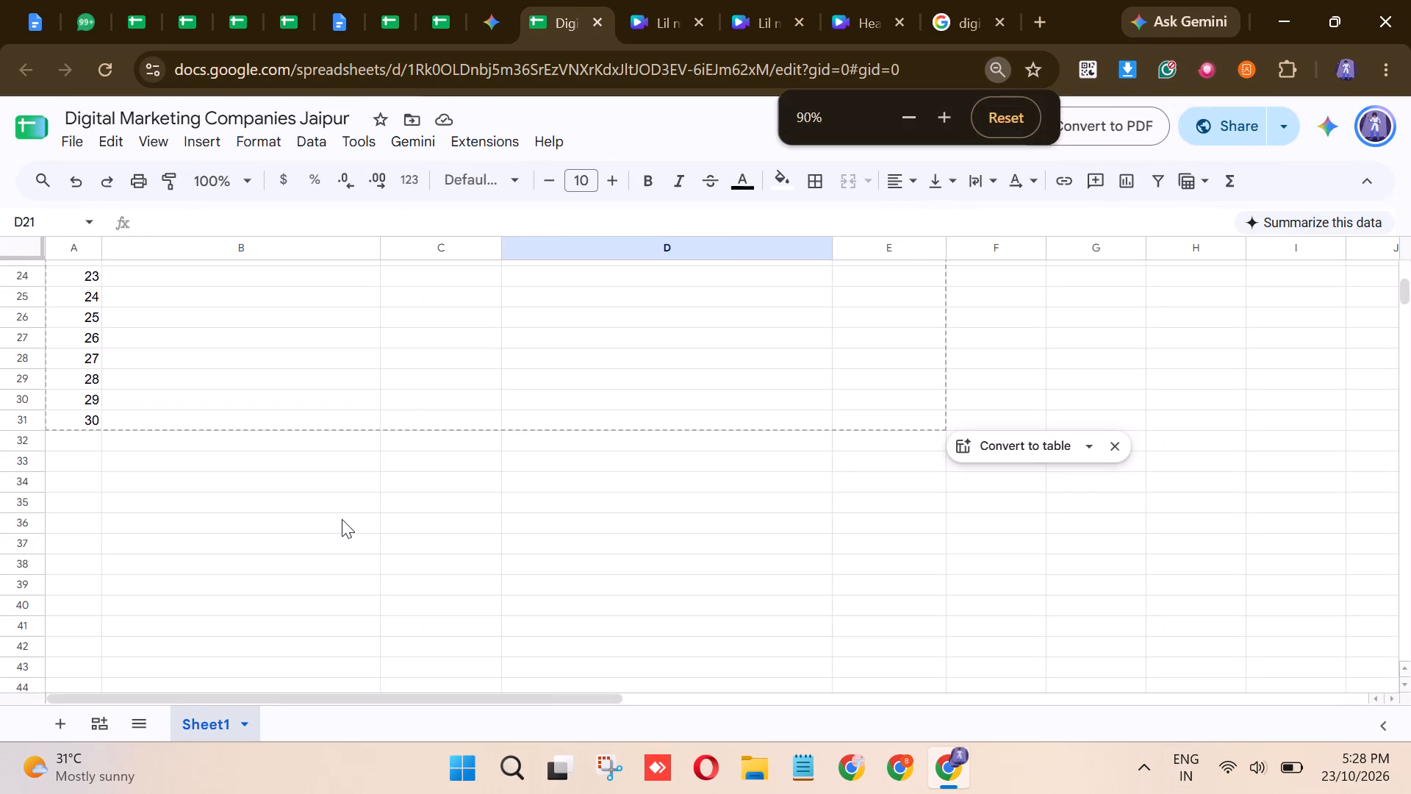
scroll(342, 519, "up", 3)
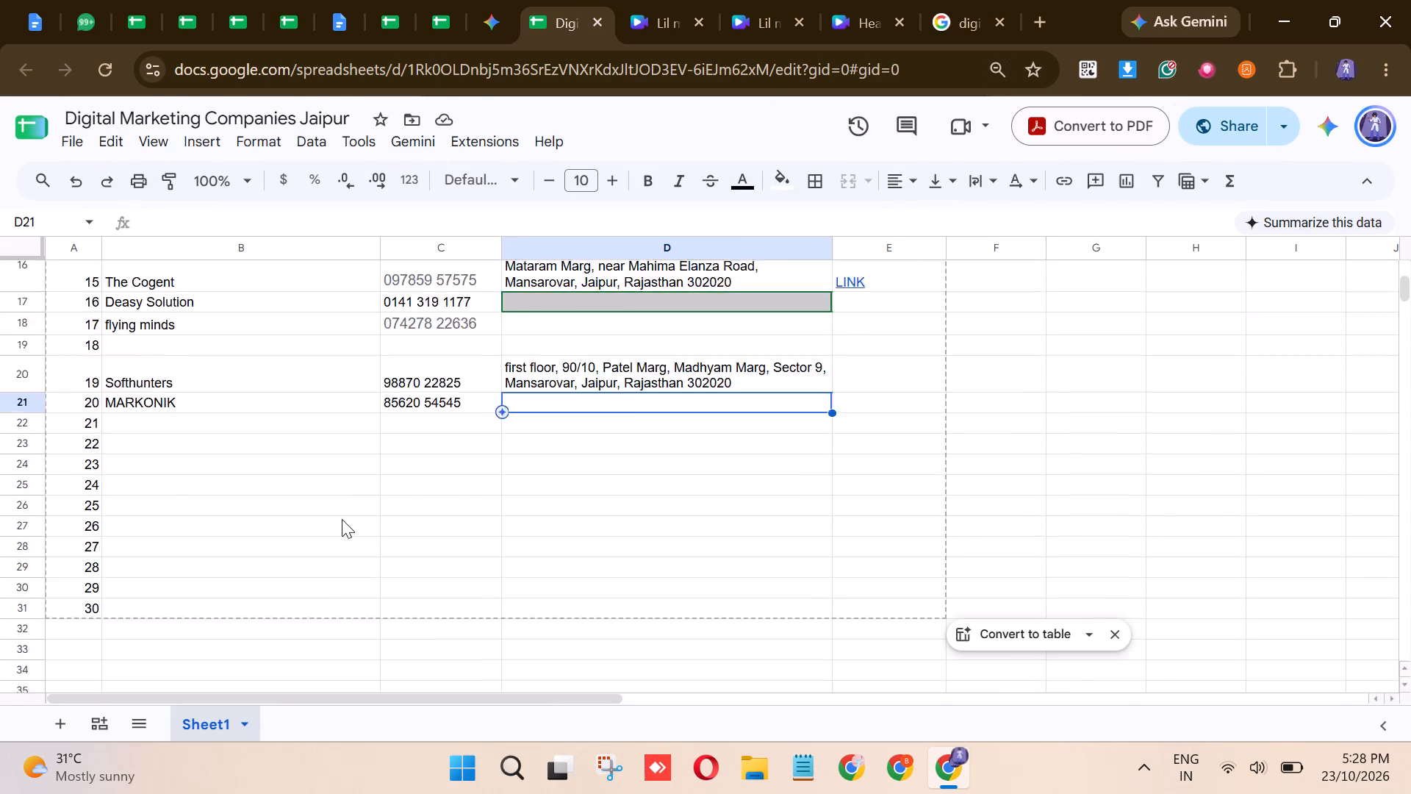
scroll(342, 519, "up", 3)
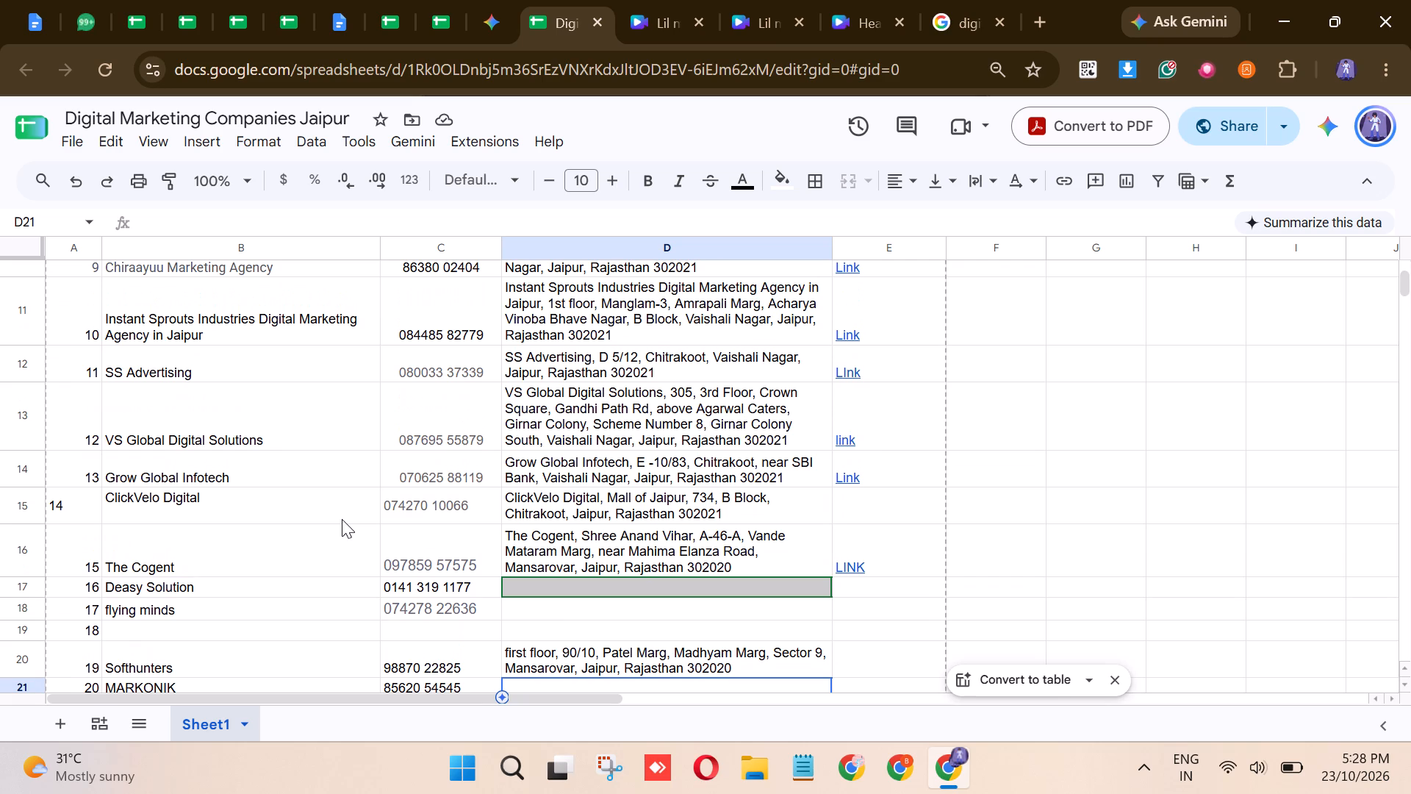
scroll(342, 519, "up", 2)
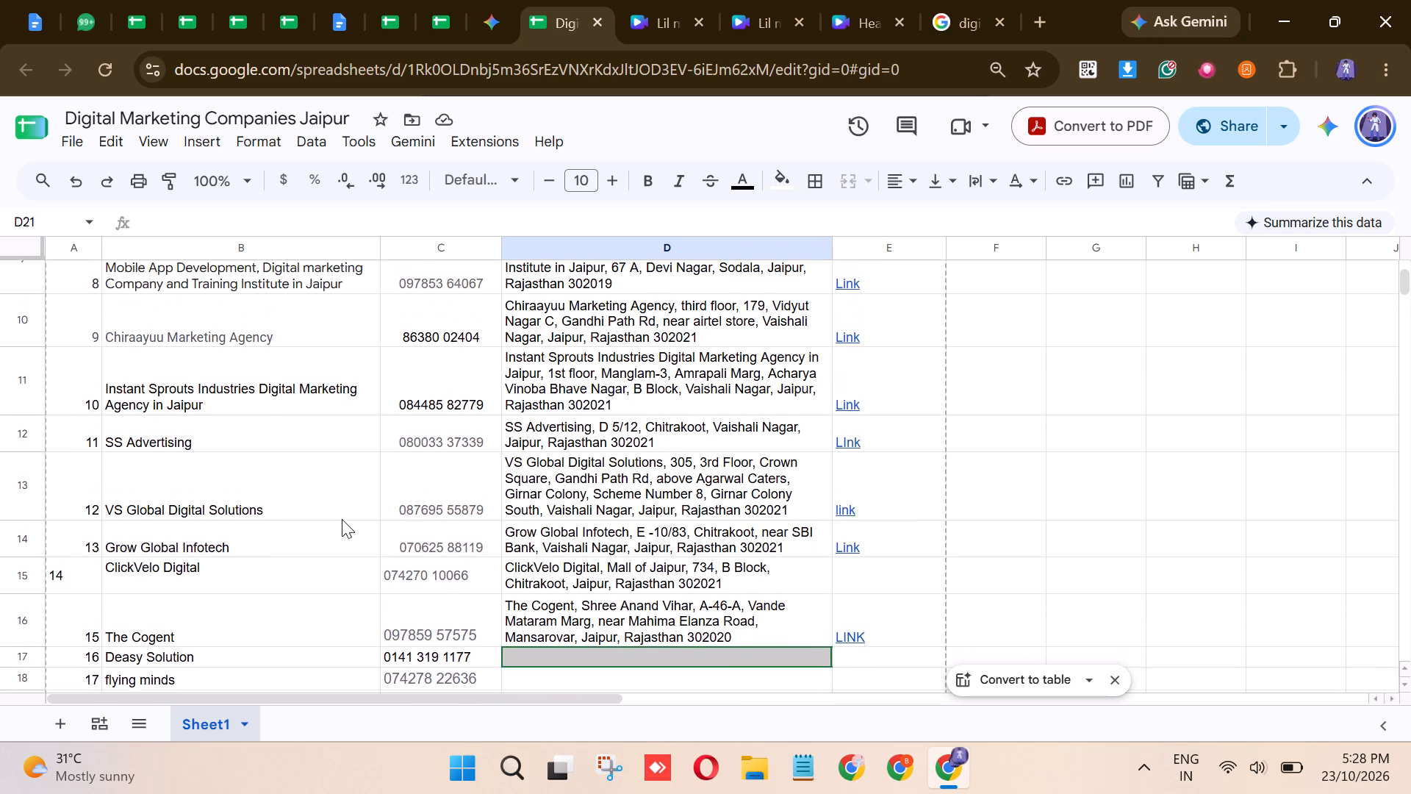
scroll(342, 519, "up", 3)
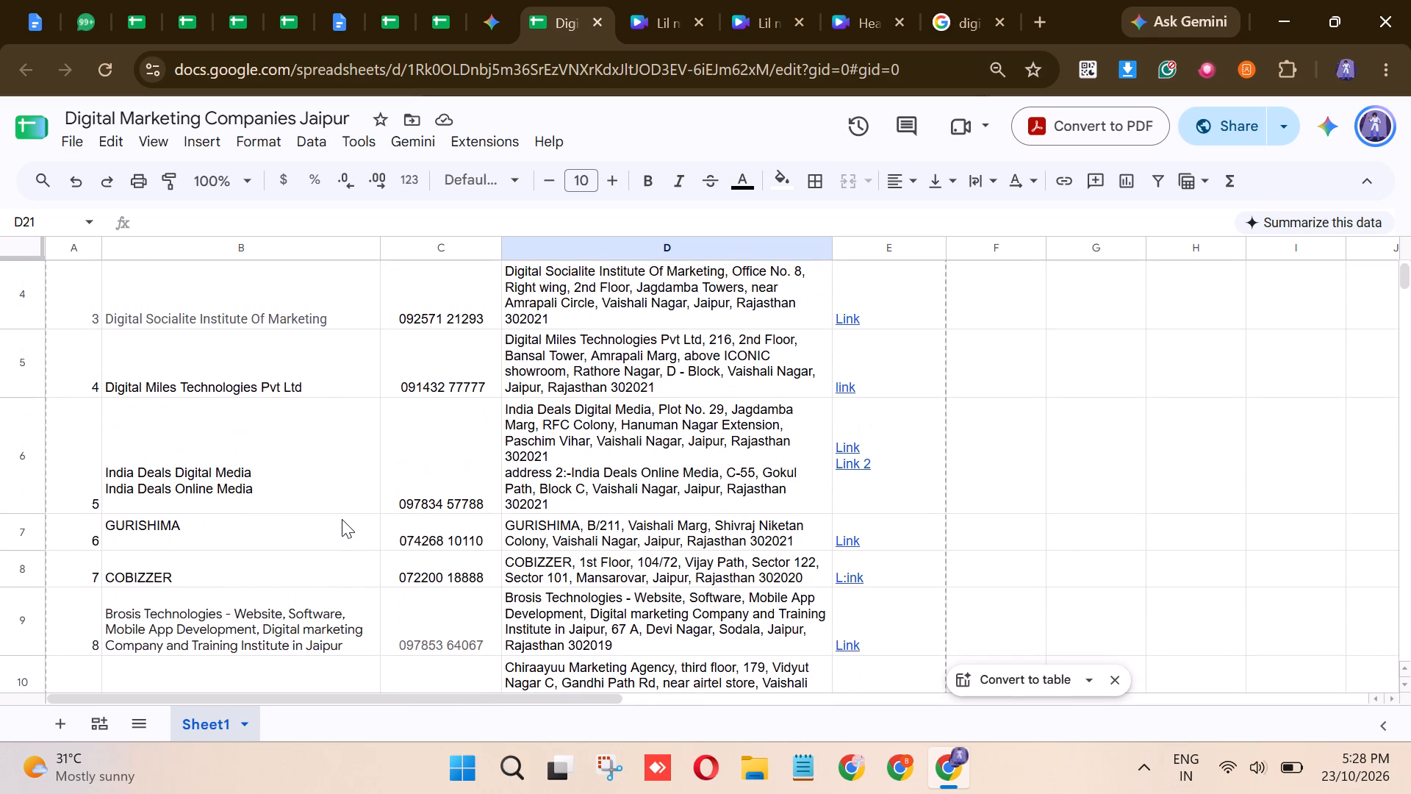
scroll(342, 519, "up", 4)
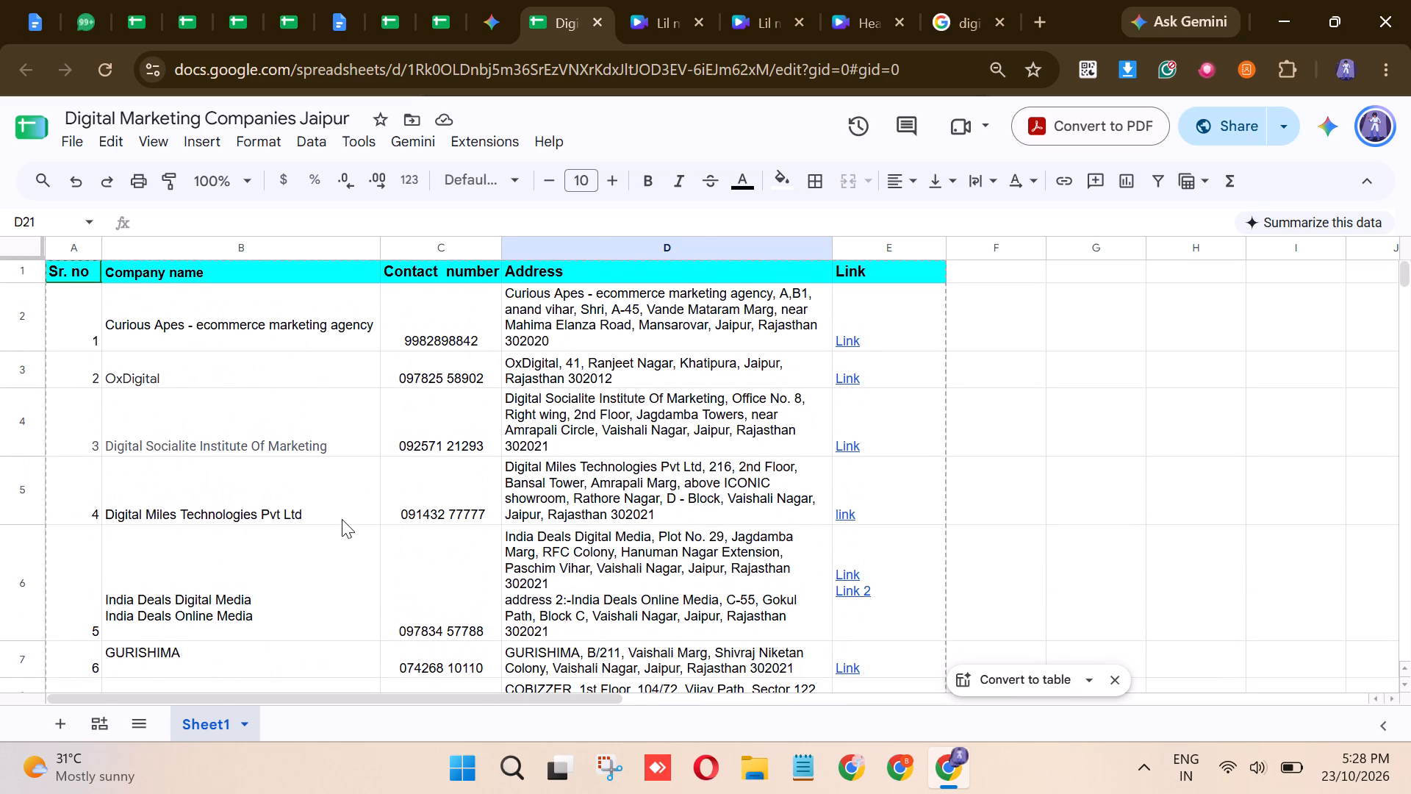
scroll(342, 519, "down", 5)
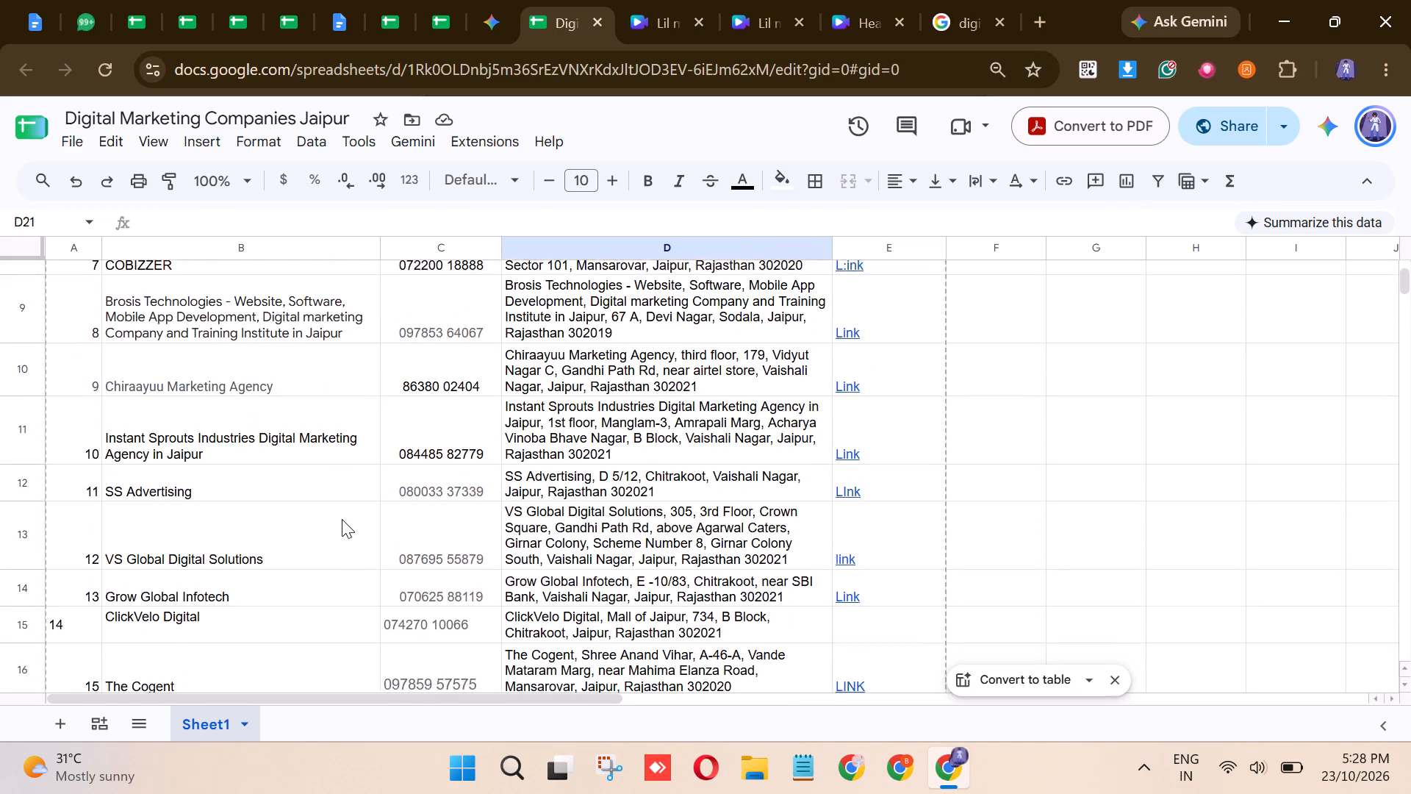
scroll(342, 519, "down", 1)
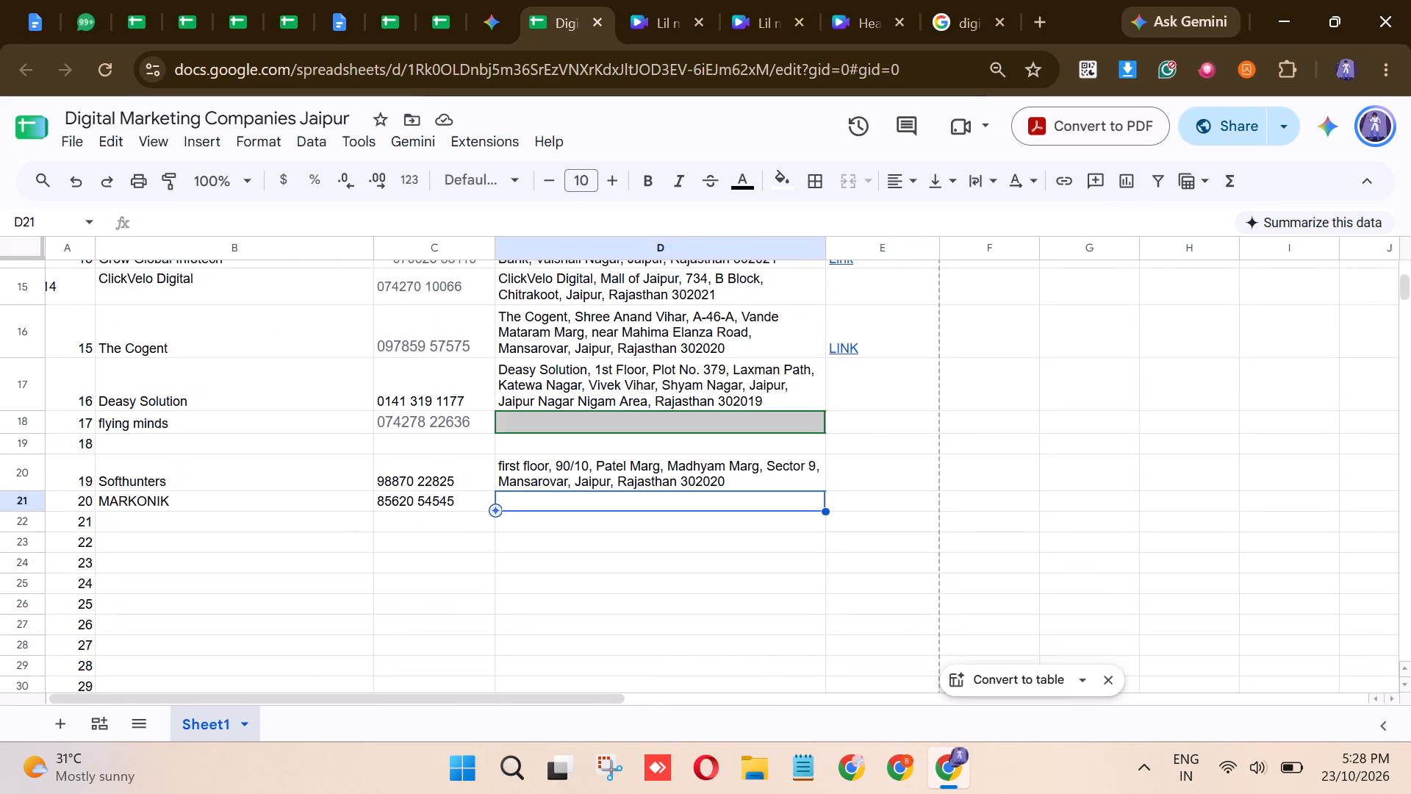
Copy the Raw Digital contact number without its leading zero from the Google results into the contact cell for serial number 21.
left_click(930, 23)
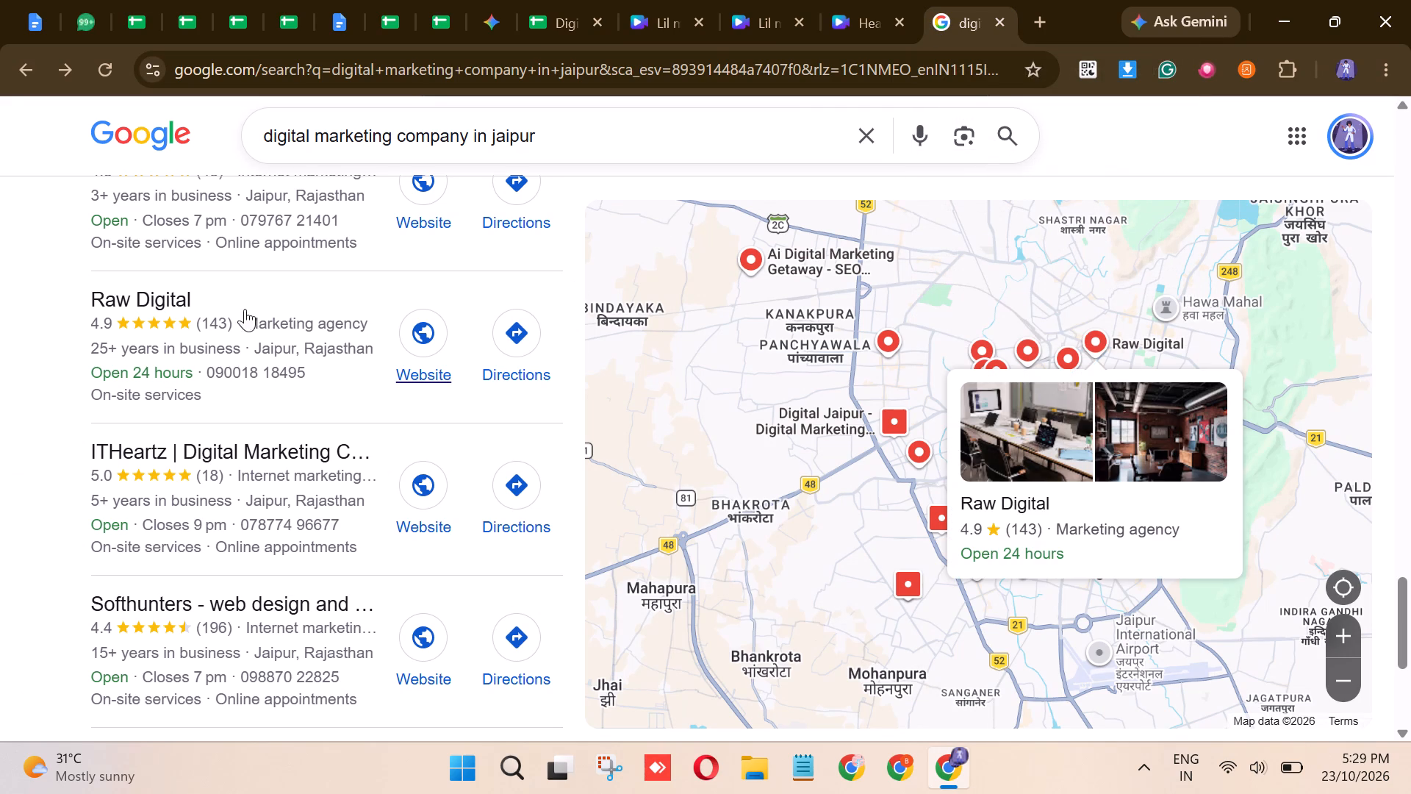
left_click_drag(305, 369, 220, 374)
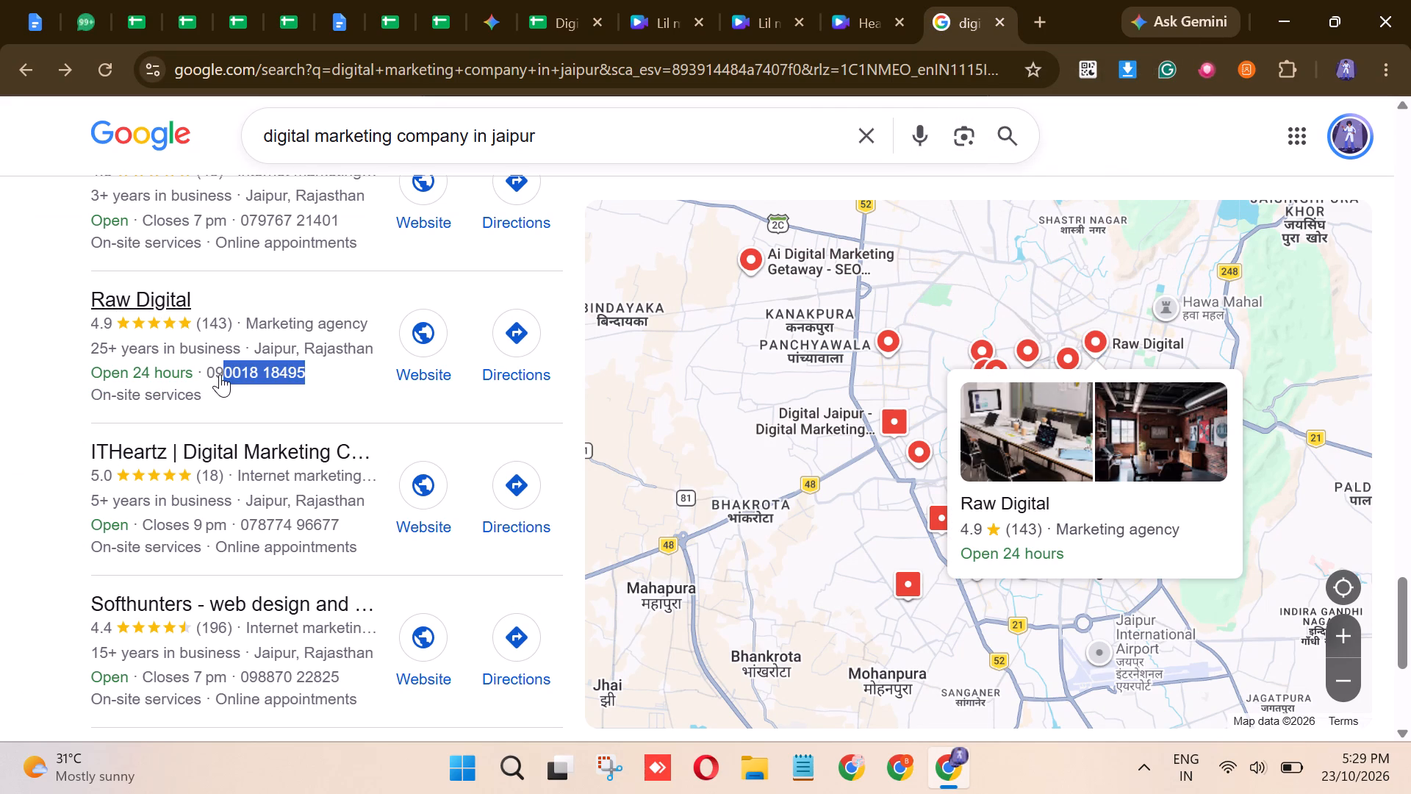
left_click_drag(220, 374, 212, 374)
key("ctrl+c")
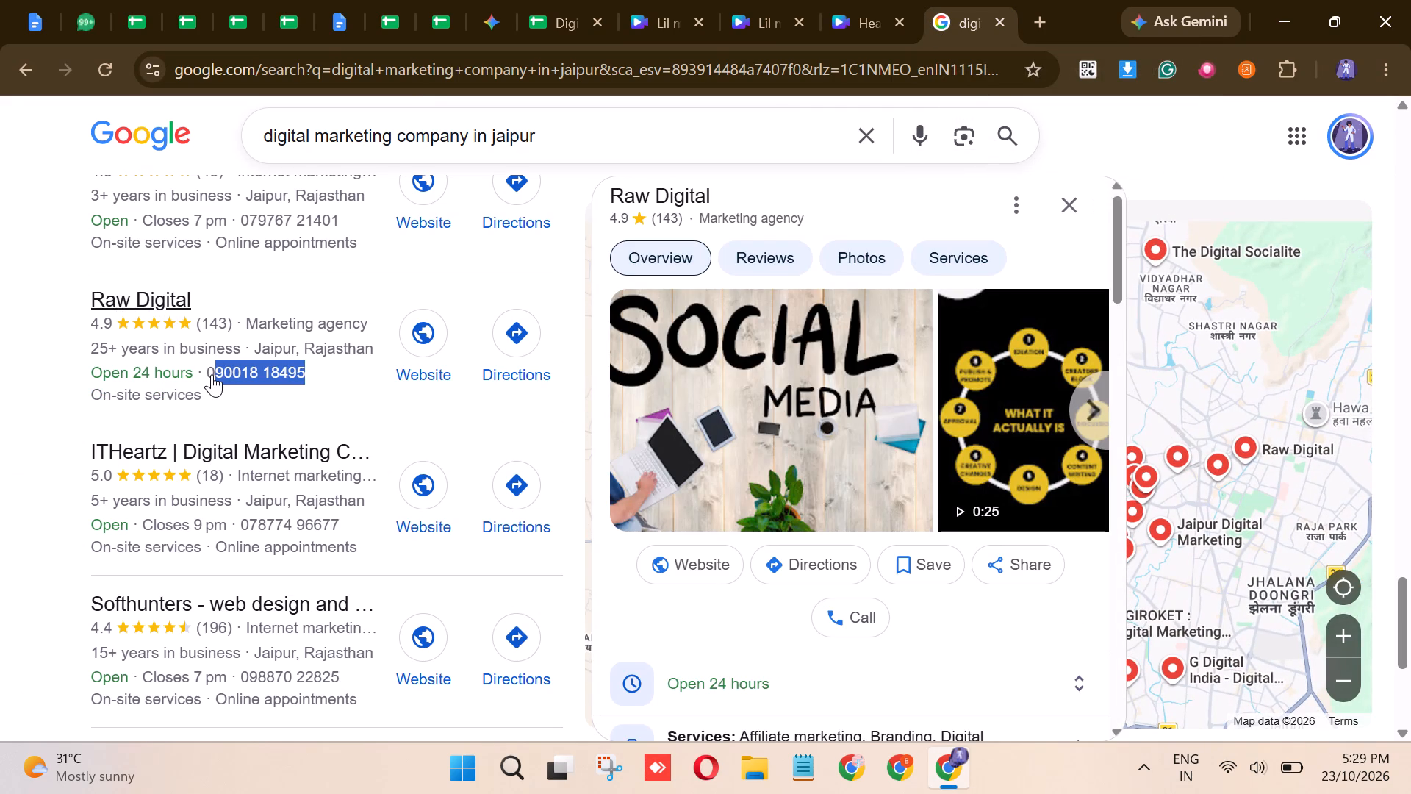
left_click(532, 0)
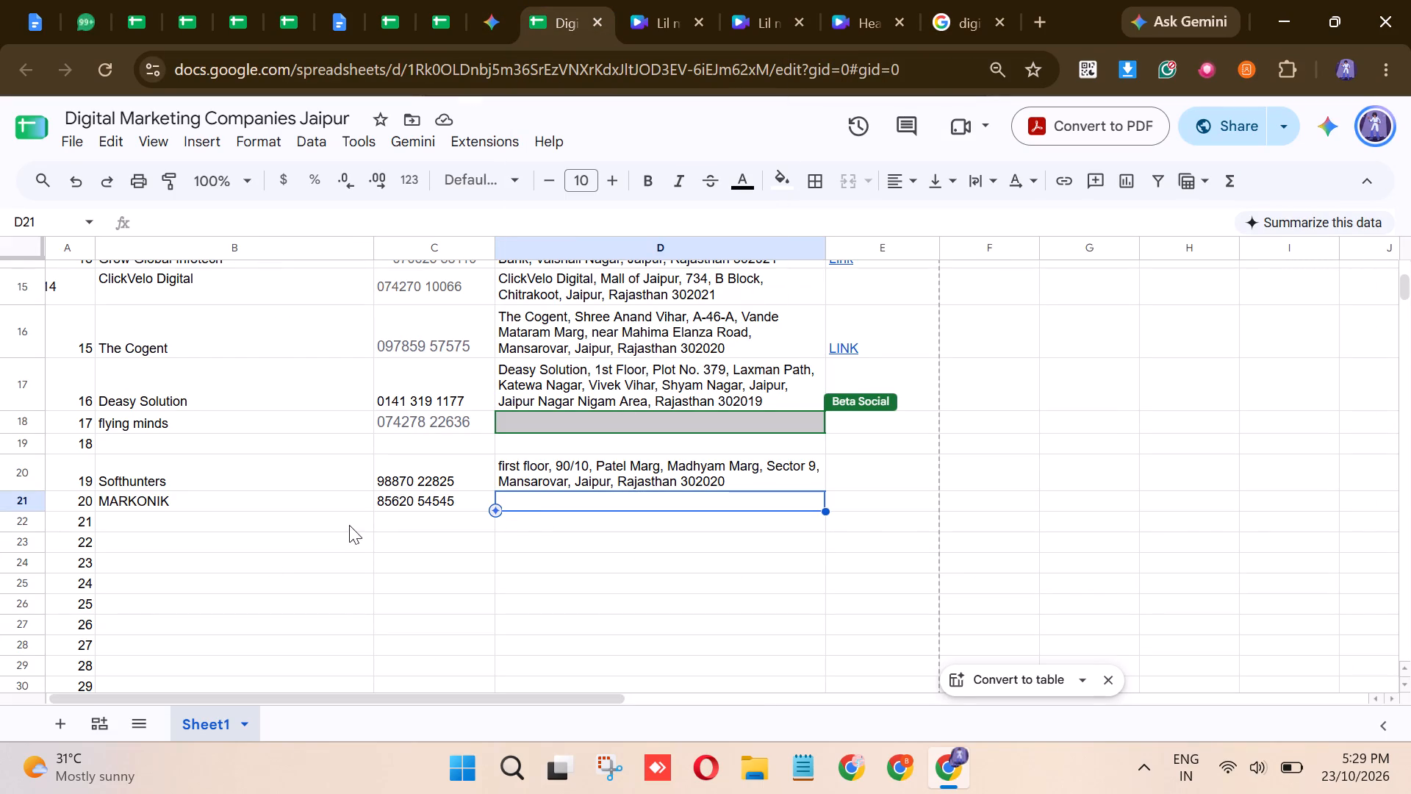
triple_click(384, 516)
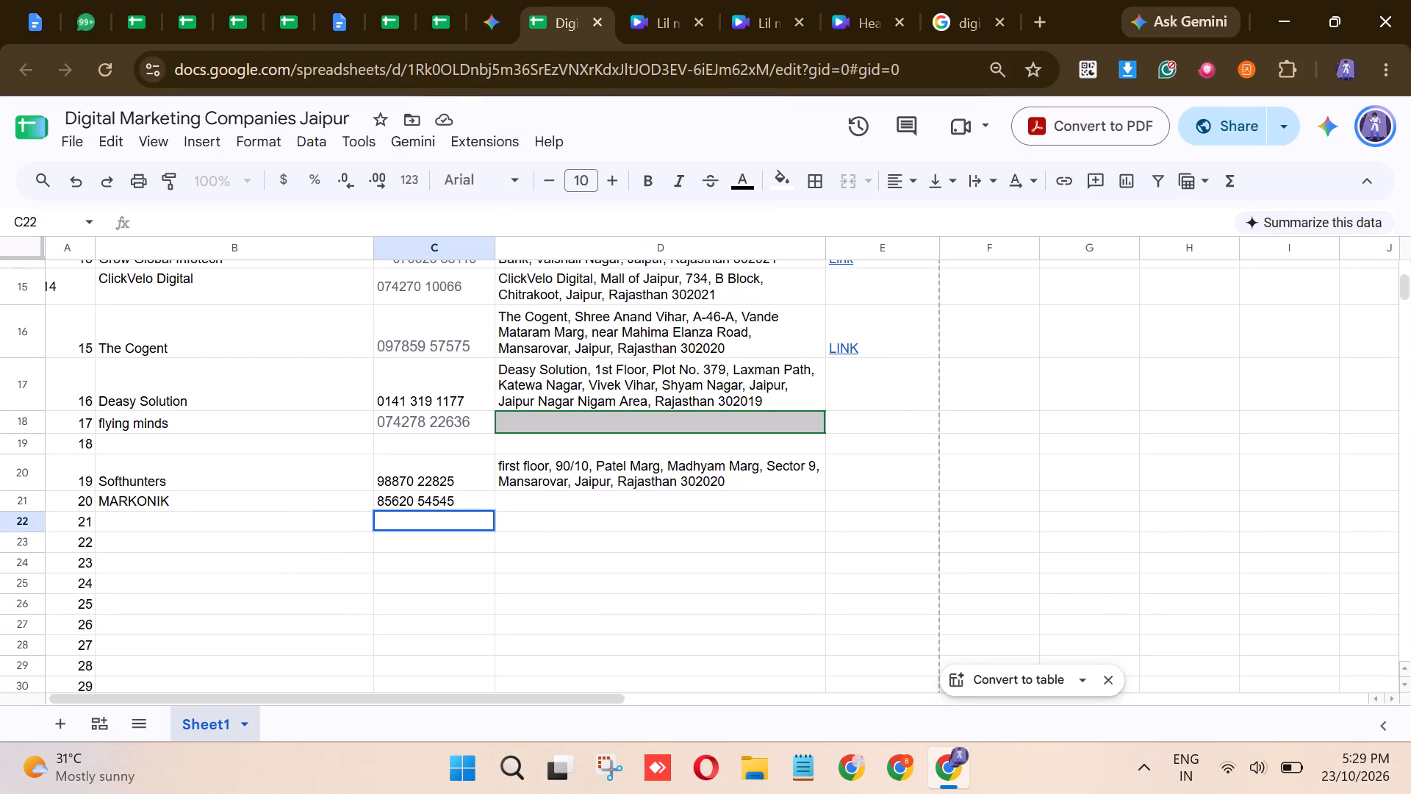
key("ctrl+v")
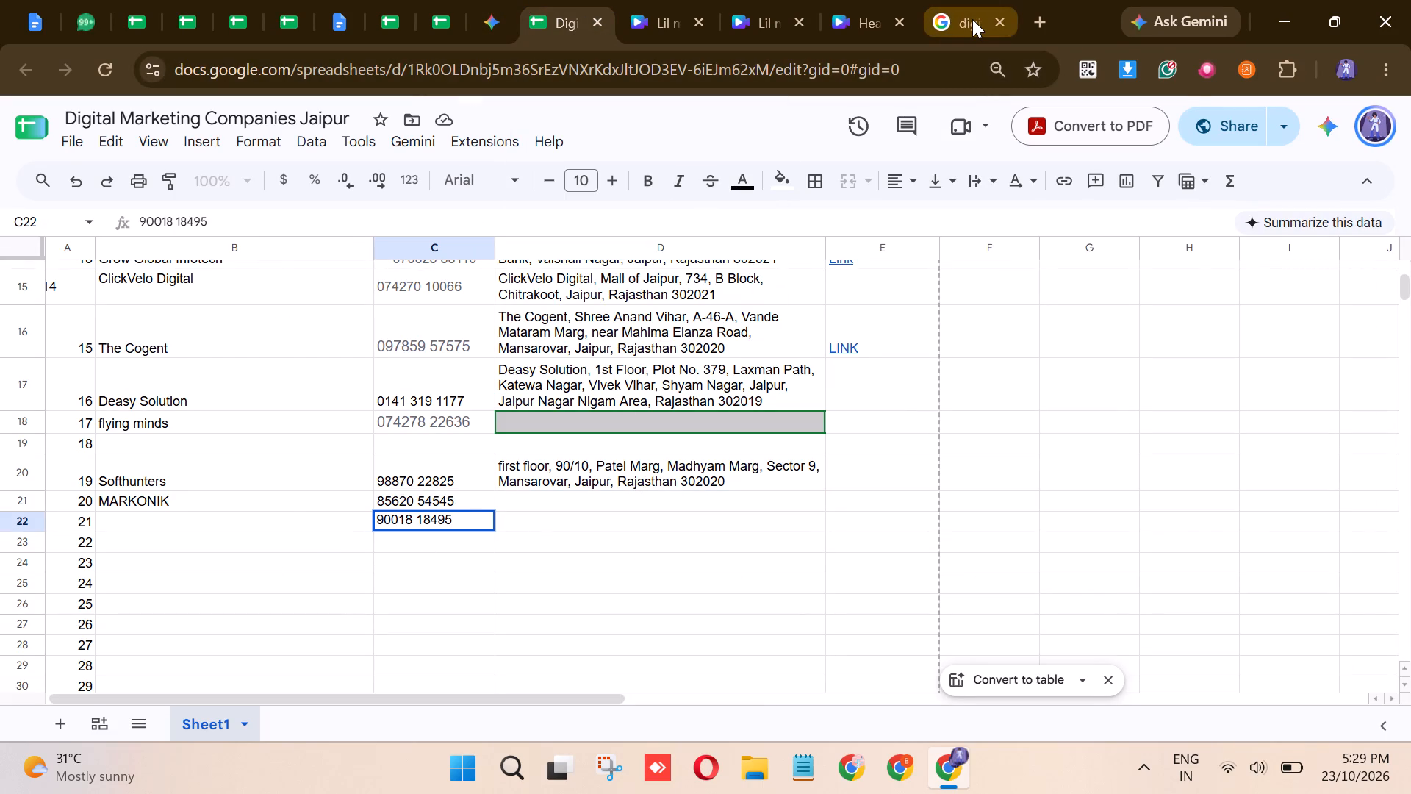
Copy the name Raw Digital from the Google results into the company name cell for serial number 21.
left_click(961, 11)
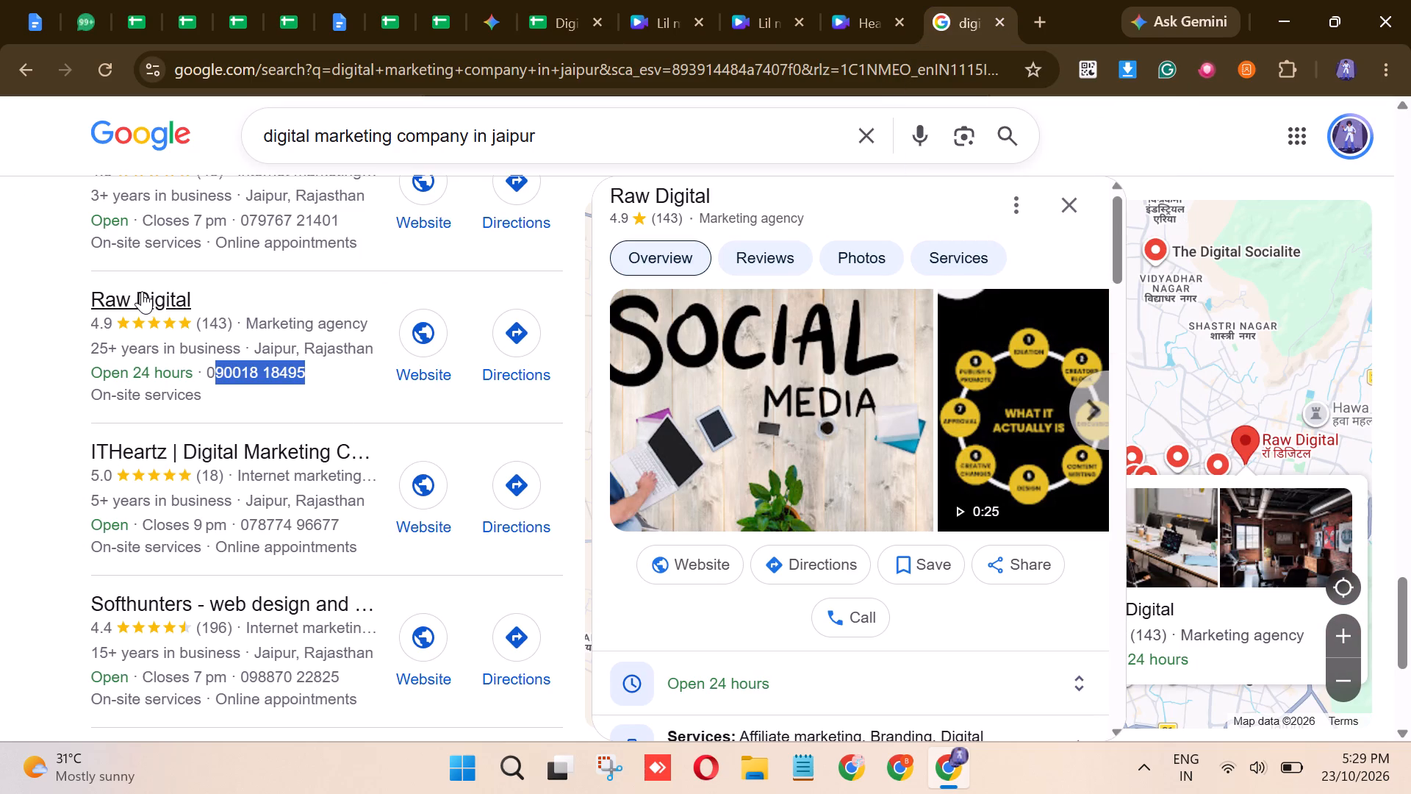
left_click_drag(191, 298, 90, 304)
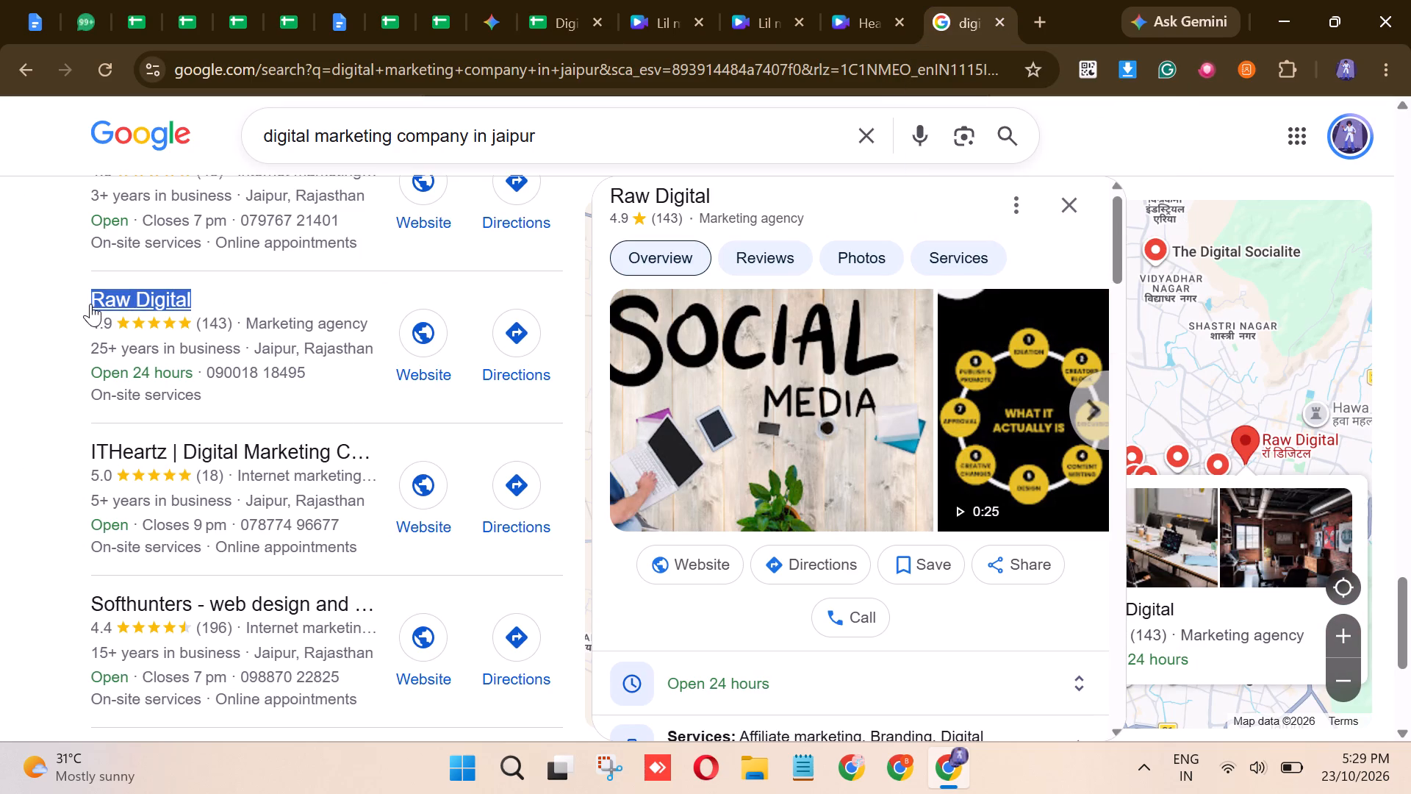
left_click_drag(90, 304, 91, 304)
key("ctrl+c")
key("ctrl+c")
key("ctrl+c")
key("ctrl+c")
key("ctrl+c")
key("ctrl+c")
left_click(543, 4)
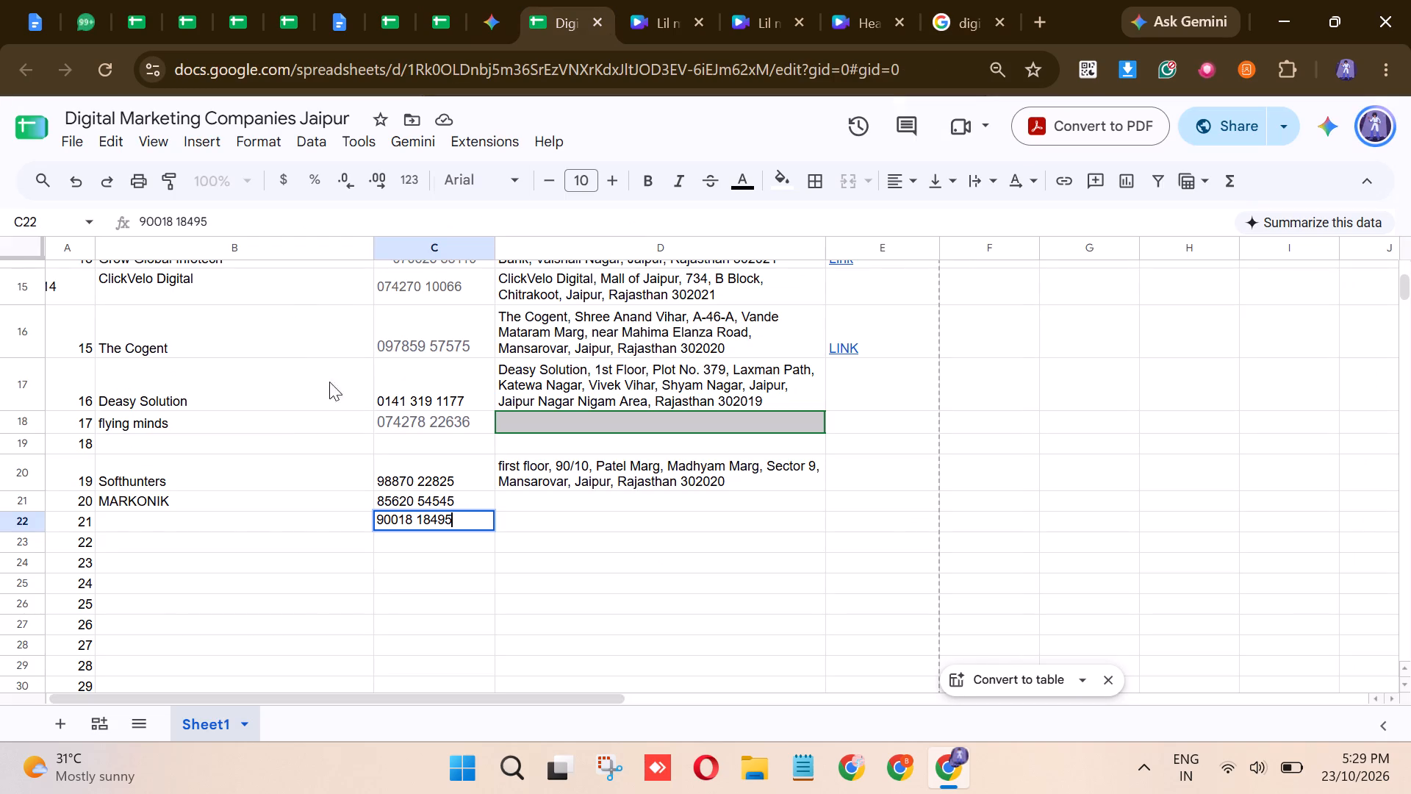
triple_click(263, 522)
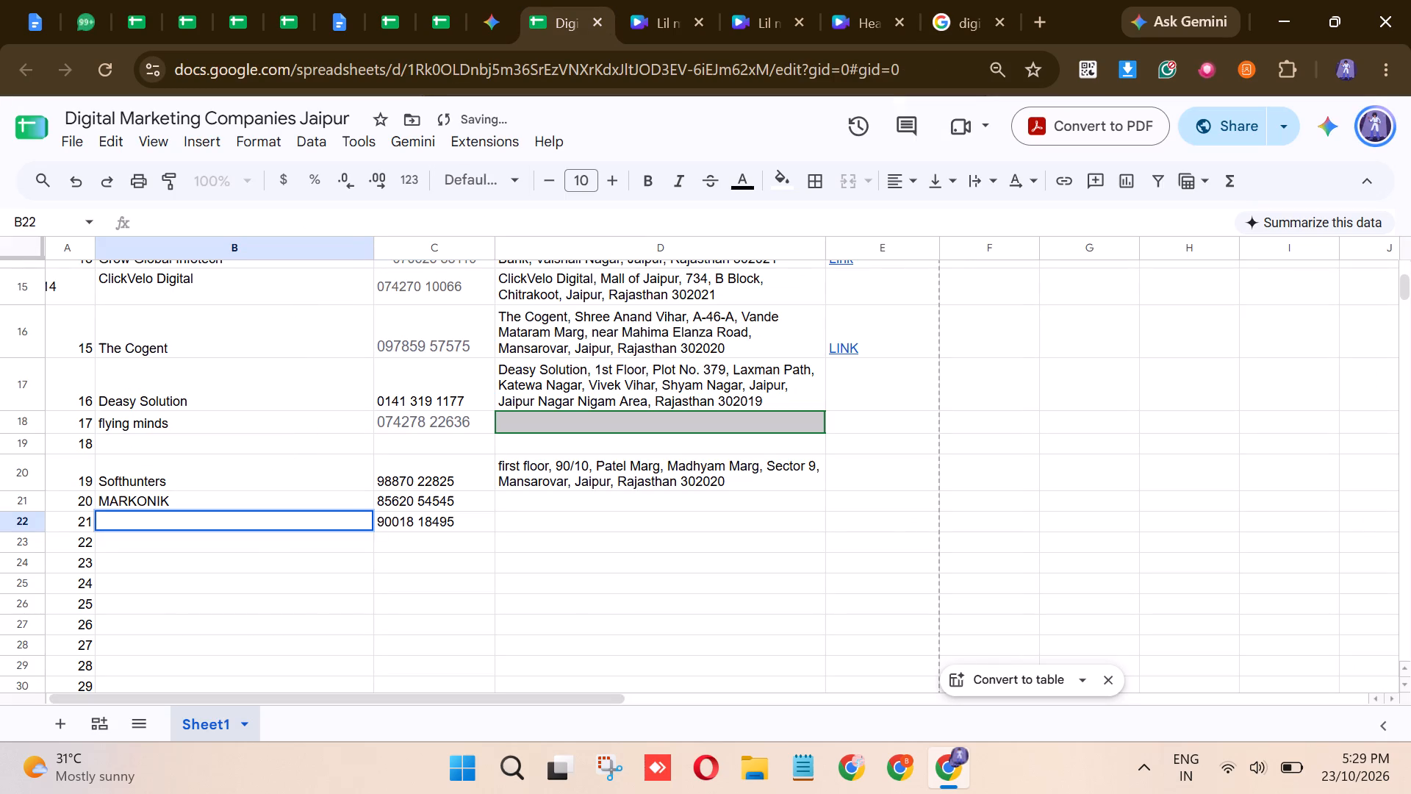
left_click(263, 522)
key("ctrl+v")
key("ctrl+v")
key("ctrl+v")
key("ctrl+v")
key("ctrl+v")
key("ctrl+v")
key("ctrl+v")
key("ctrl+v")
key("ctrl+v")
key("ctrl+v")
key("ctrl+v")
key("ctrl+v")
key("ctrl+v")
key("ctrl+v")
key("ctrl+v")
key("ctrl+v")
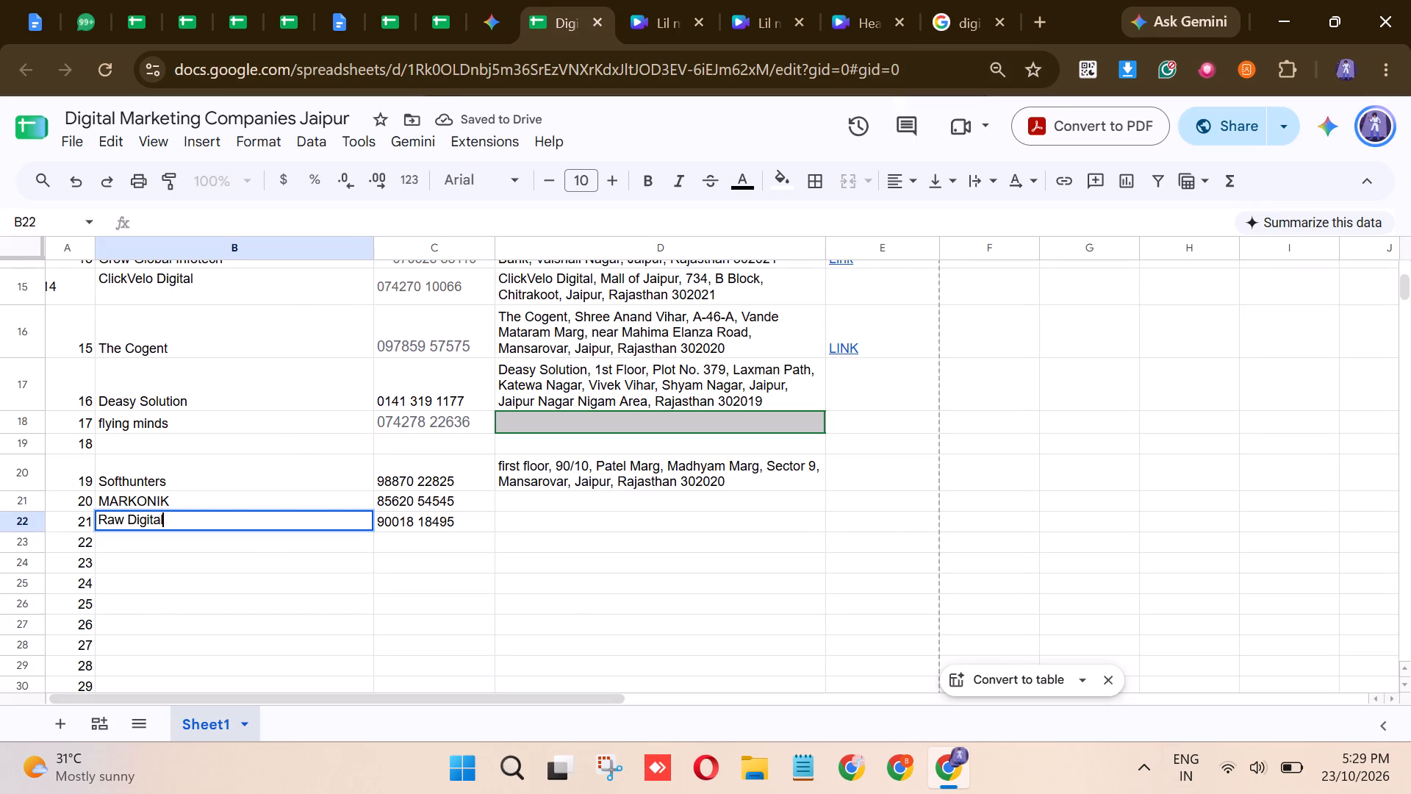
Undo the pasted name for serial number 21 and paste Raw Digital into its company name cell again.
key("ctrl+z")
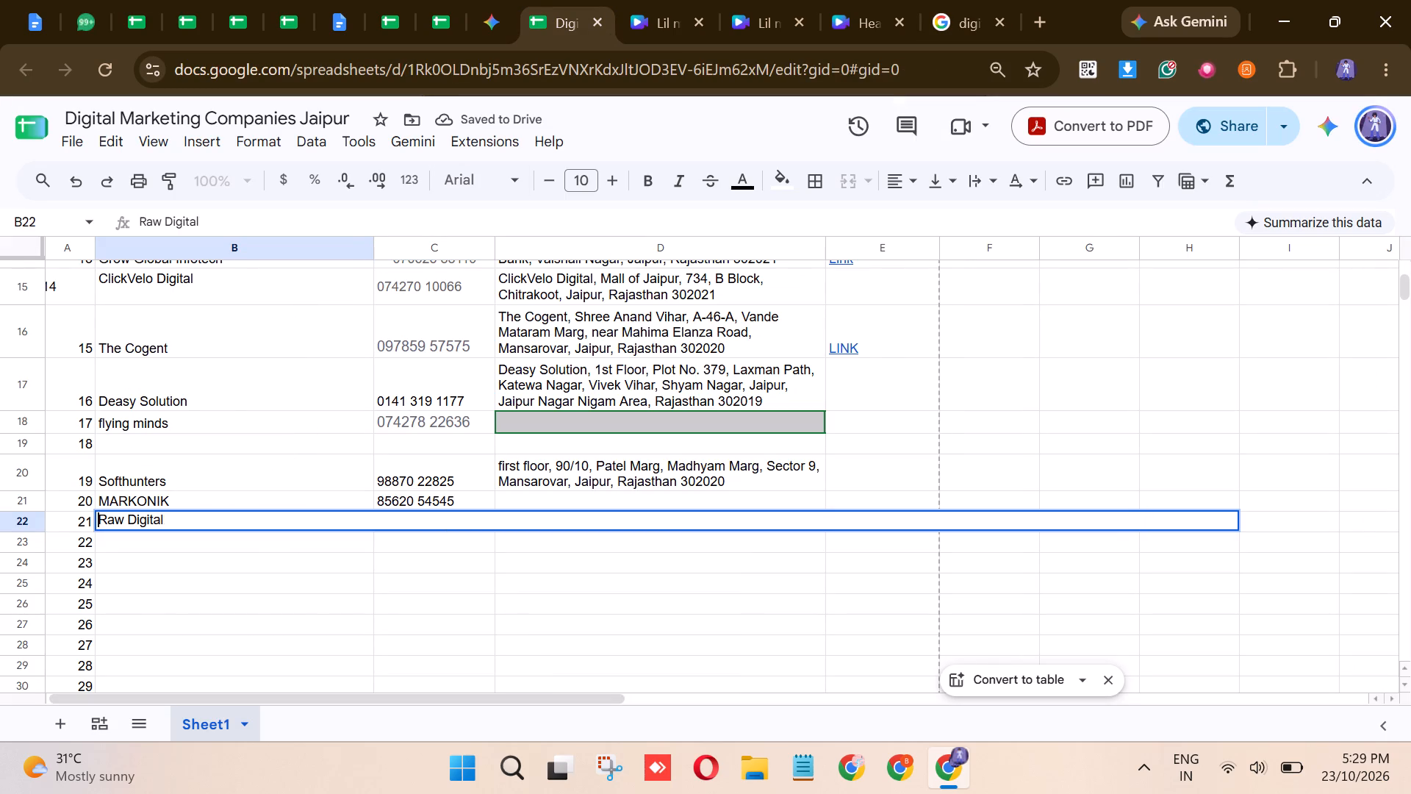
key("ctrl+z")
left_click(263, 522)
left_click(263, 522)
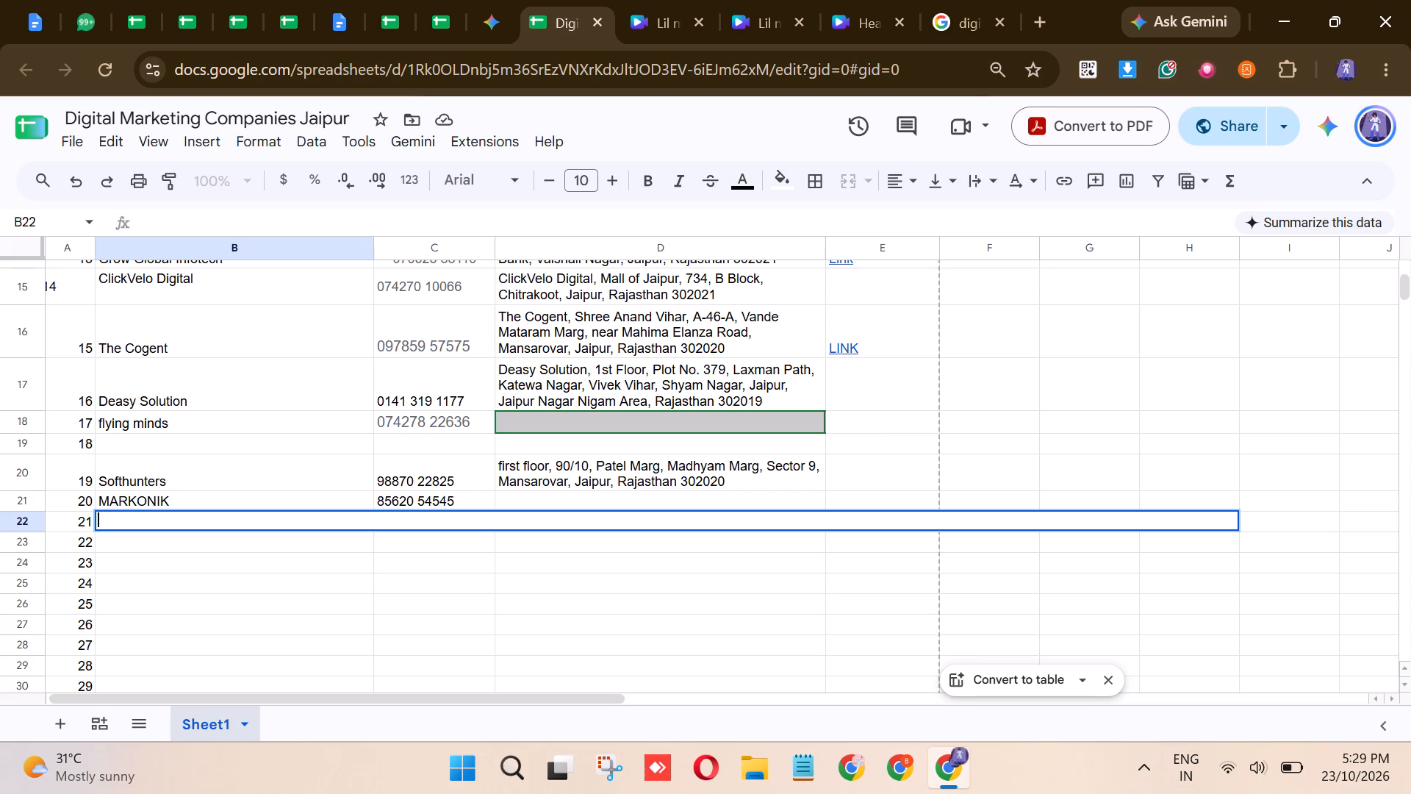
key("ctrl+v")
left_click(276, 586)
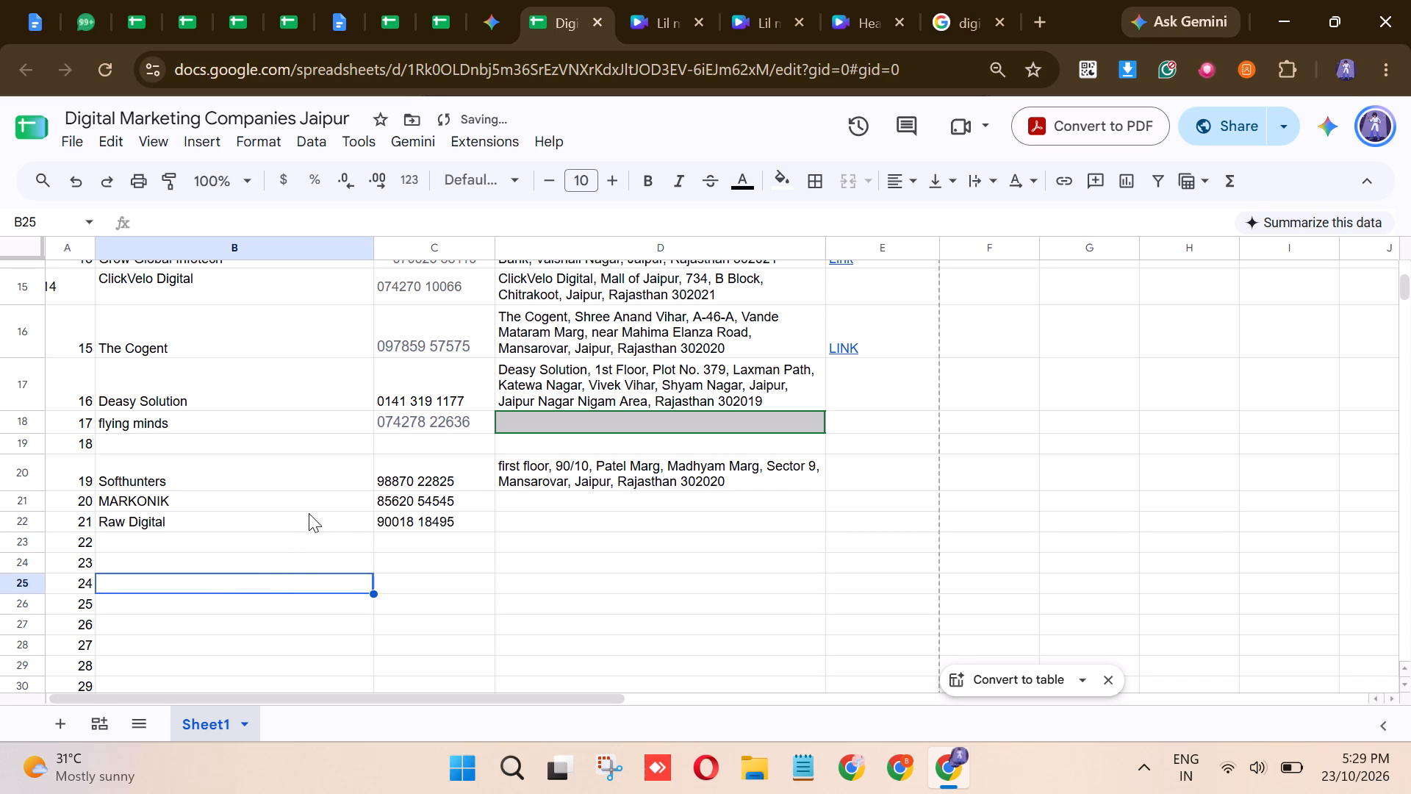
left_click(309, 513)
Copy Raw Digital's full address from its Google Maps listing into the address cell for serial number 21.
left_click(526, 521)
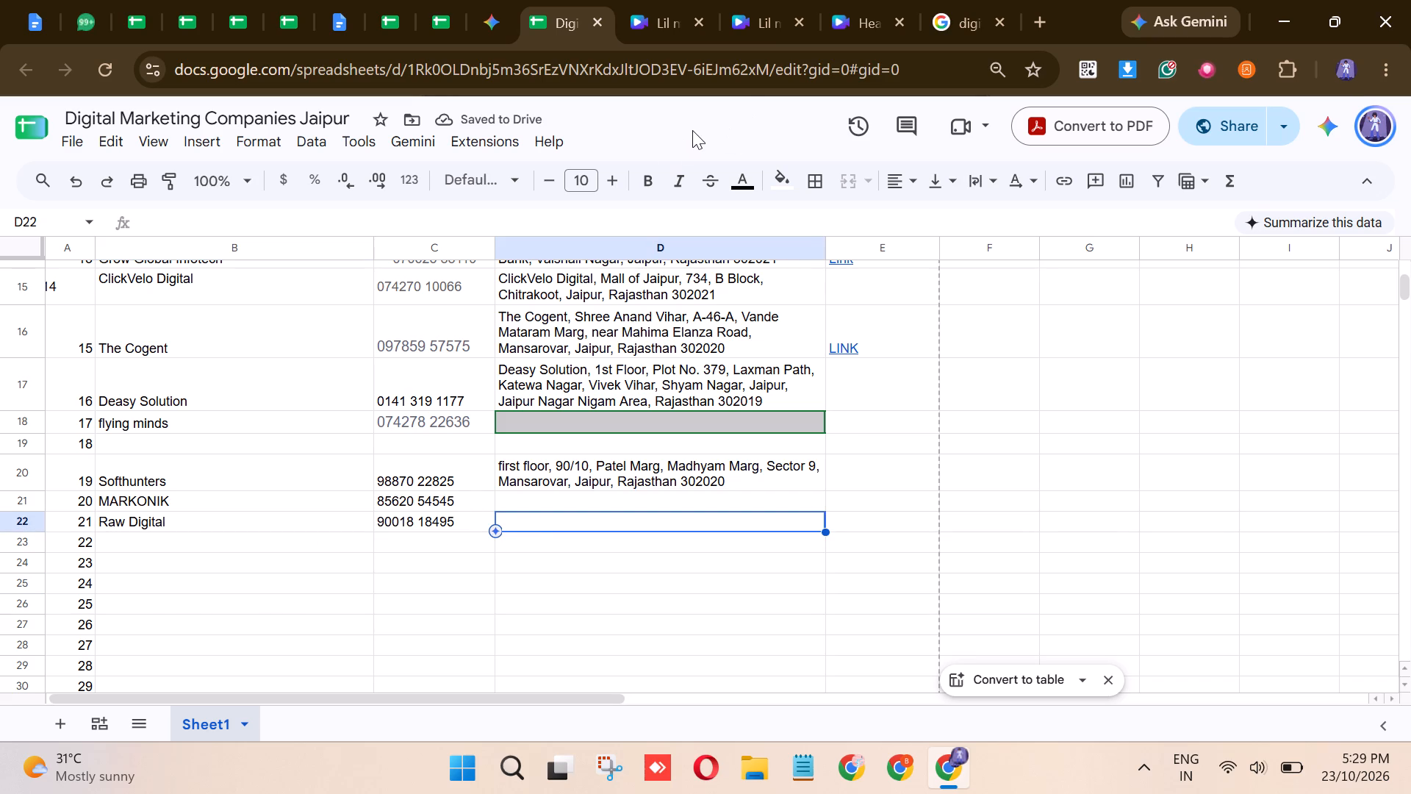
left_click(943, 15)
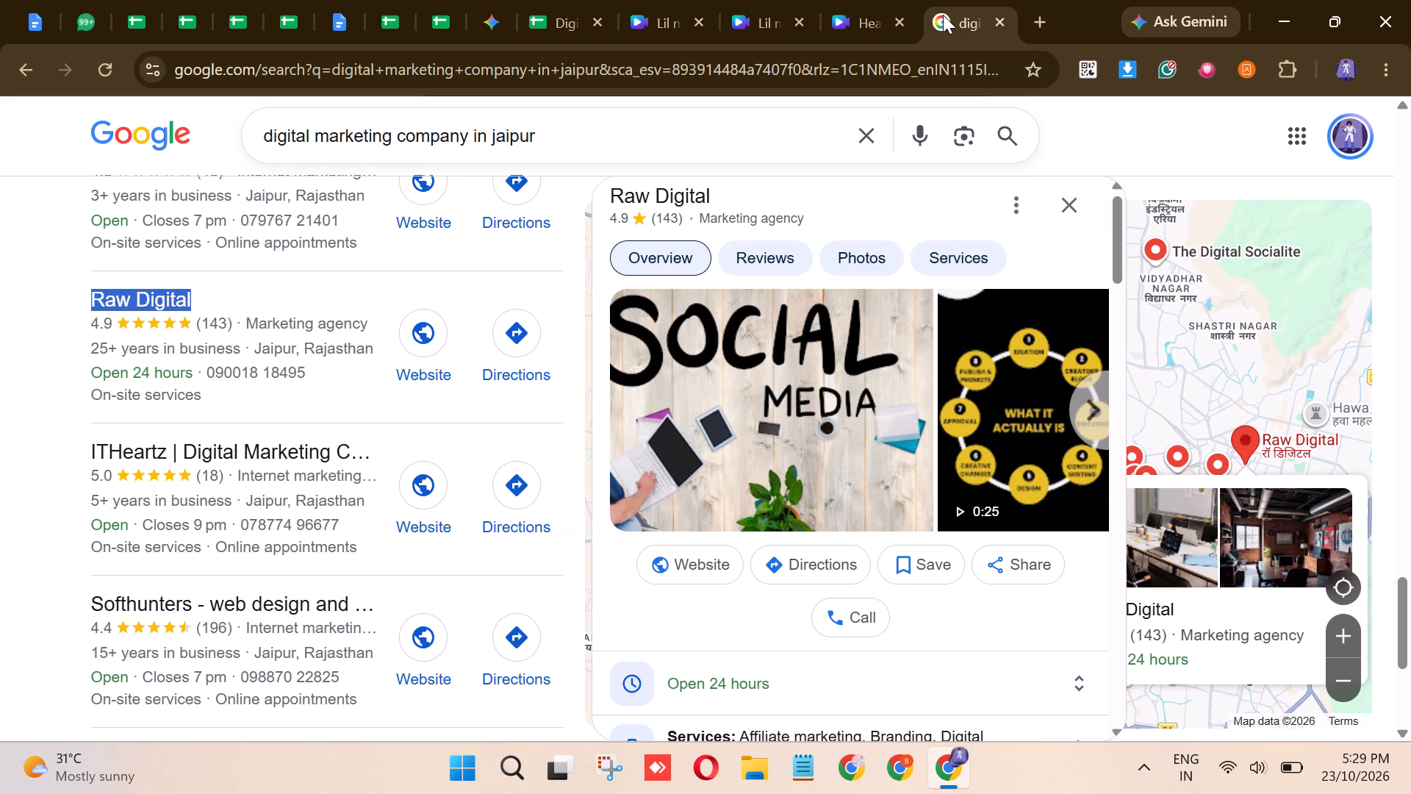
scroll(846, 484, "down", 1)
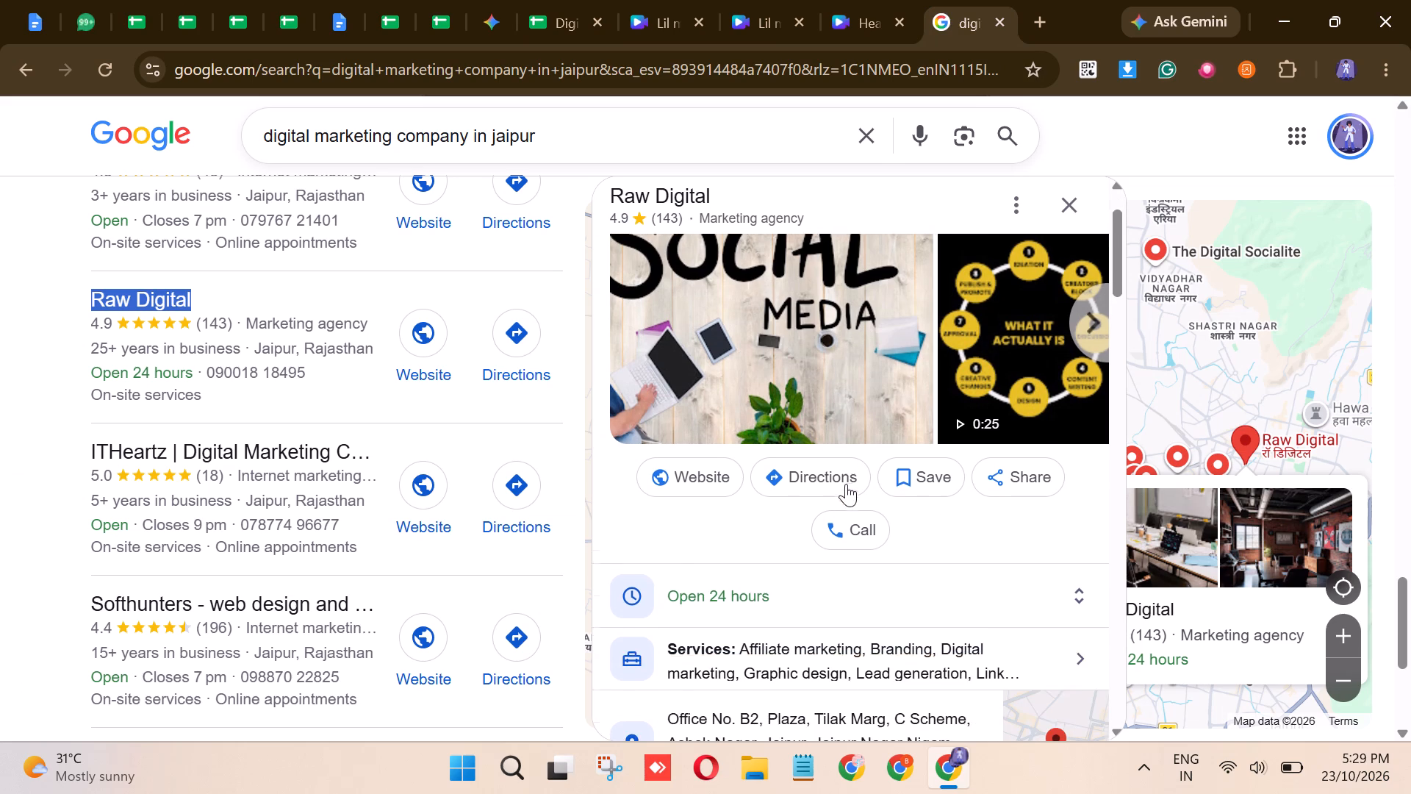
scroll(846, 484, "down", 2)
left_click(825, 615)
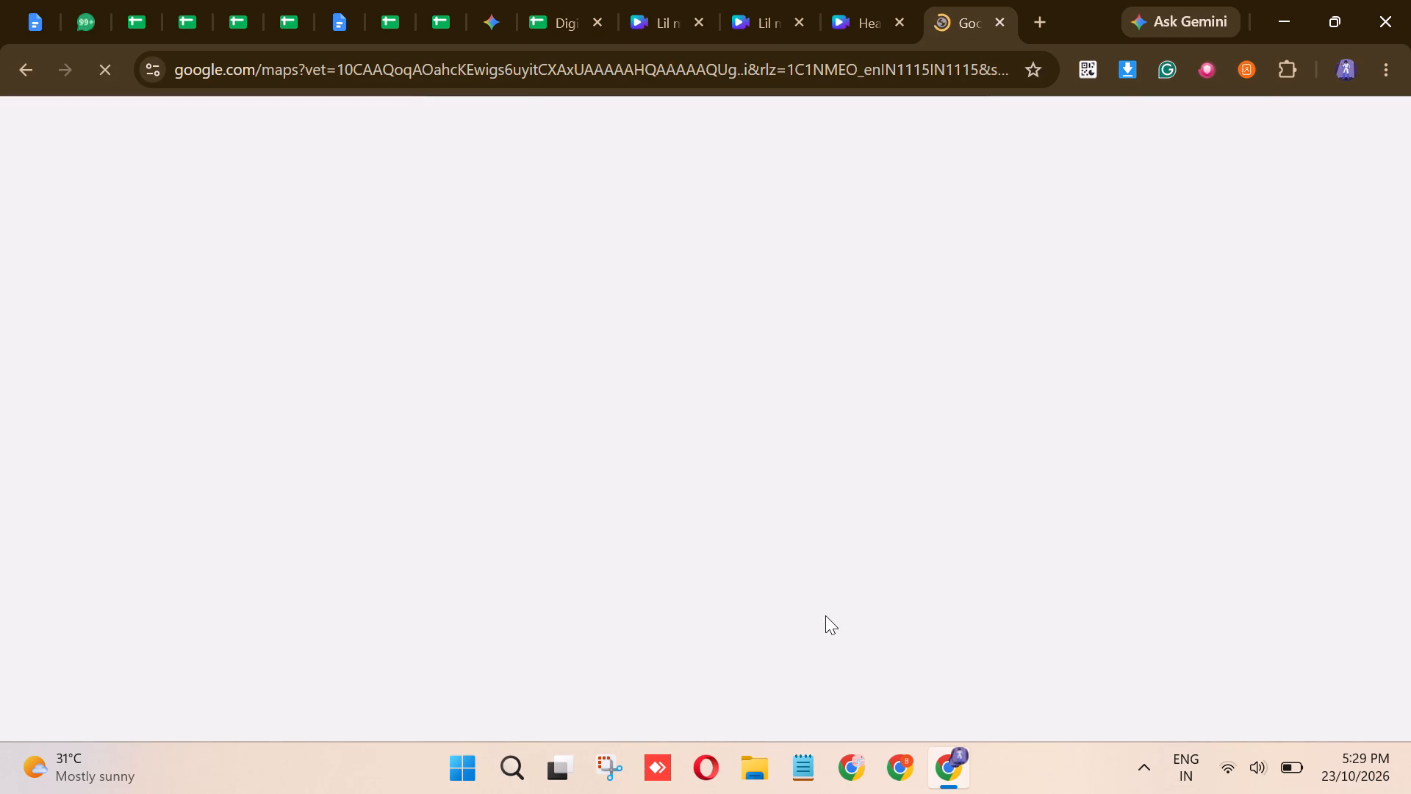
scroll(394, 653, "down", 1)
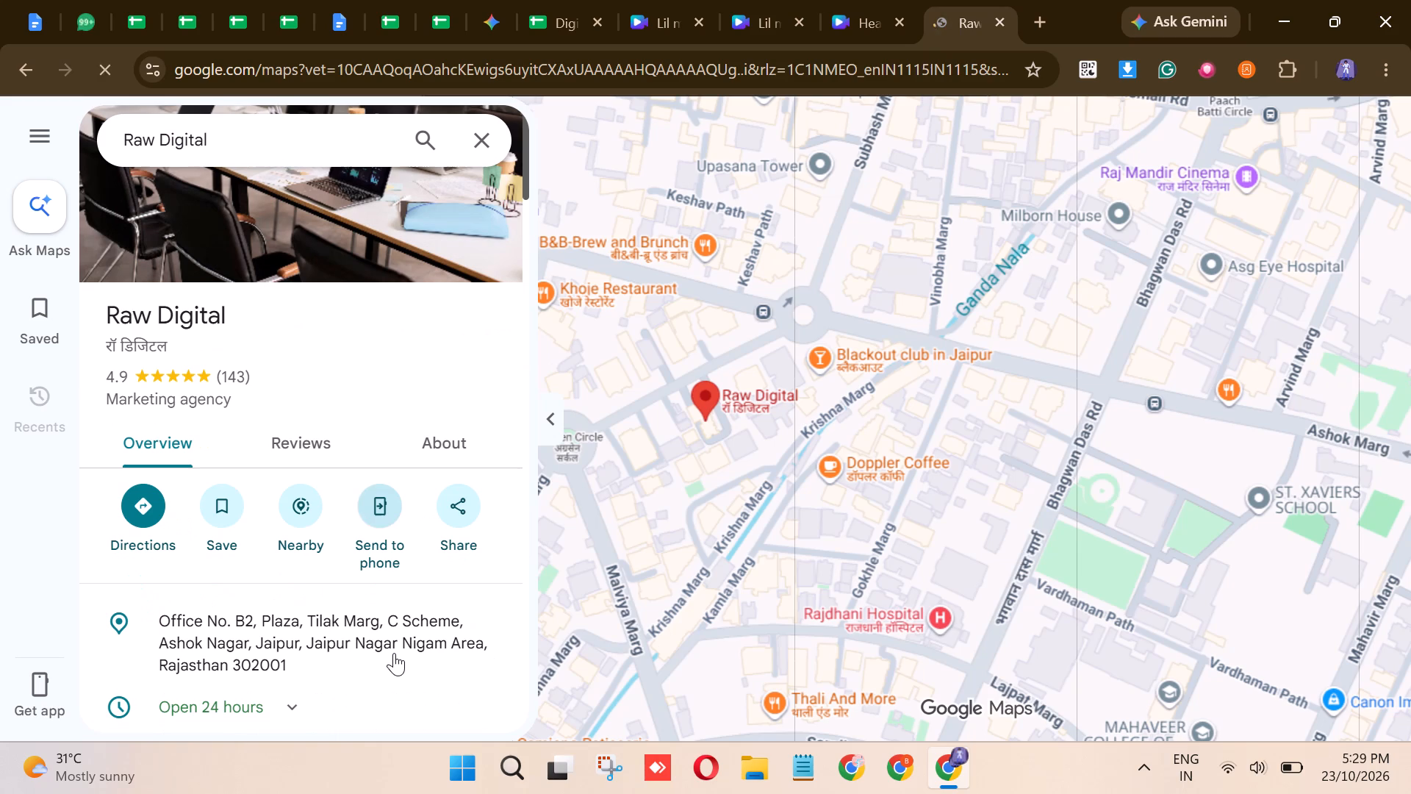
scroll(394, 653, "down", 1)
left_click(472, 618)
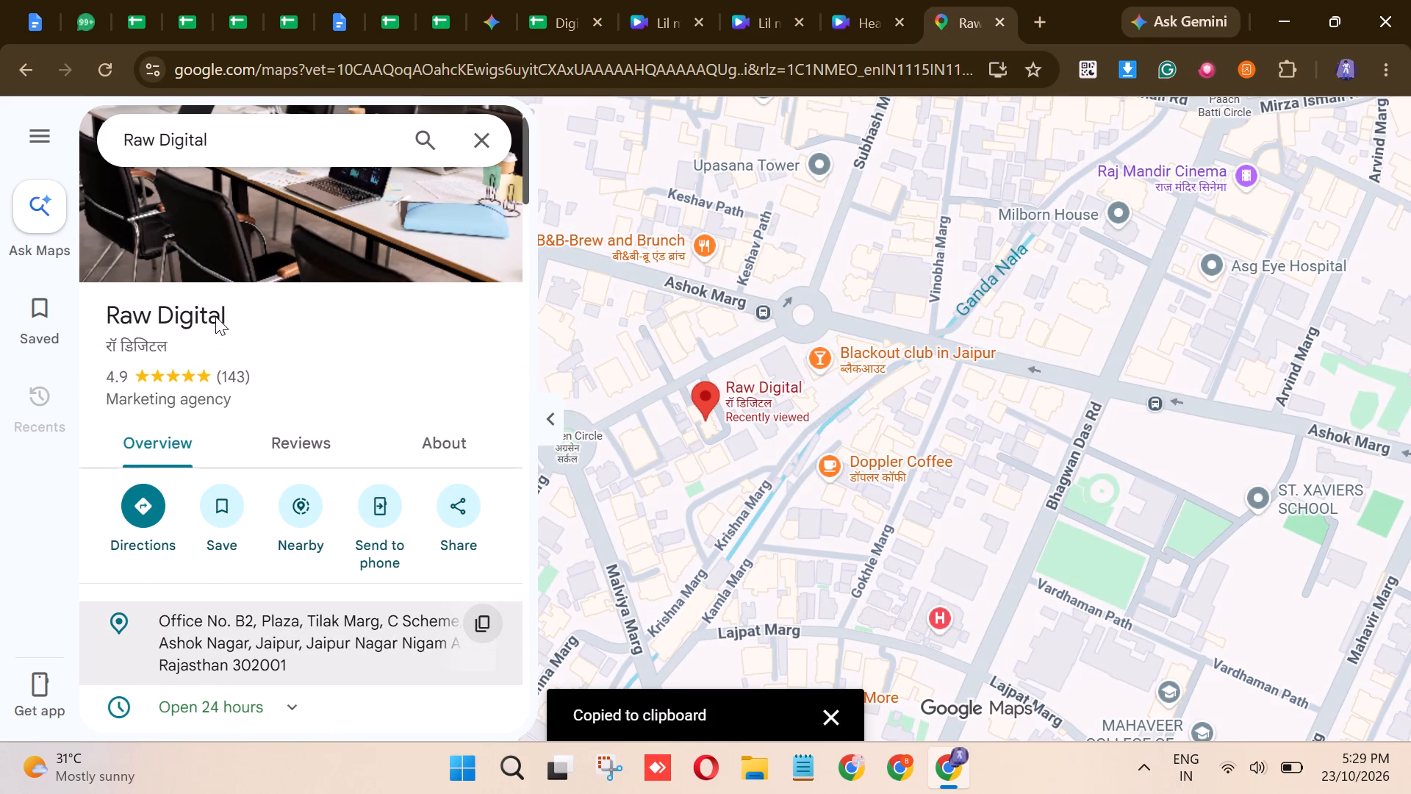
left_click(530, 8)
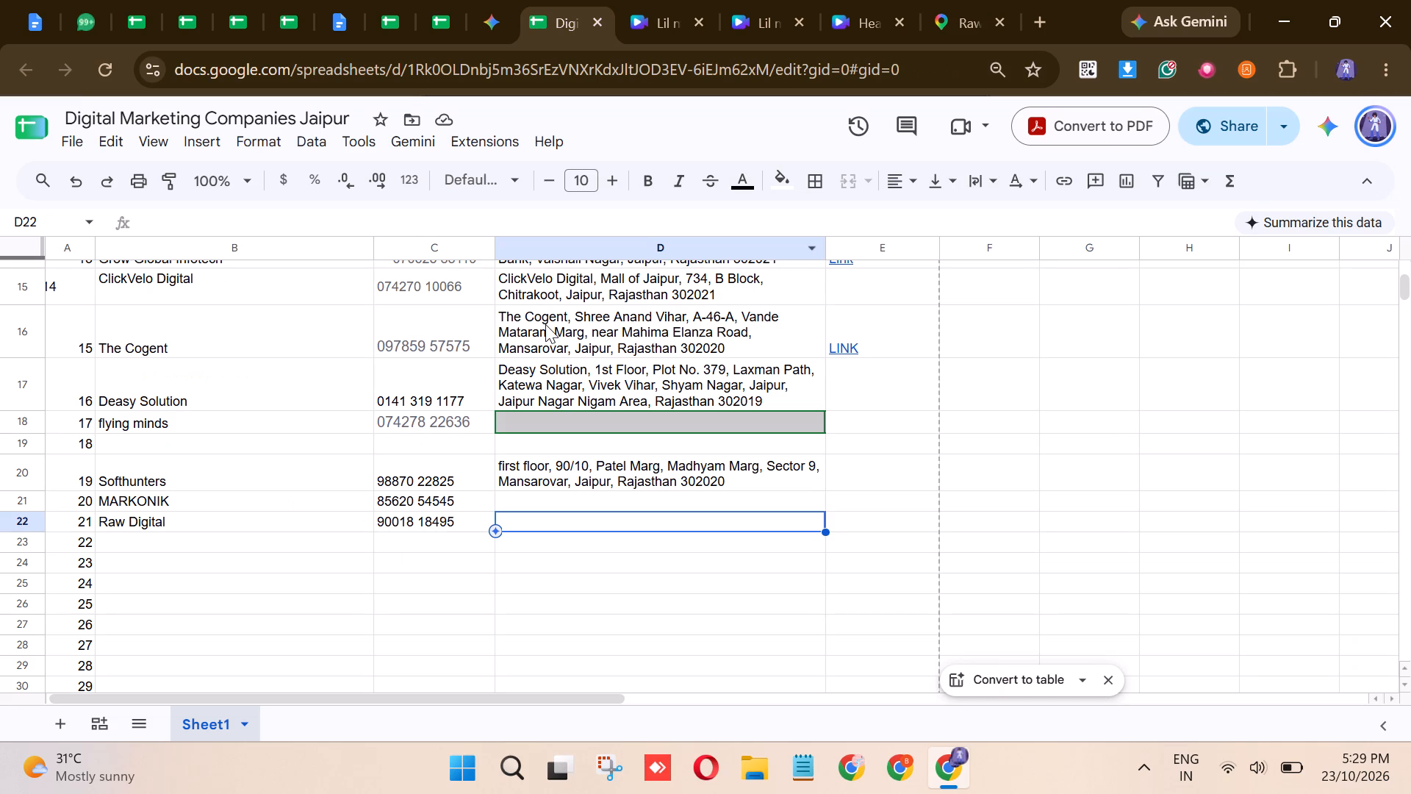
triple_click(581, 515)
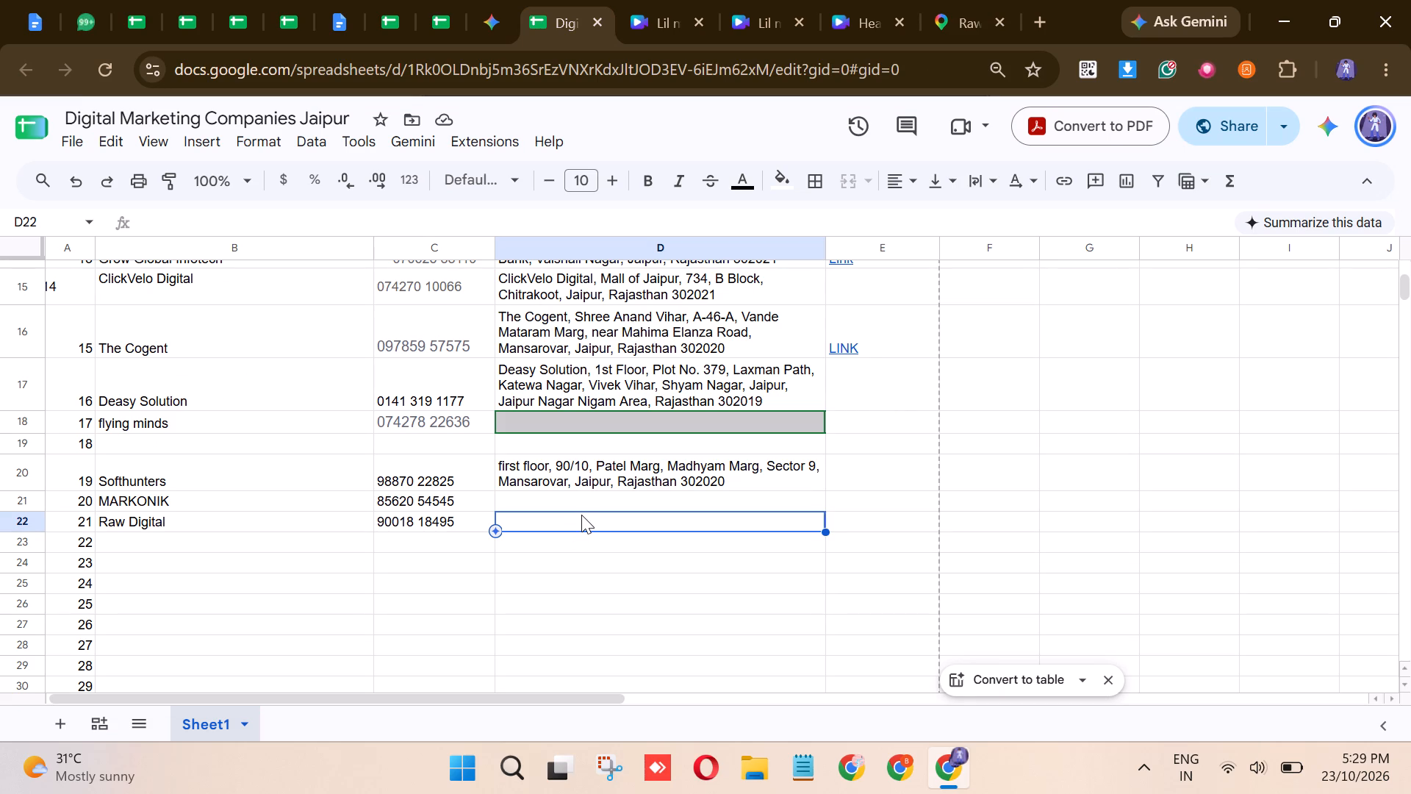
left_click(581, 515)
left_click(581, 515)
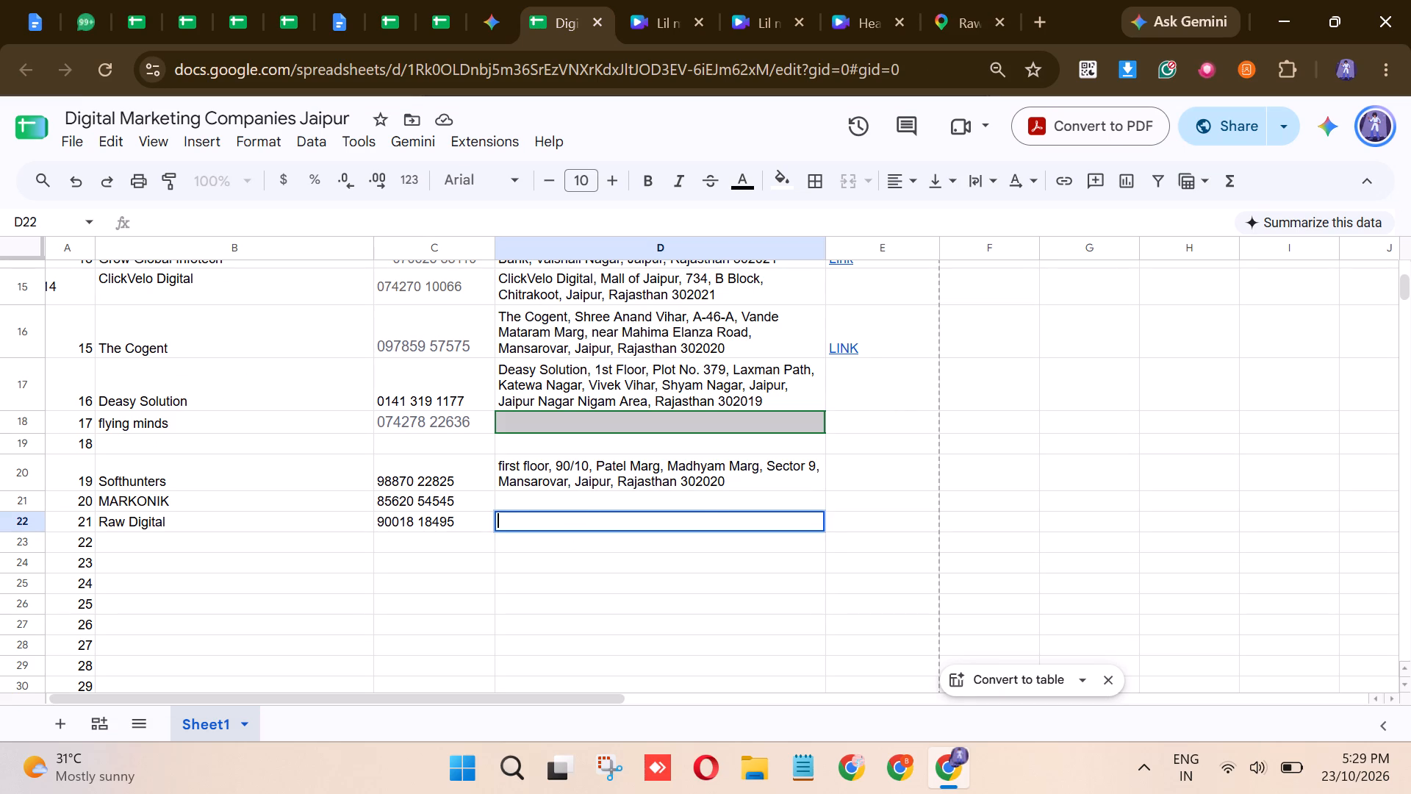
key("ctrl+v")
left_click(719, 623)
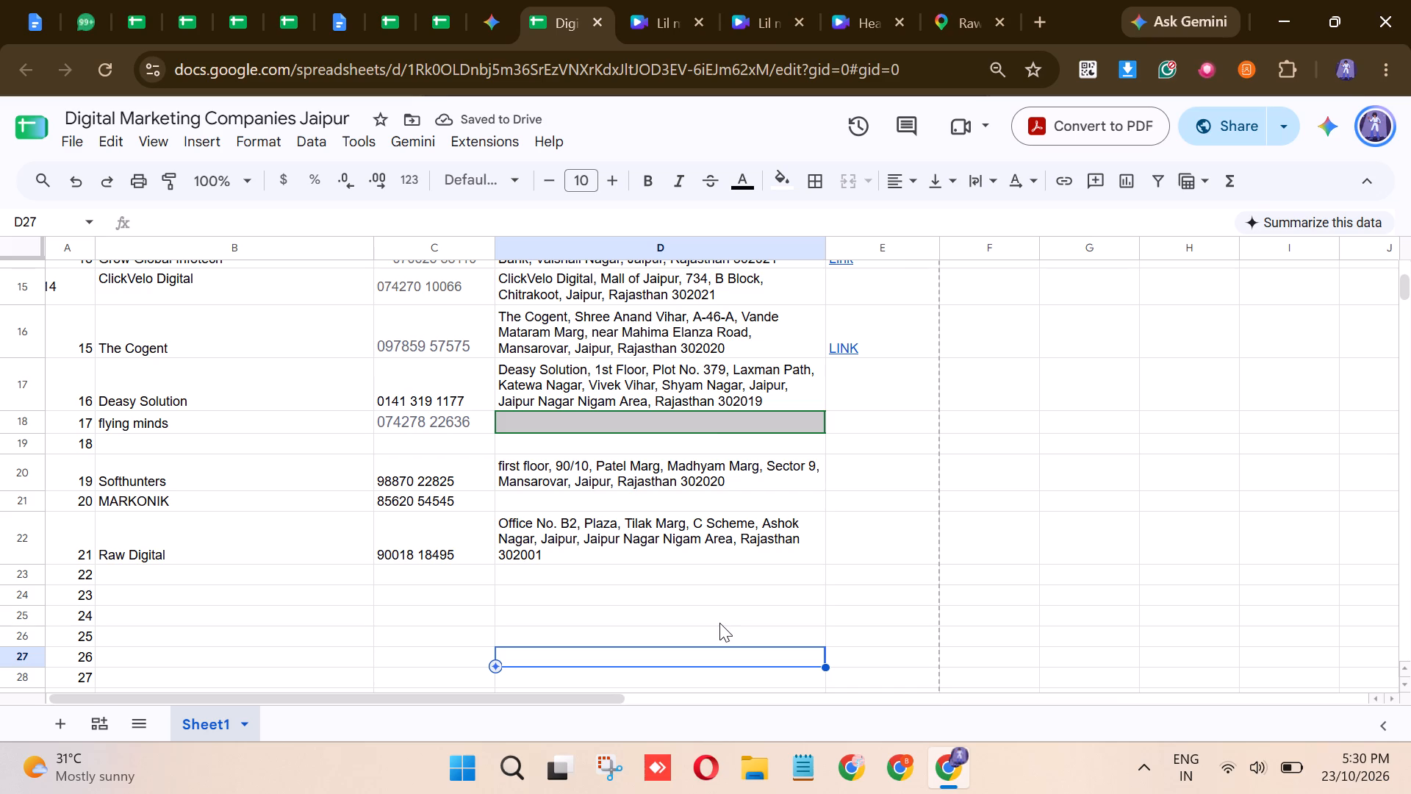
Compare the Google places results after Raw Digital with the companies already recorded in the spreadsheet to choose the next candidate.
left_click(933, 29)
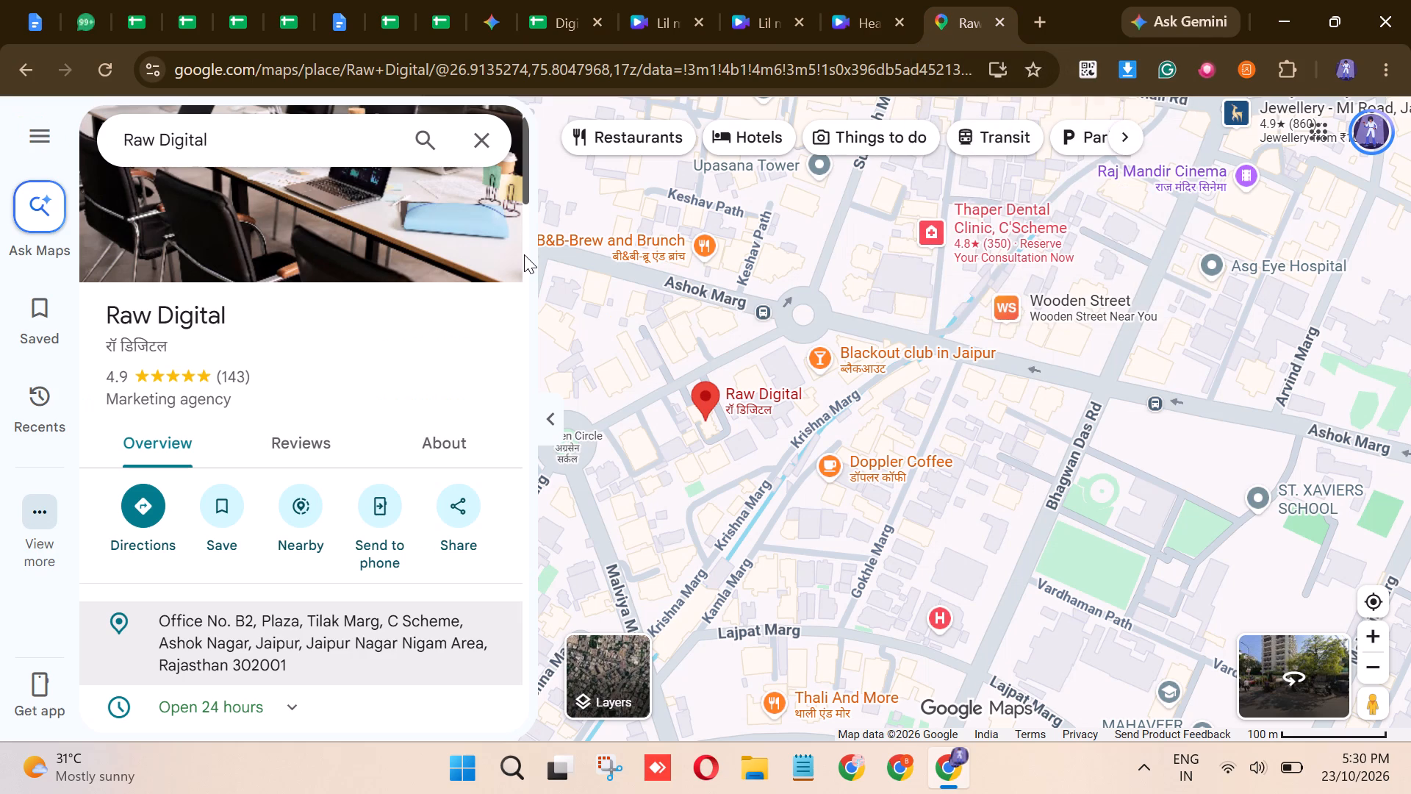
left_click(19, 63)
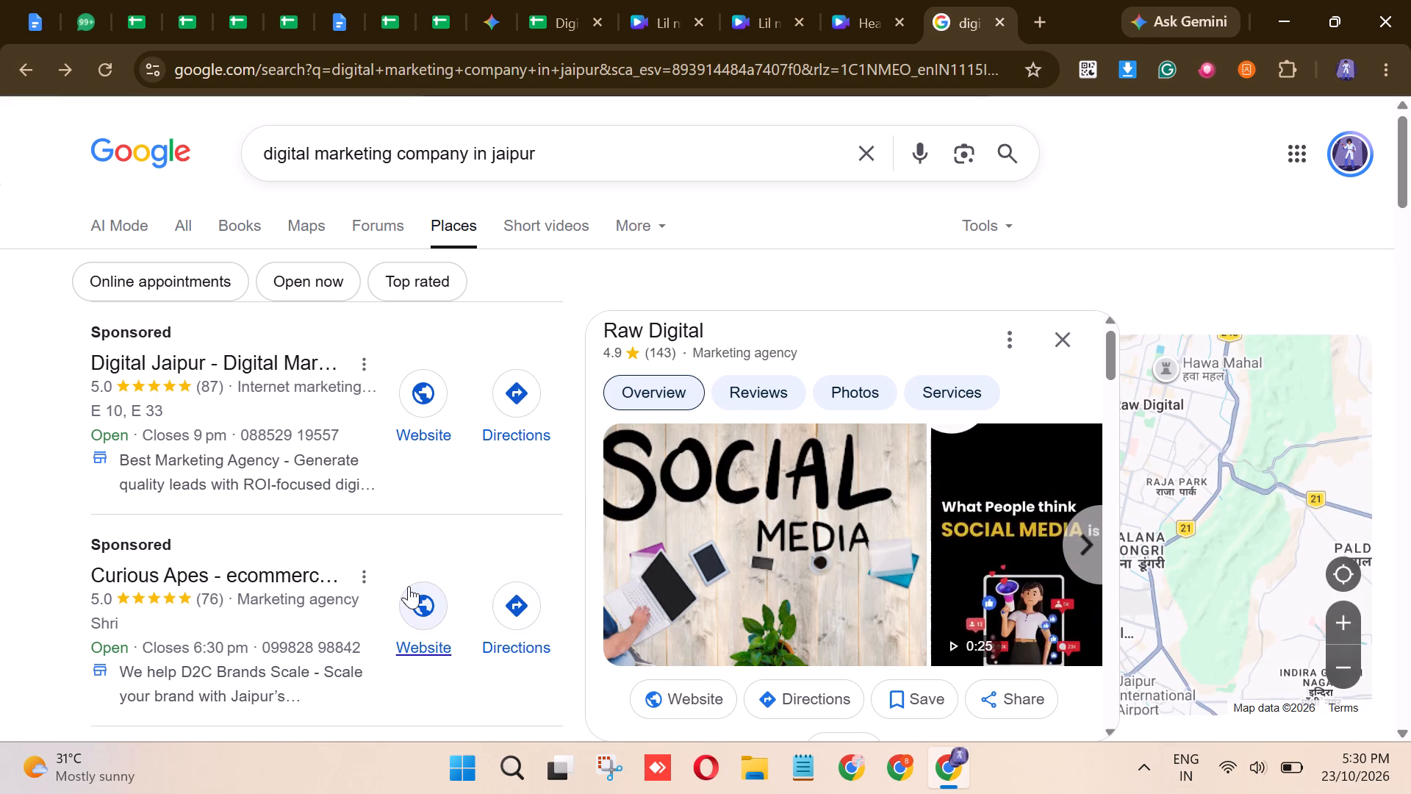
scroll(409, 585, "down", 6)
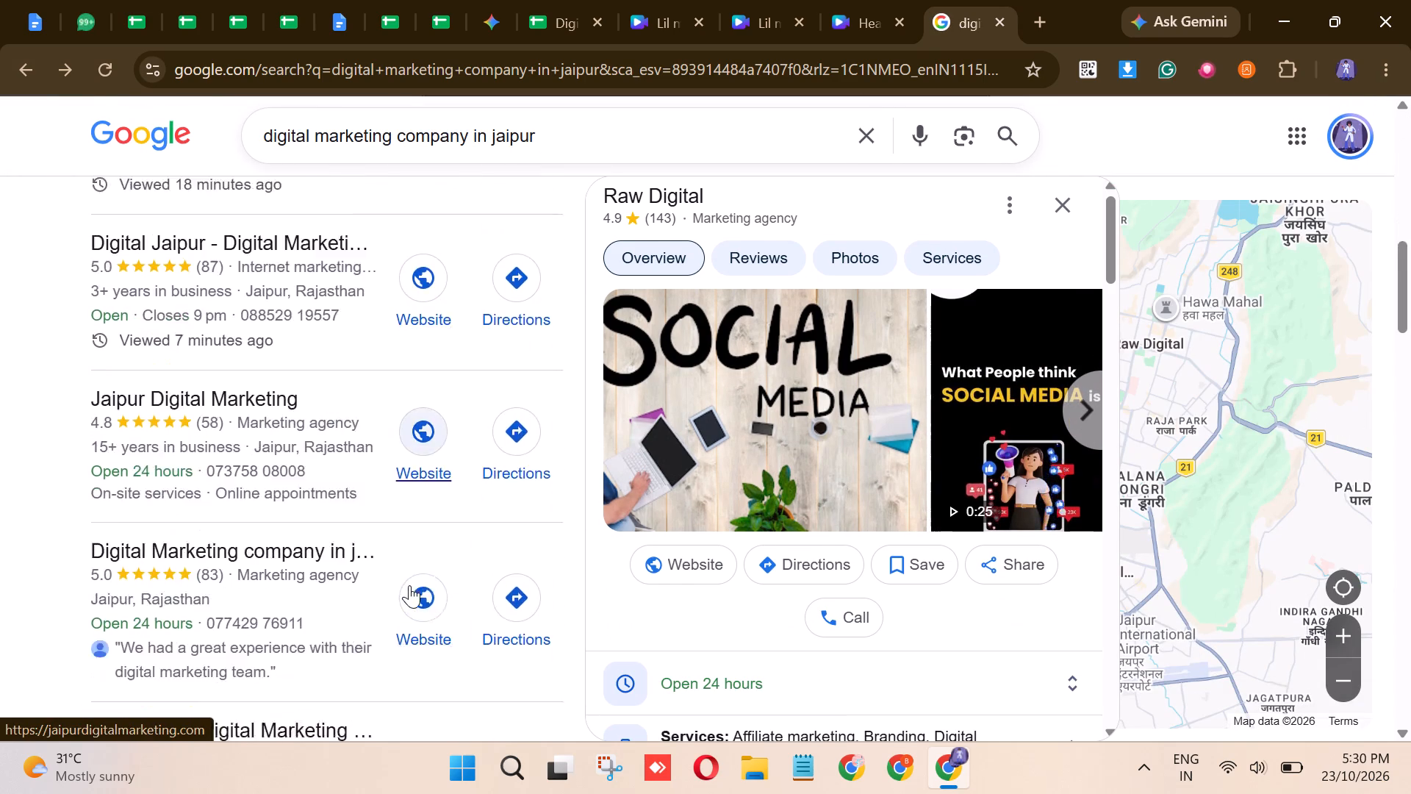
scroll(409, 585, "down", 5)
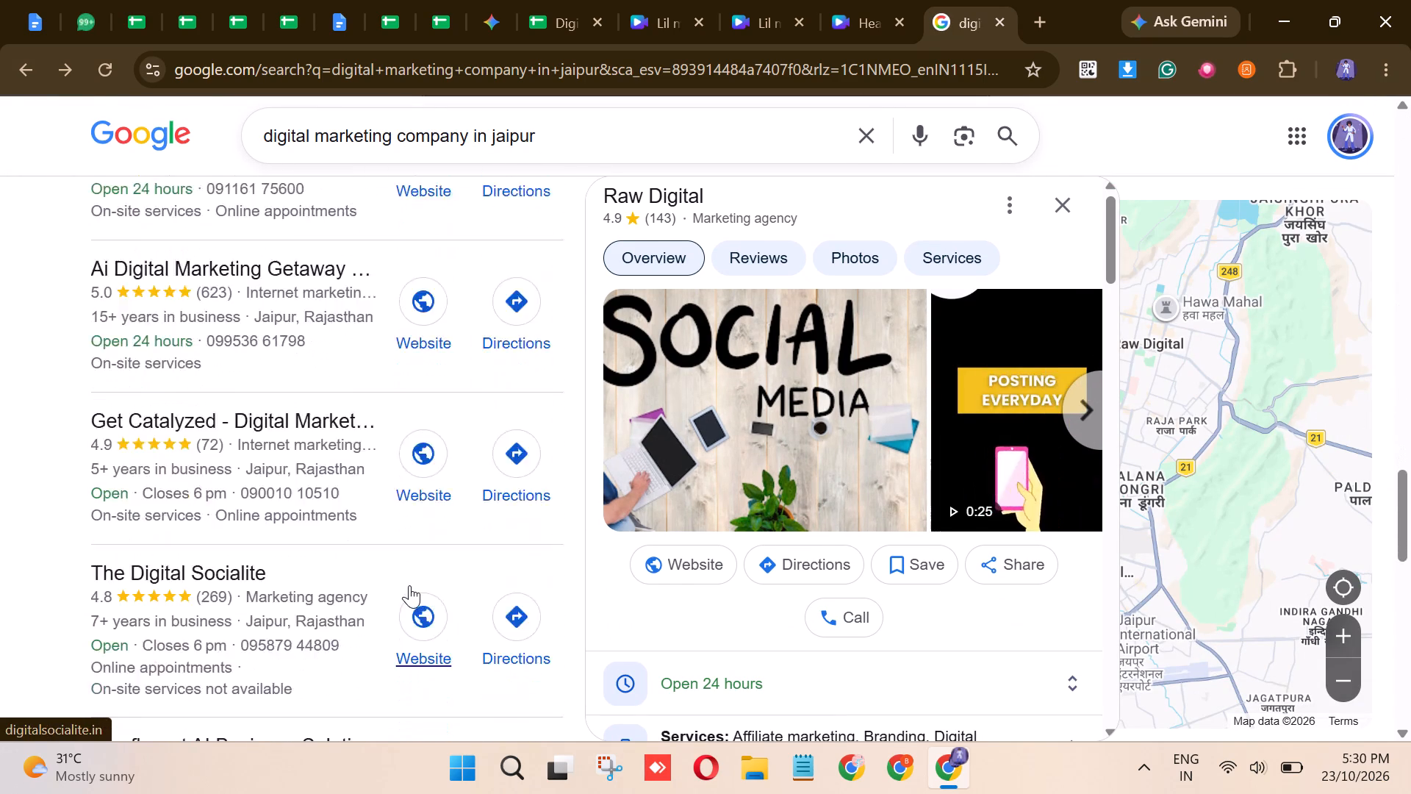
scroll(409, 585, "down", 7)
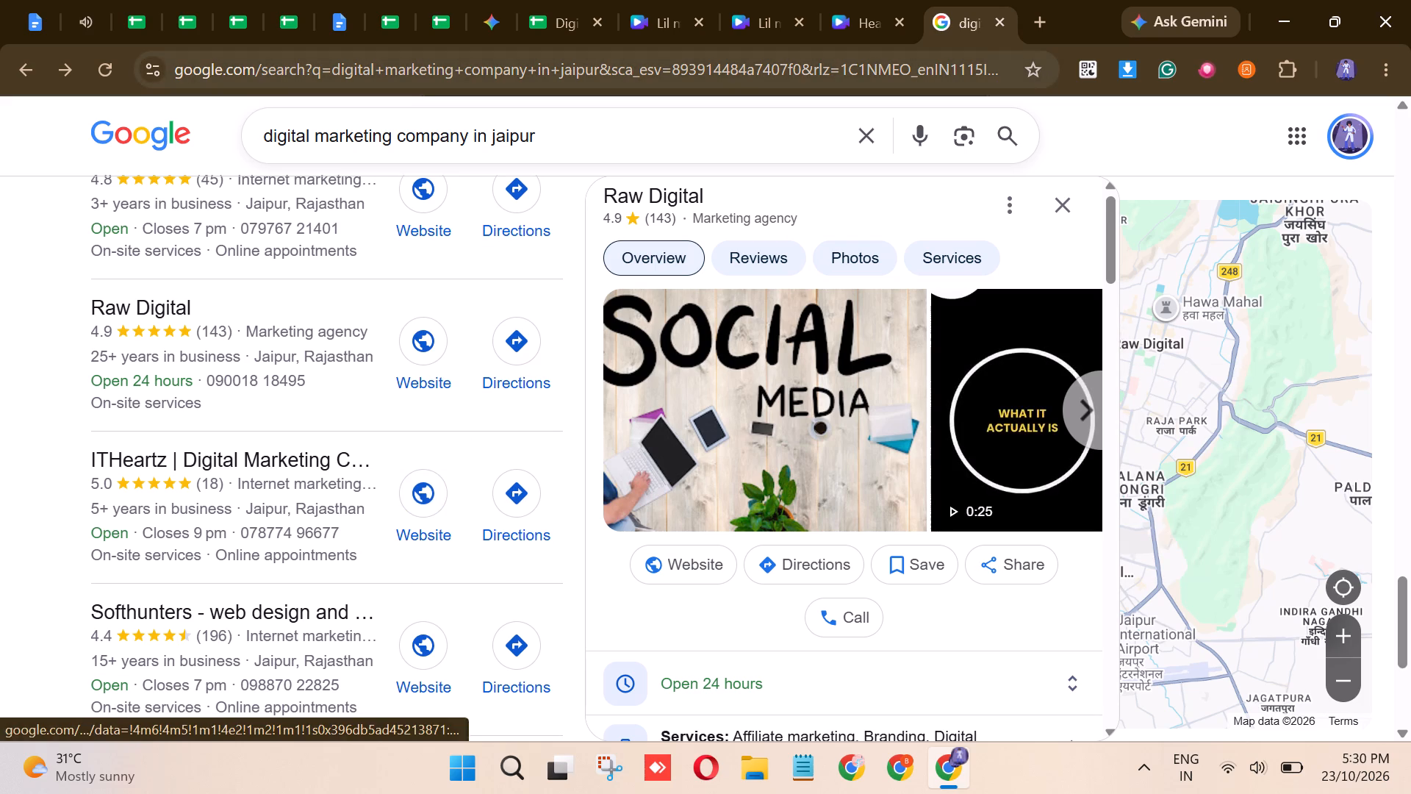
left_click(561, 32)
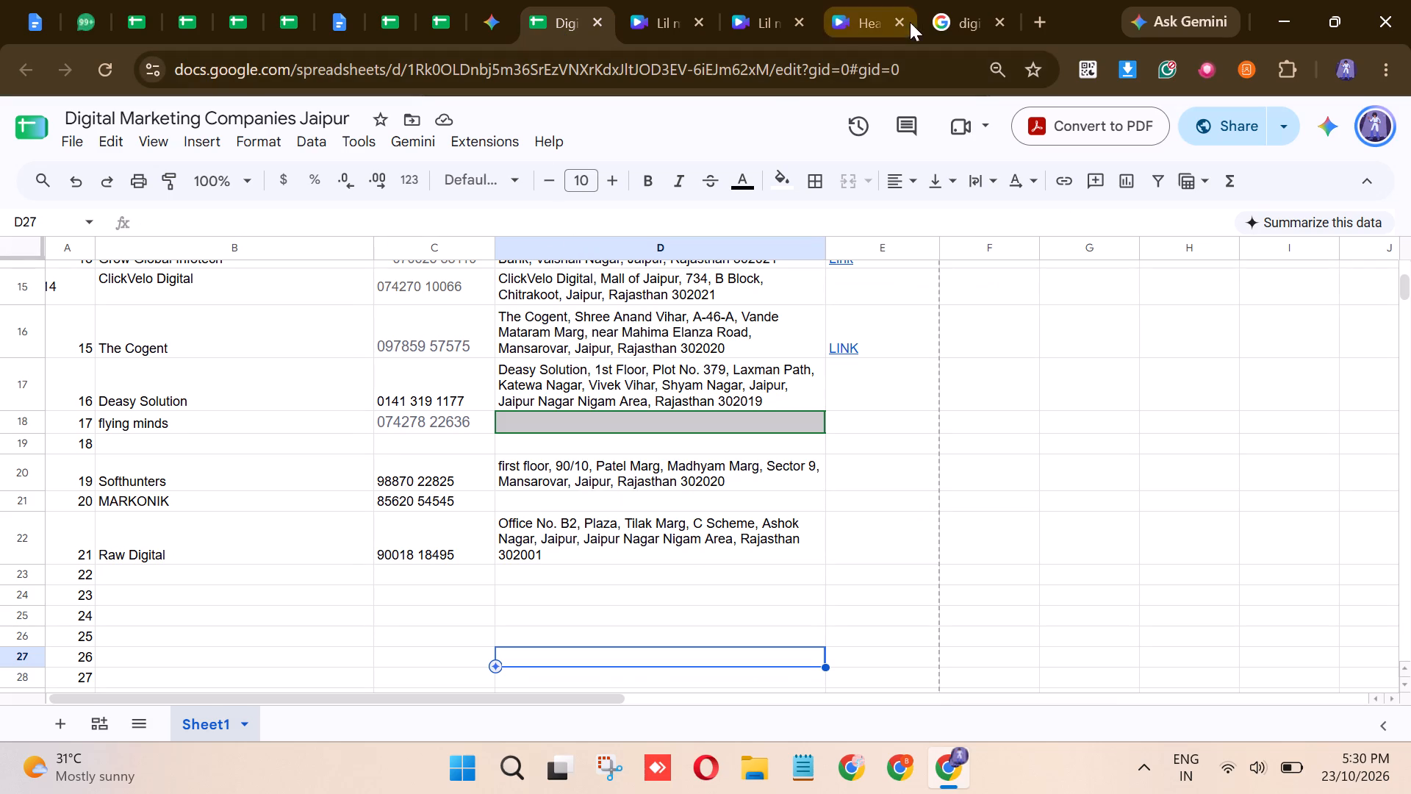
left_click(945, 9)
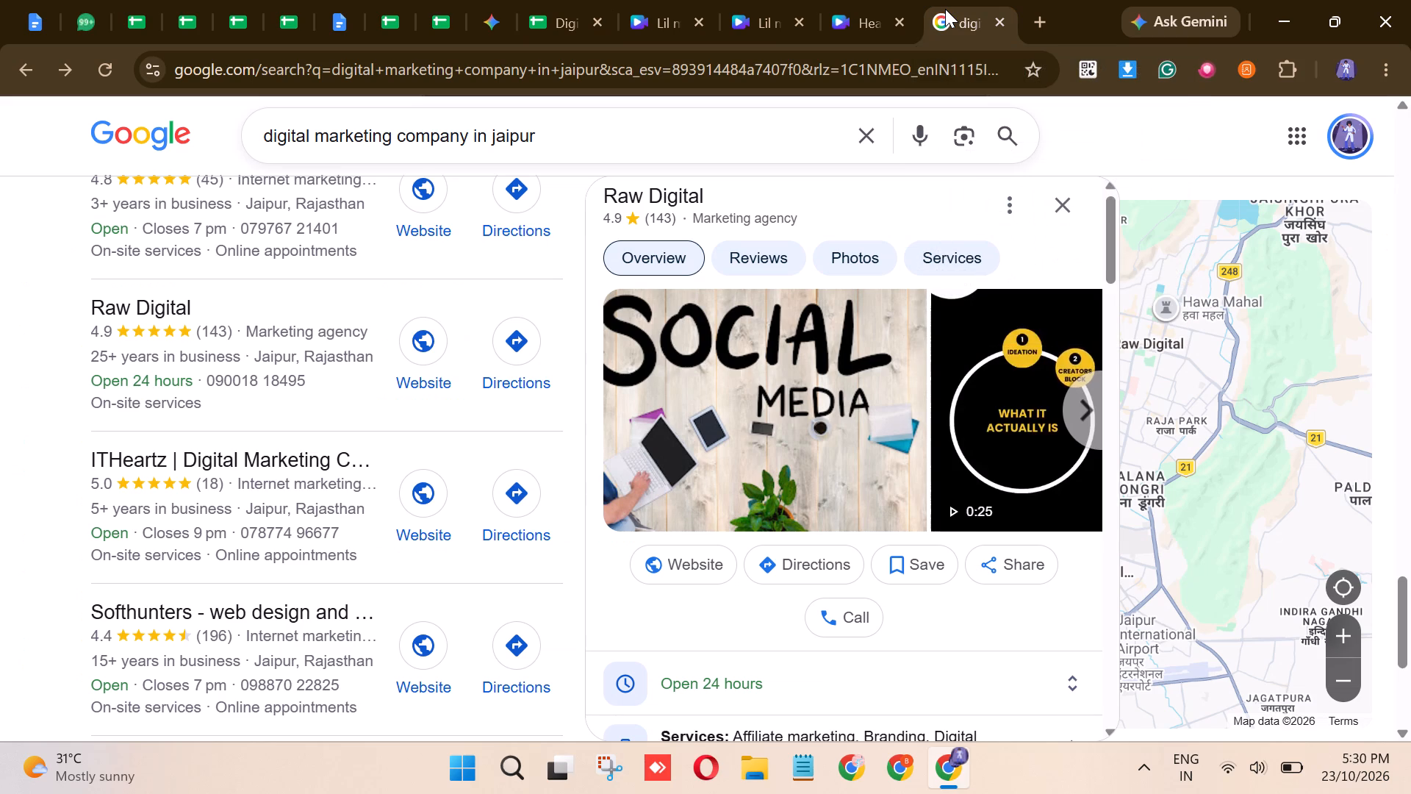
left_click(557, 24)
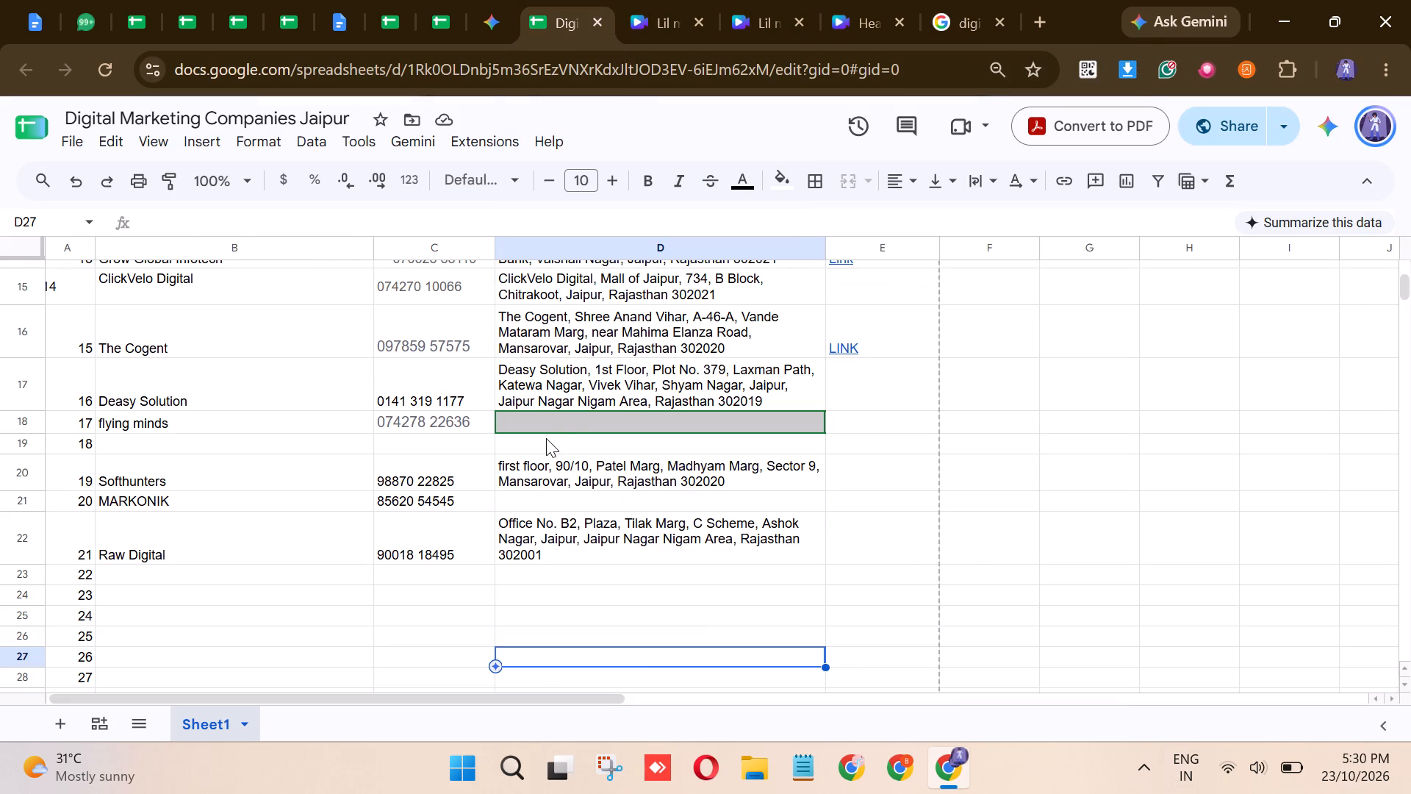
scroll(305, 587, "up", 3)
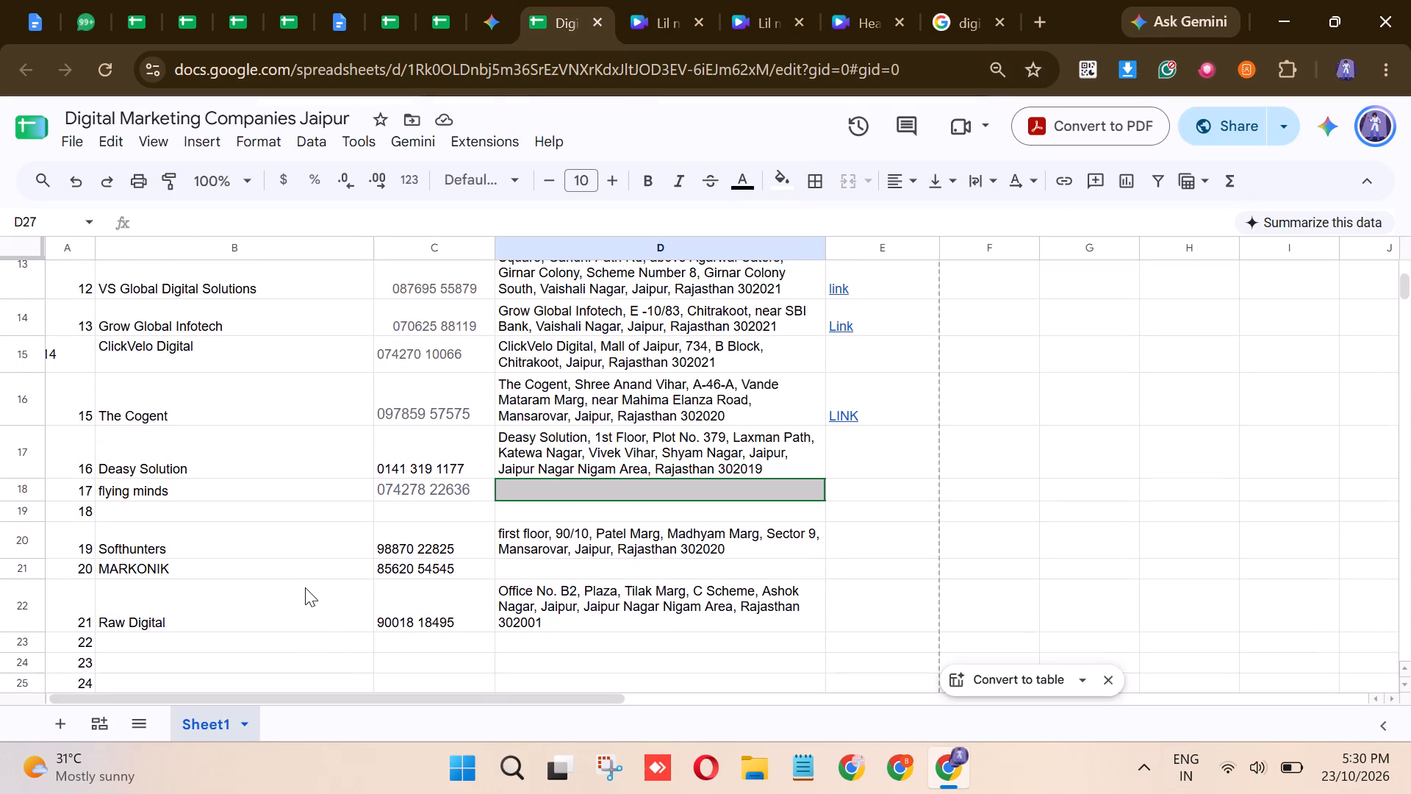
scroll(305, 587, "up", 4)
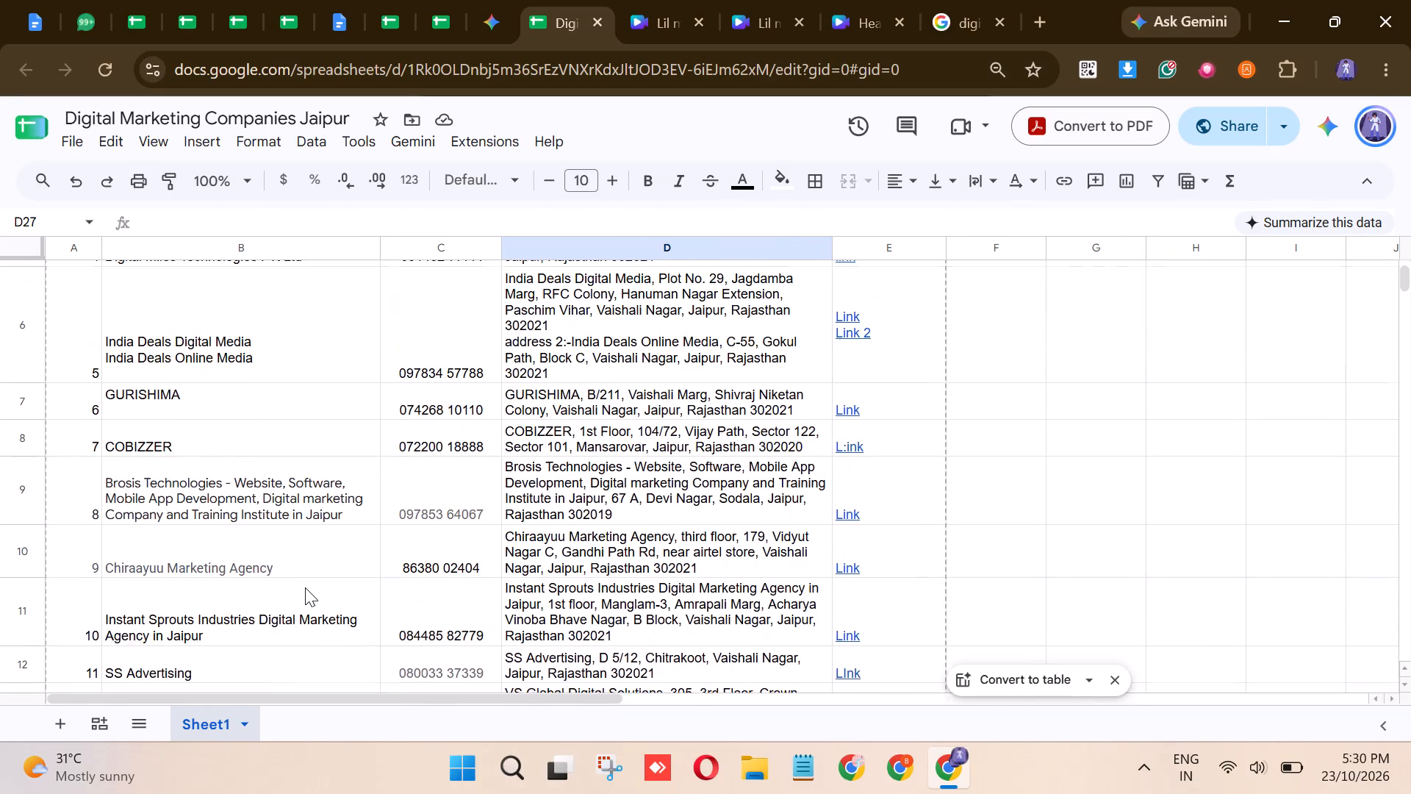
scroll(305, 587, "right", 1)
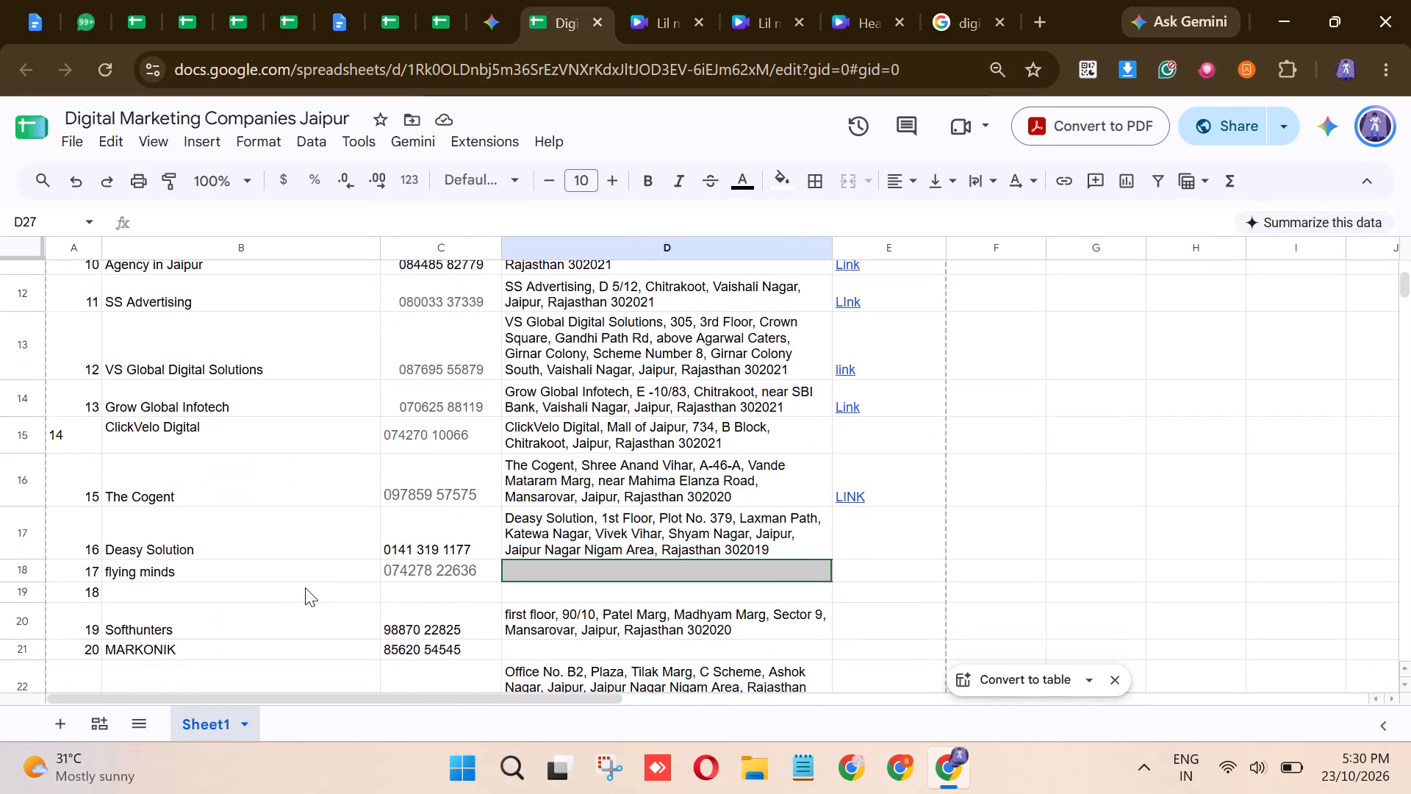
scroll(305, 587, "right", 1)
Copy the ITHeartz contact number without its leading zero into the contact cell for serial number 22, and open its Google Maps listing.
left_click(303, 393)
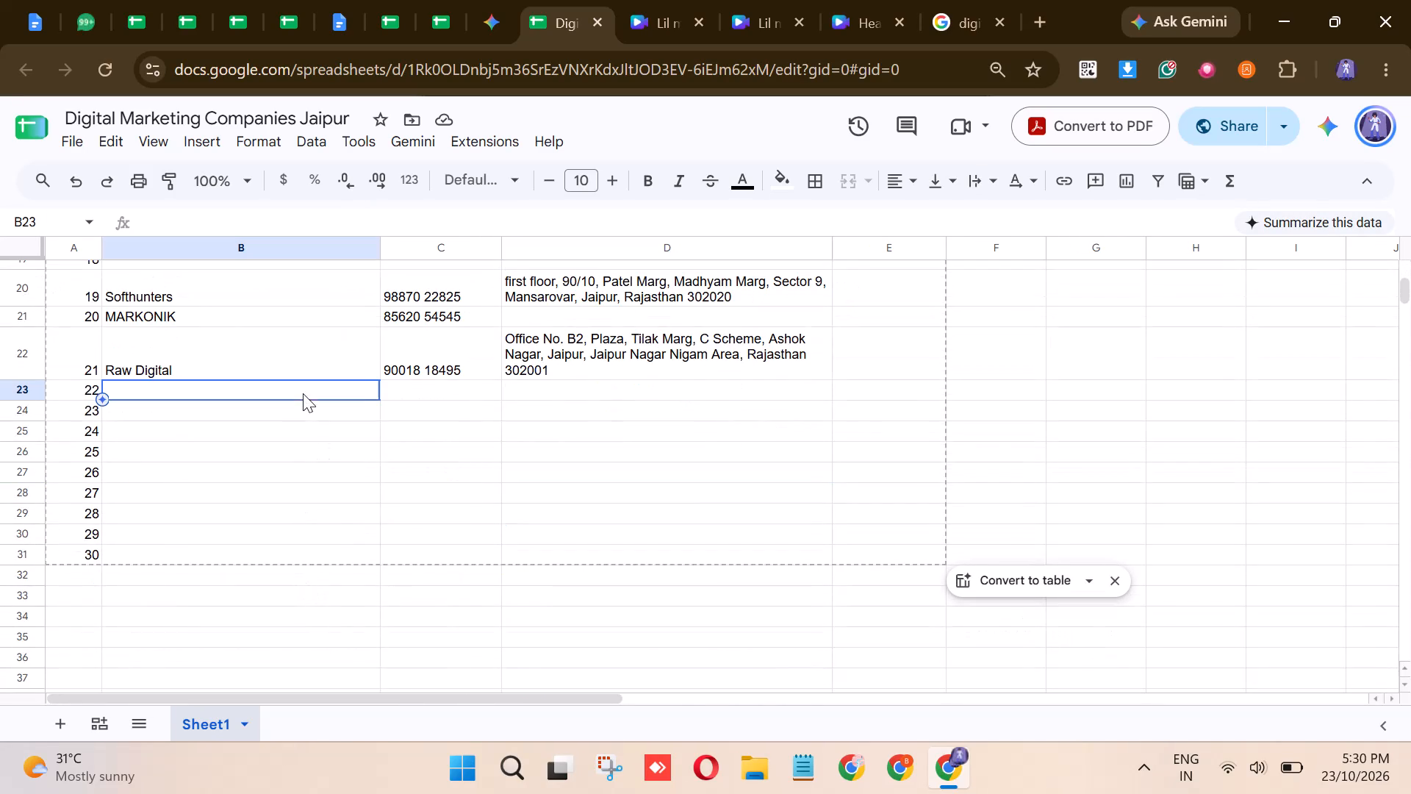
left_click(972, 26)
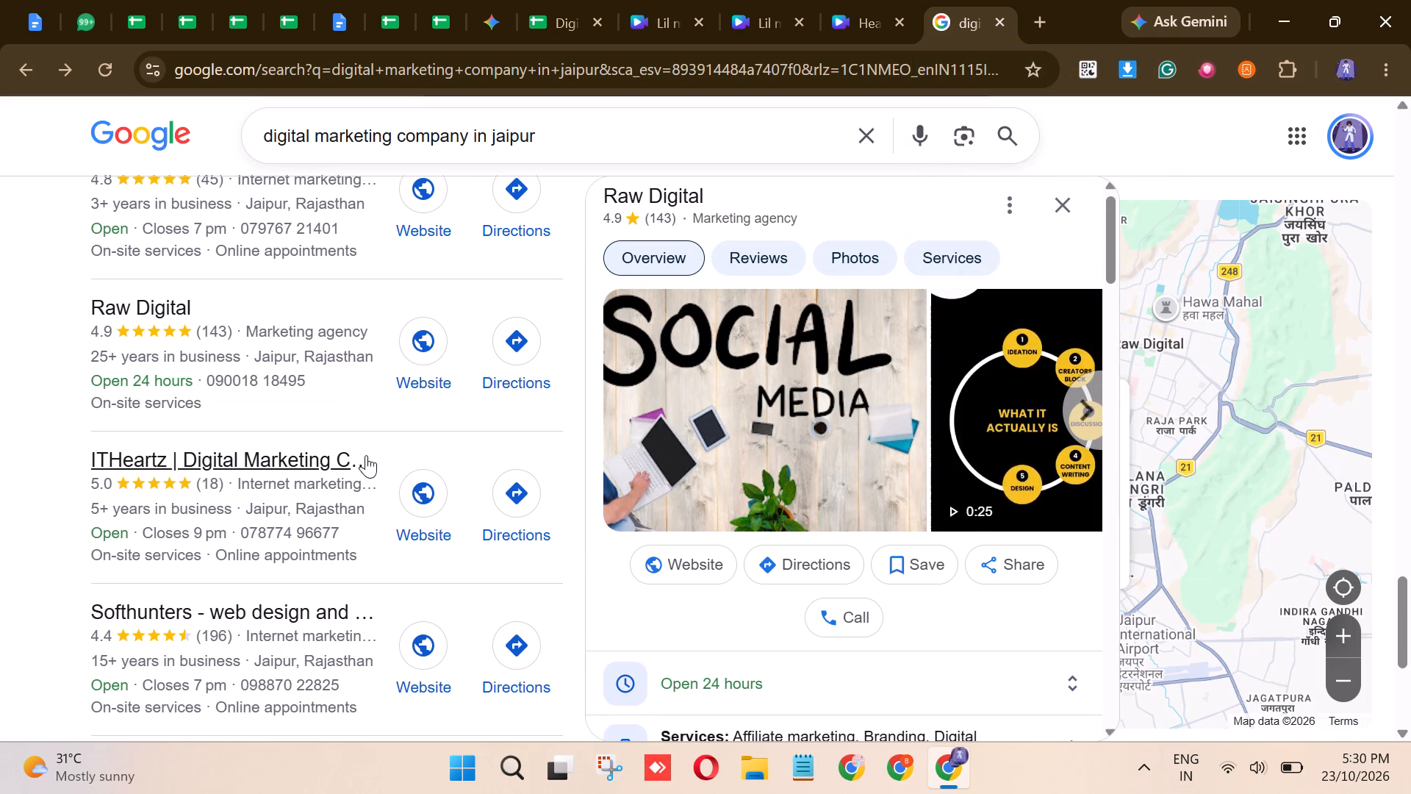
left_click_drag(339, 529, 280, 540)
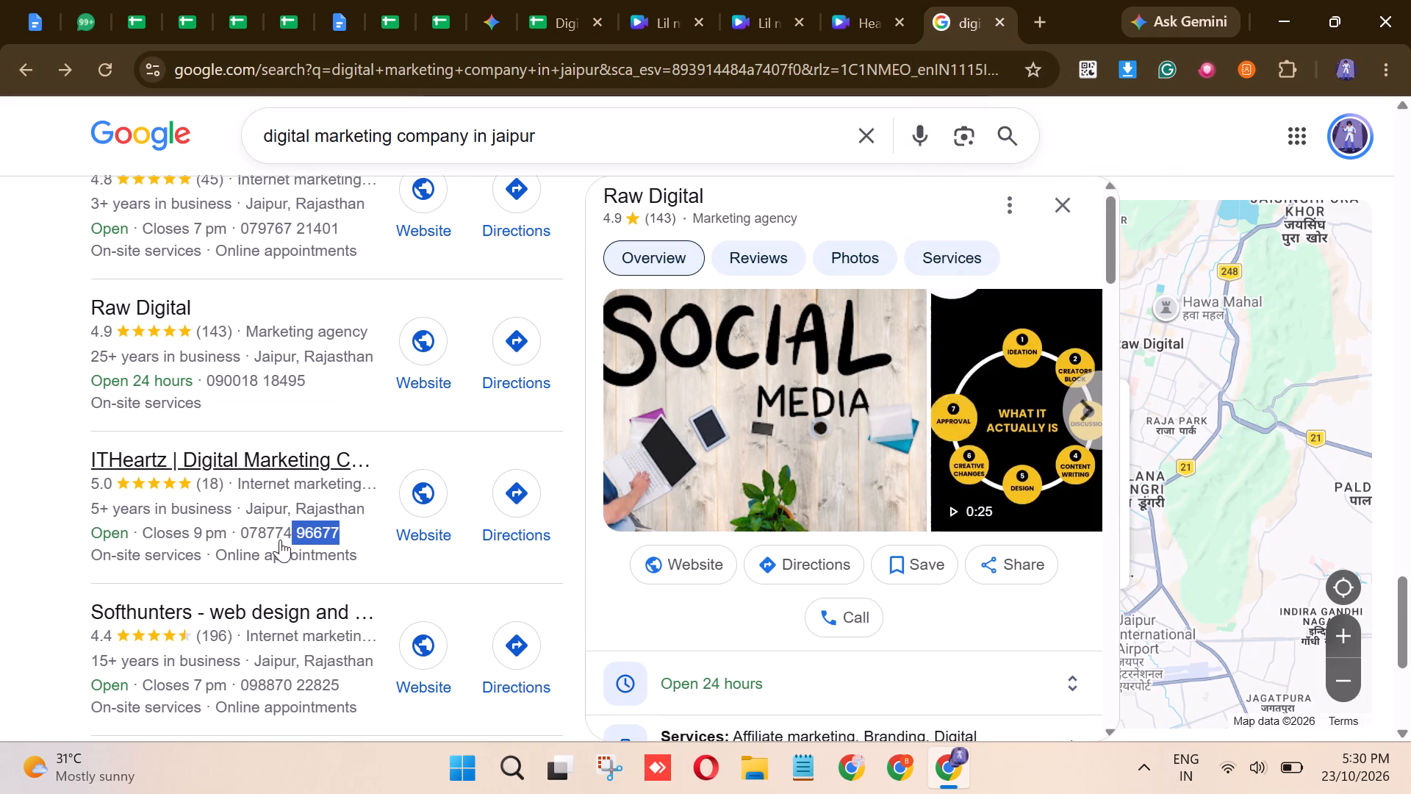
left_click_drag(280, 540, 248, 540)
key("ctrl+c")
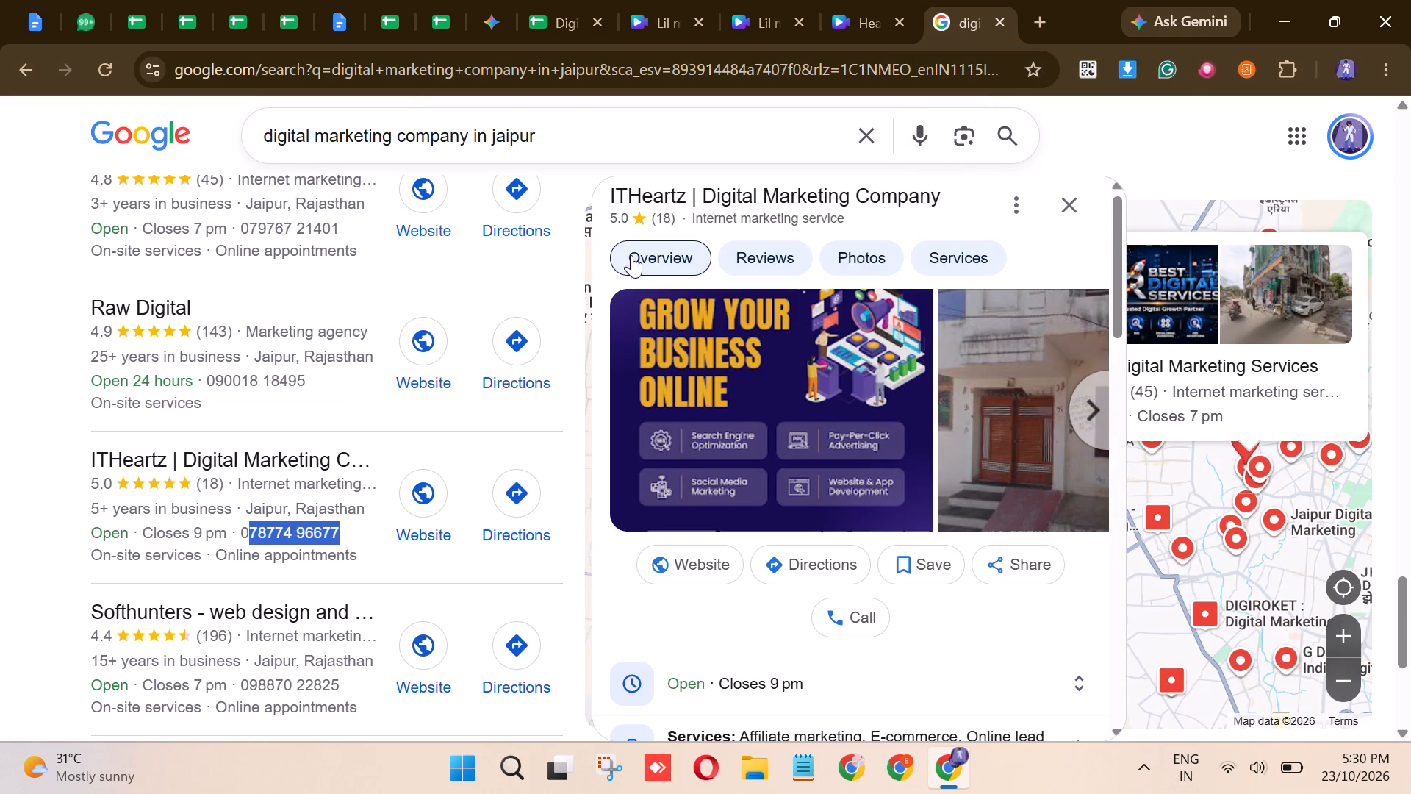
scroll(898, 430, "down", 1)
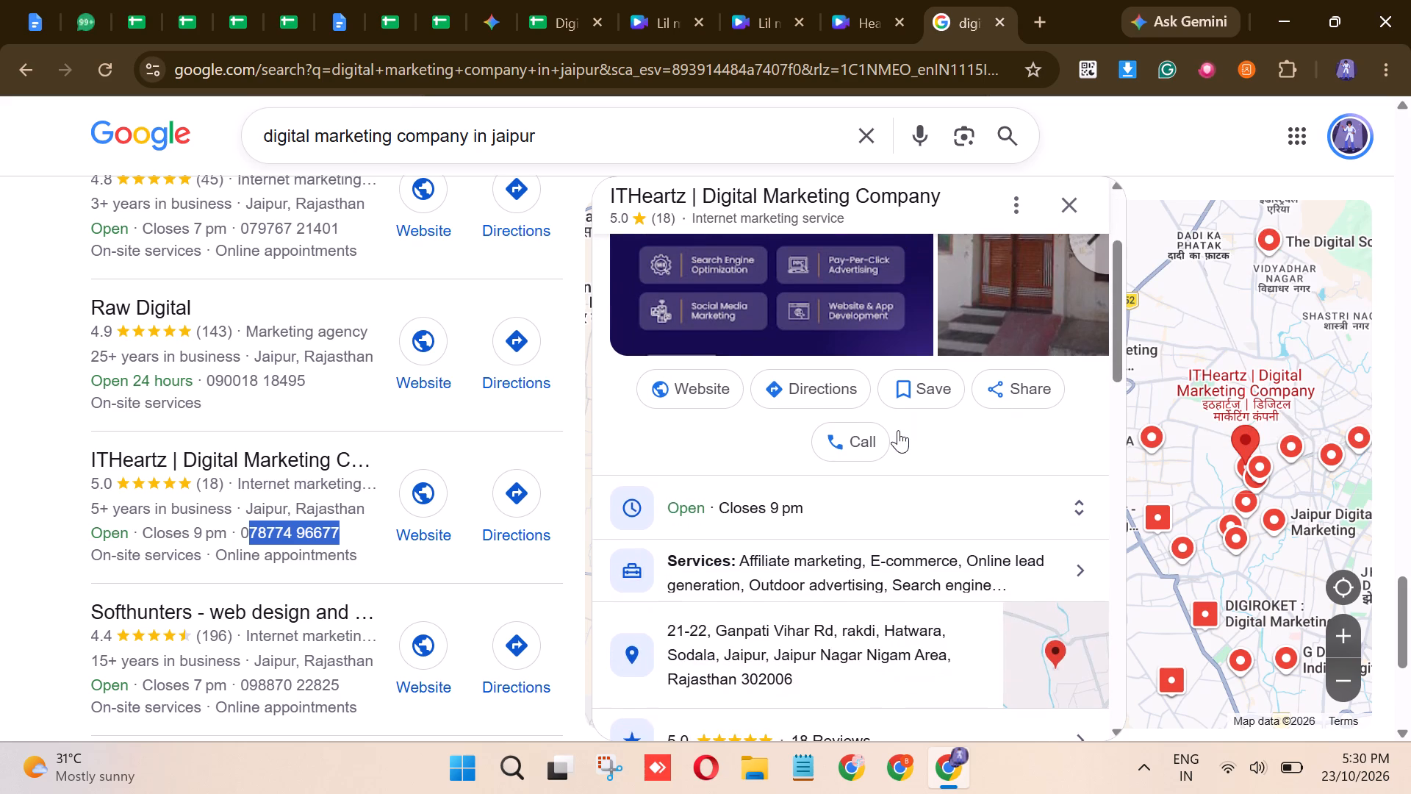
scroll(898, 430, "down", 1)
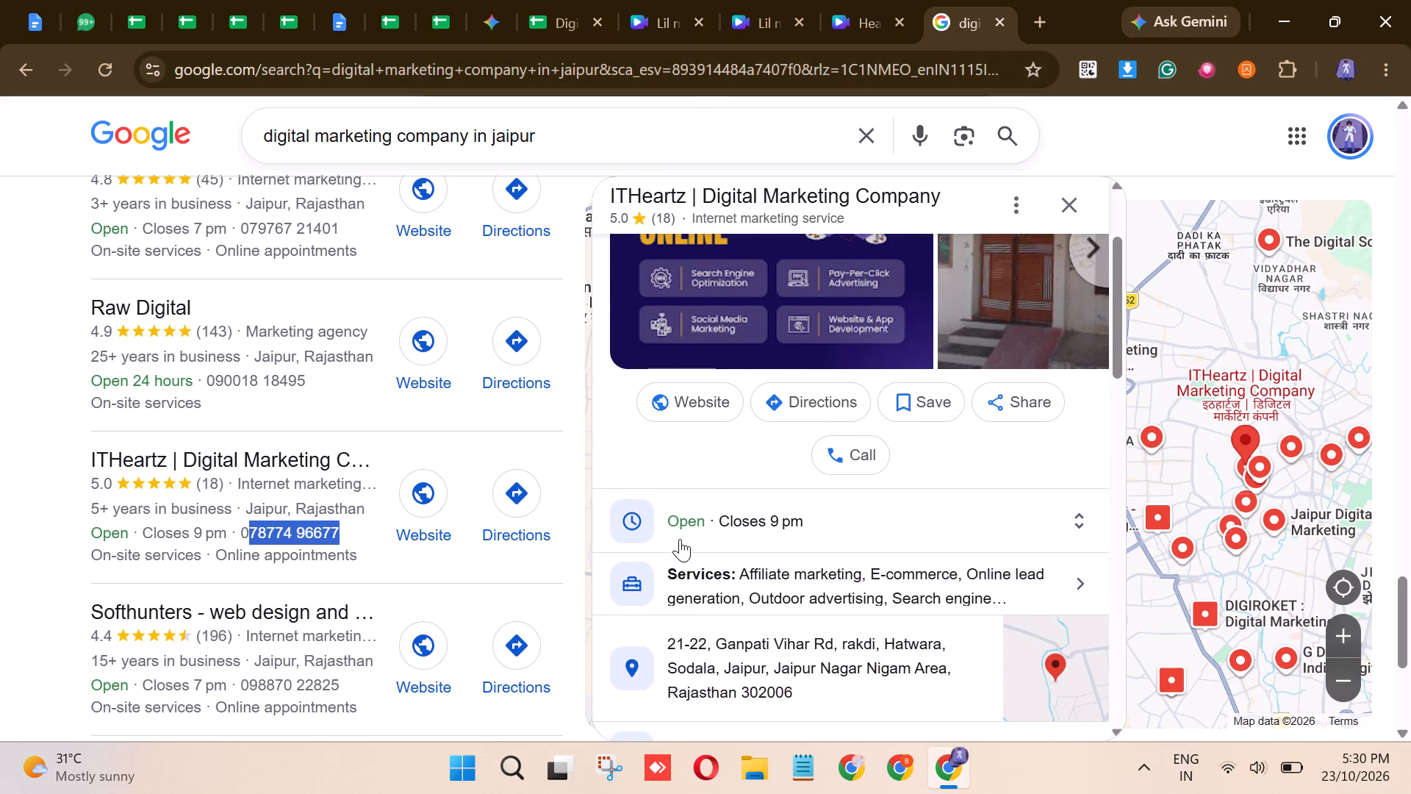
left_click(778, 662)
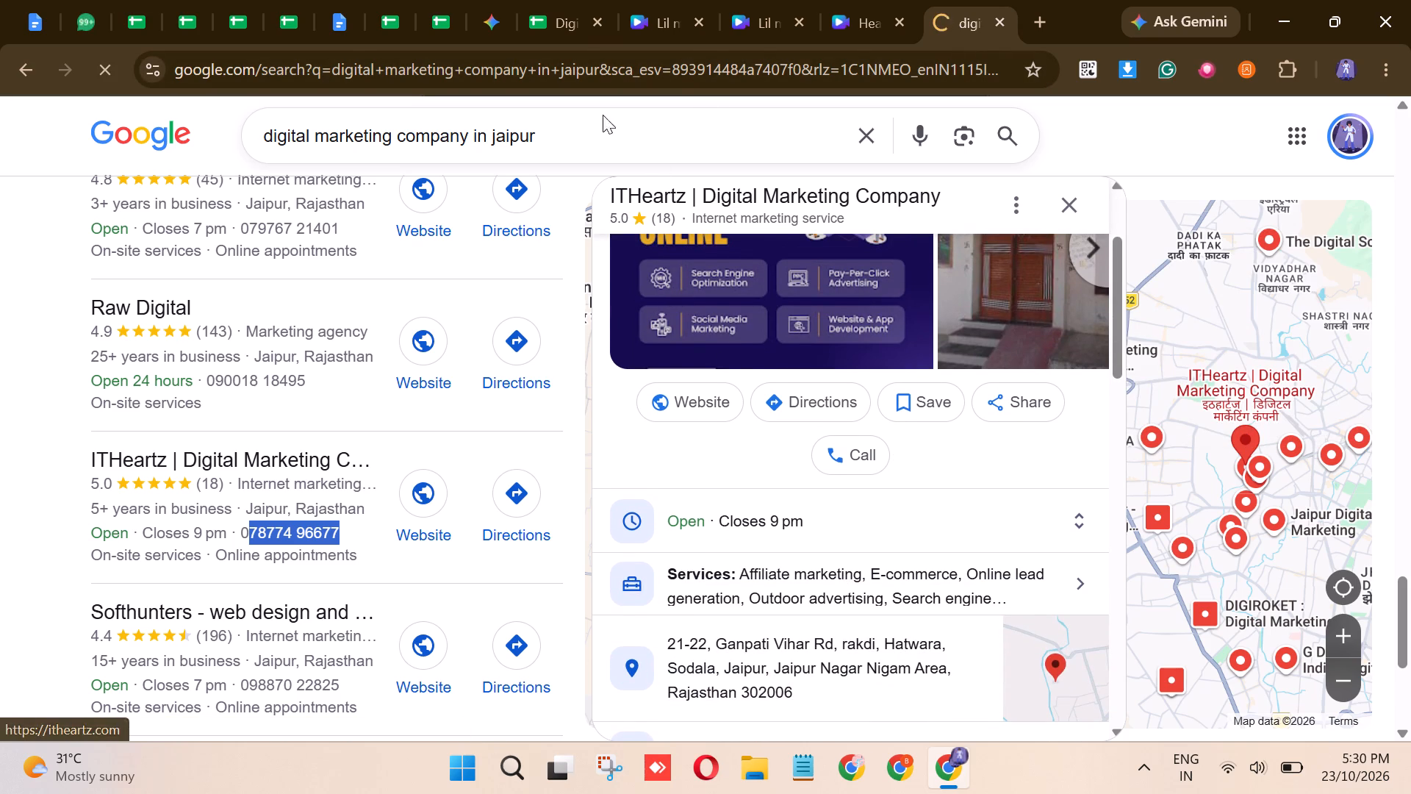
left_click(564, 21)
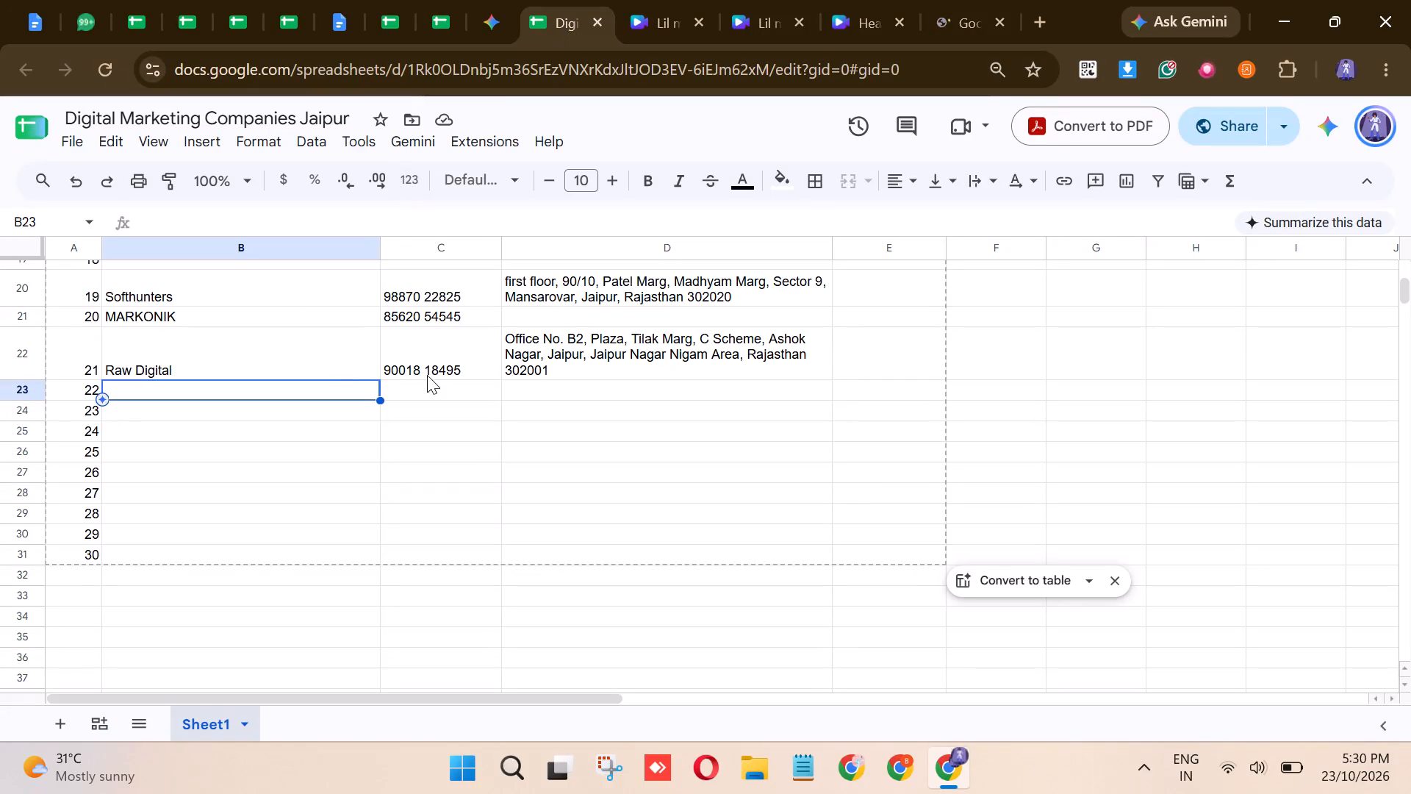
left_click(427, 382)
key("ctrl+v")
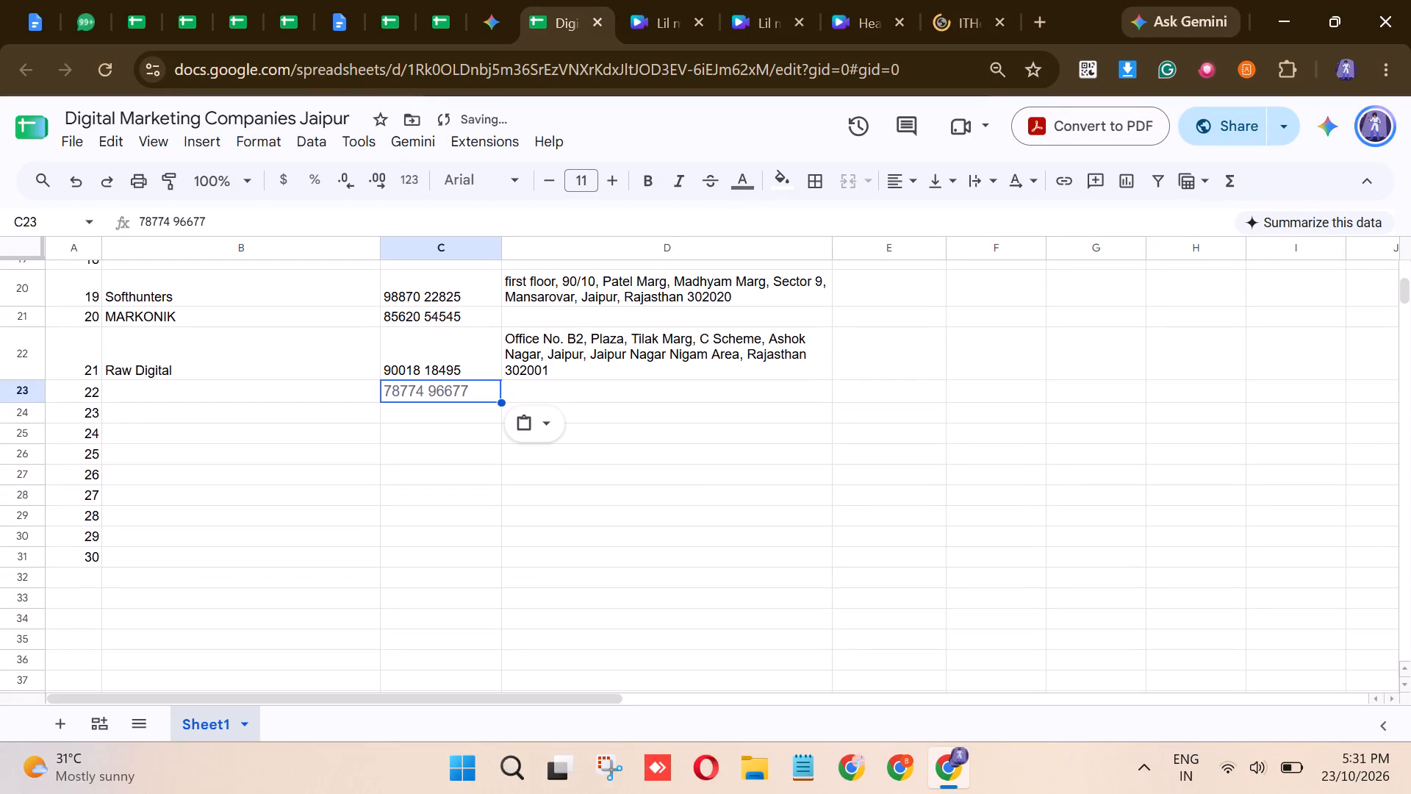
Copy the name ITHeartz | Digital Marketing Company from its Google Maps listing into the company name cell for serial number 22.
left_click(728, 387)
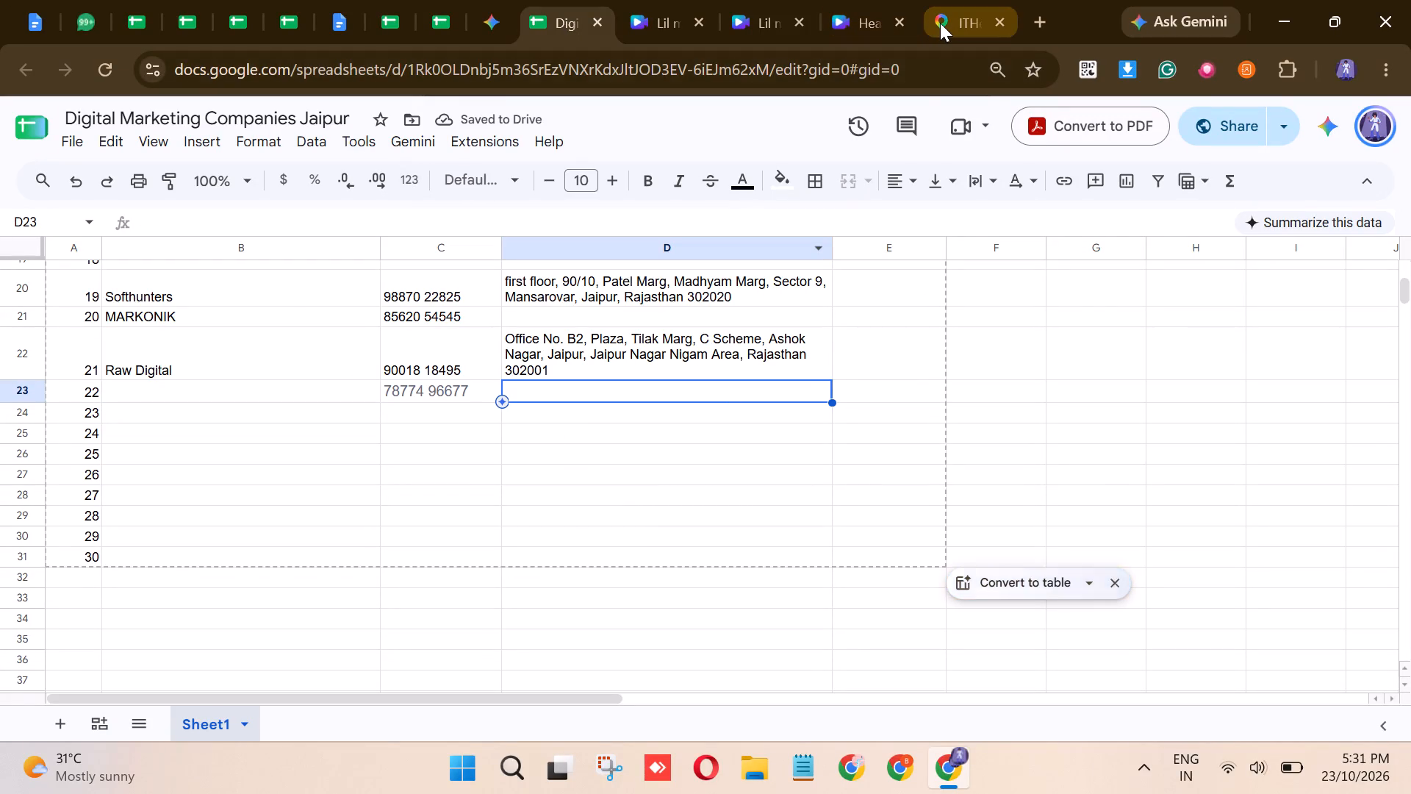
left_click(940, 23)
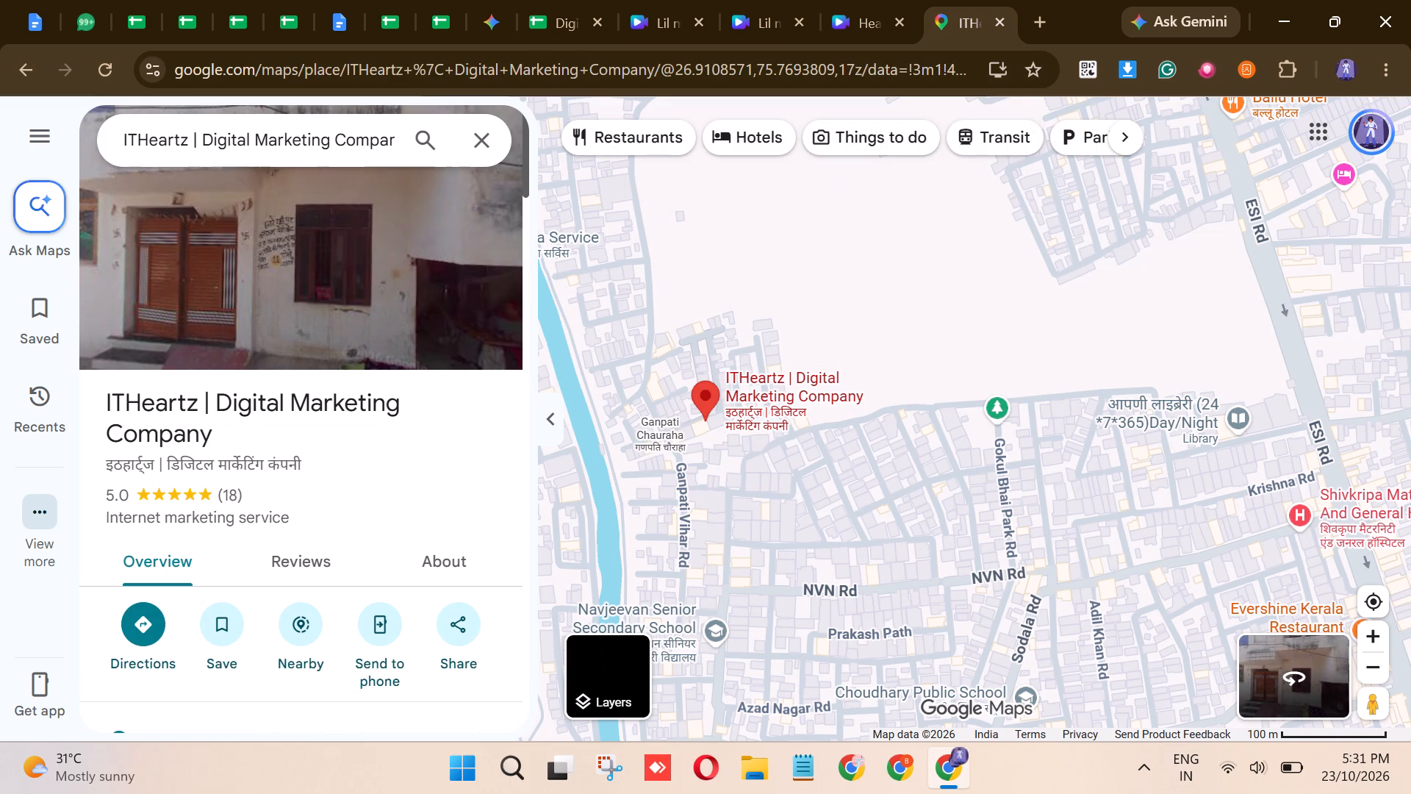
left_click_drag(102, 411, 213, 426)
key("ctrl+c")
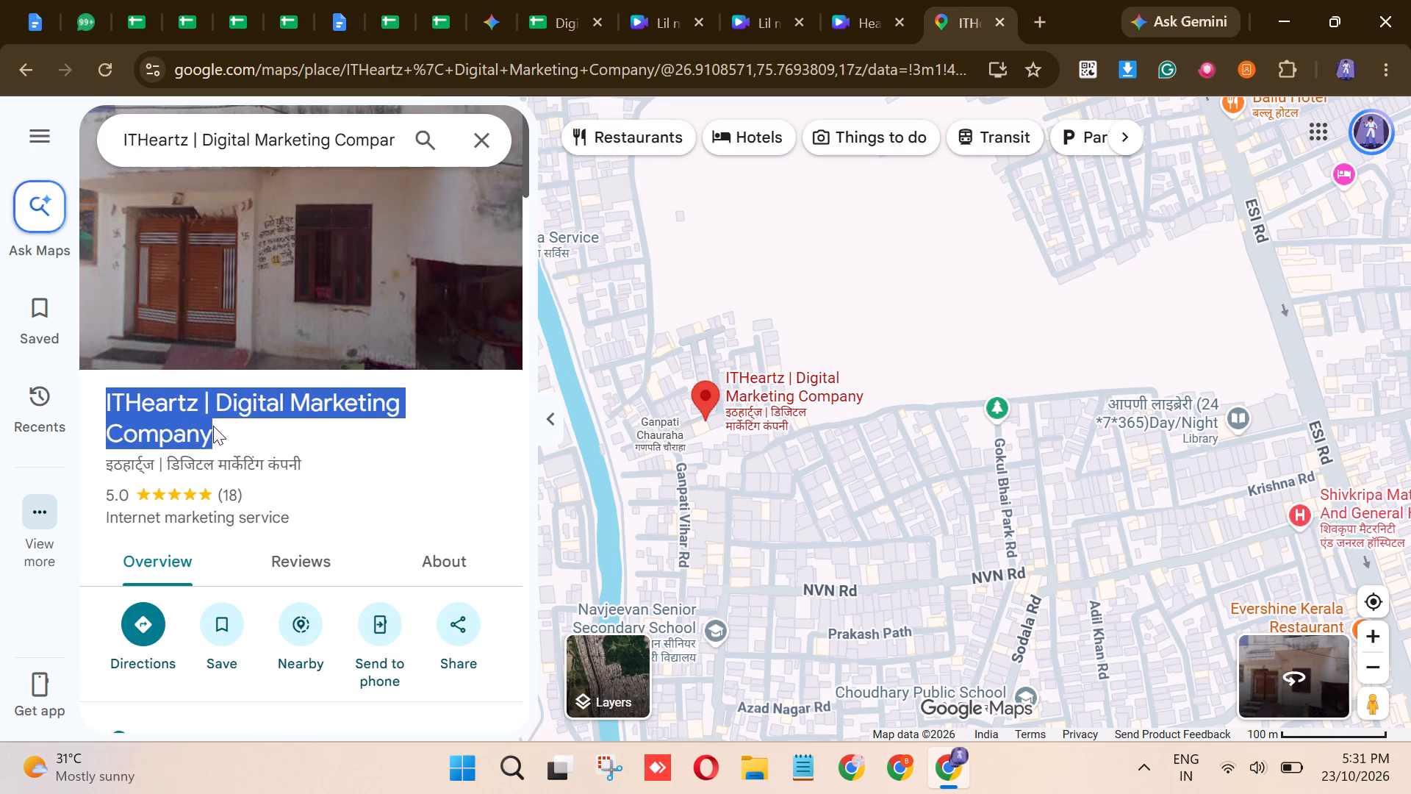
left_click(570, 32)
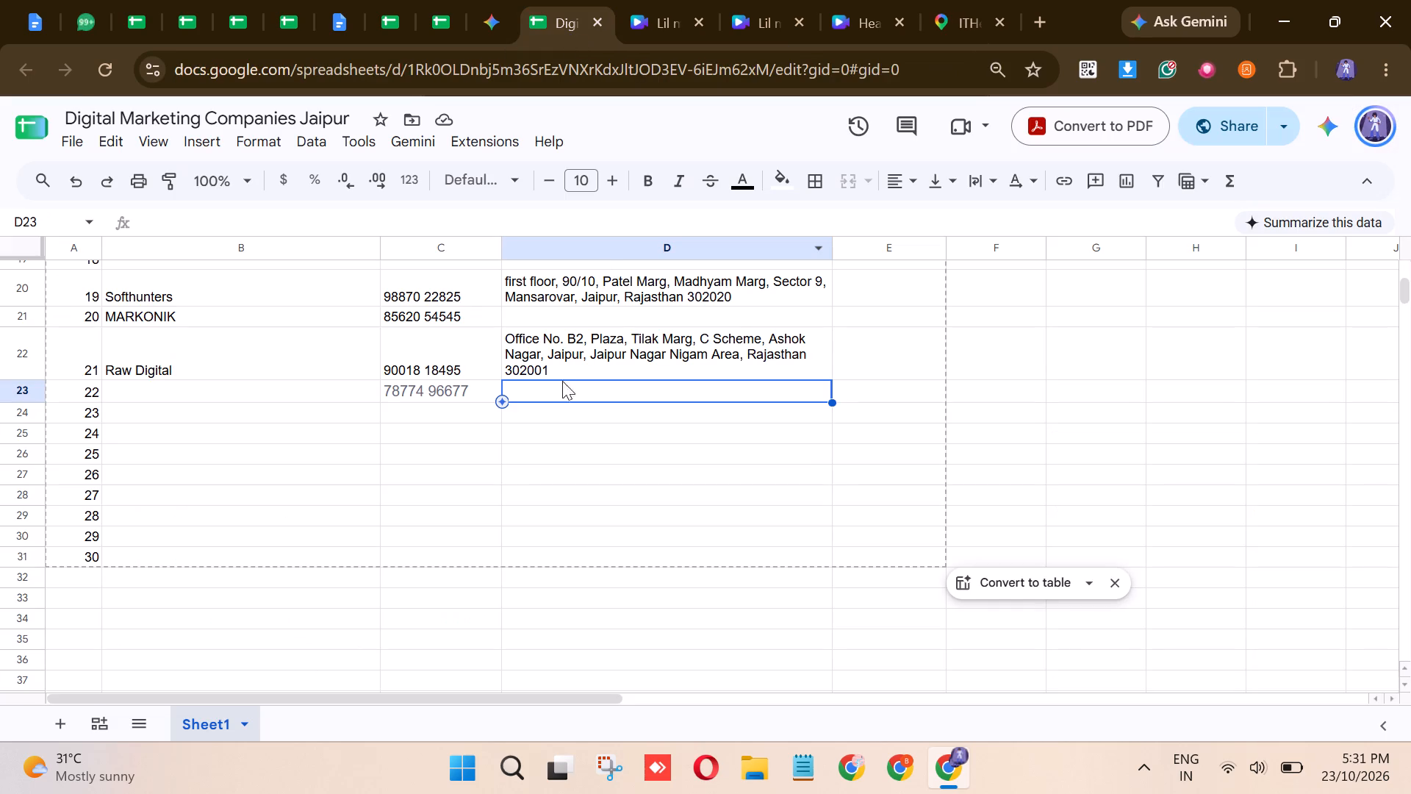
left_click(240, 390)
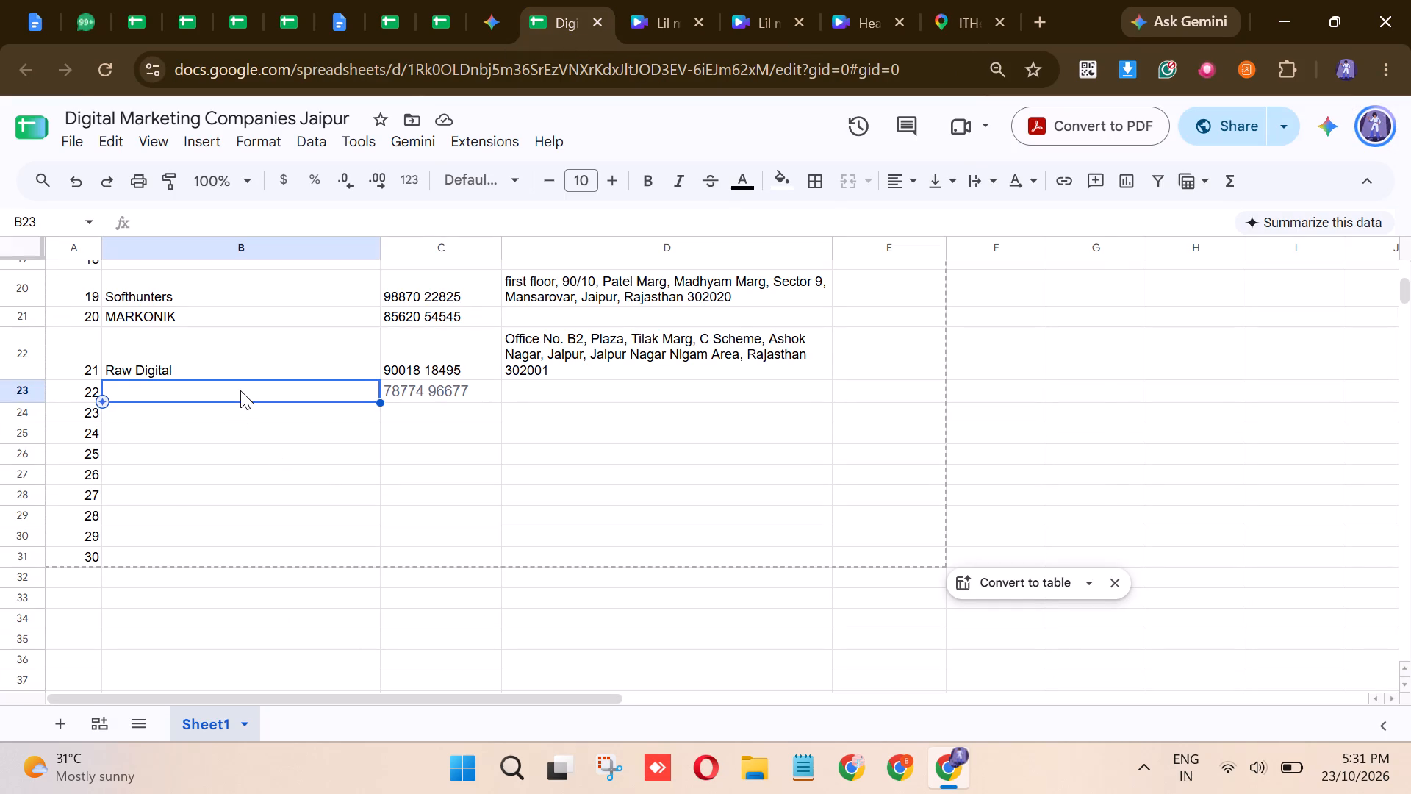
key("ctrl+v")
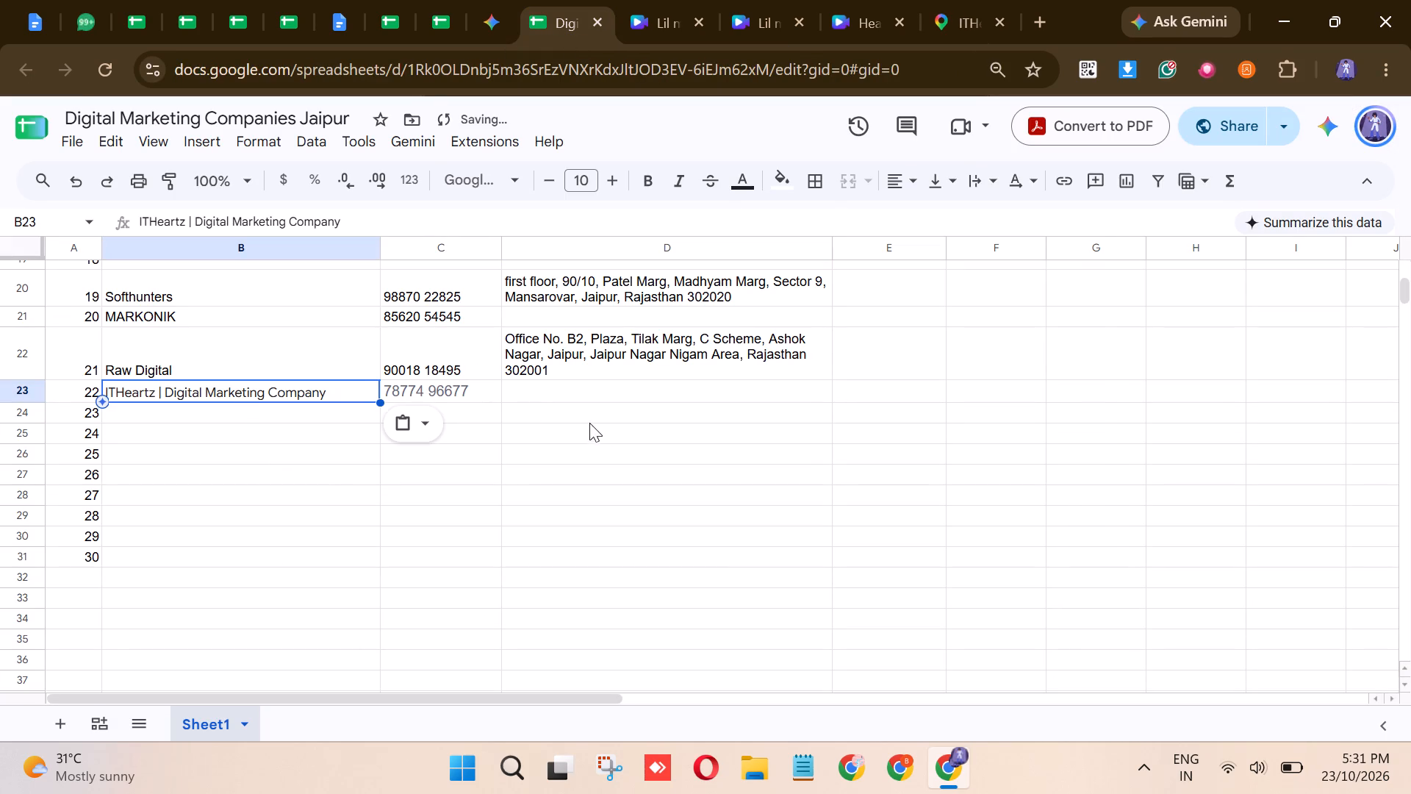
Copy ITHeartz's full address from its Google Maps listing into the address cell for serial number 22.
left_click(578, 393)
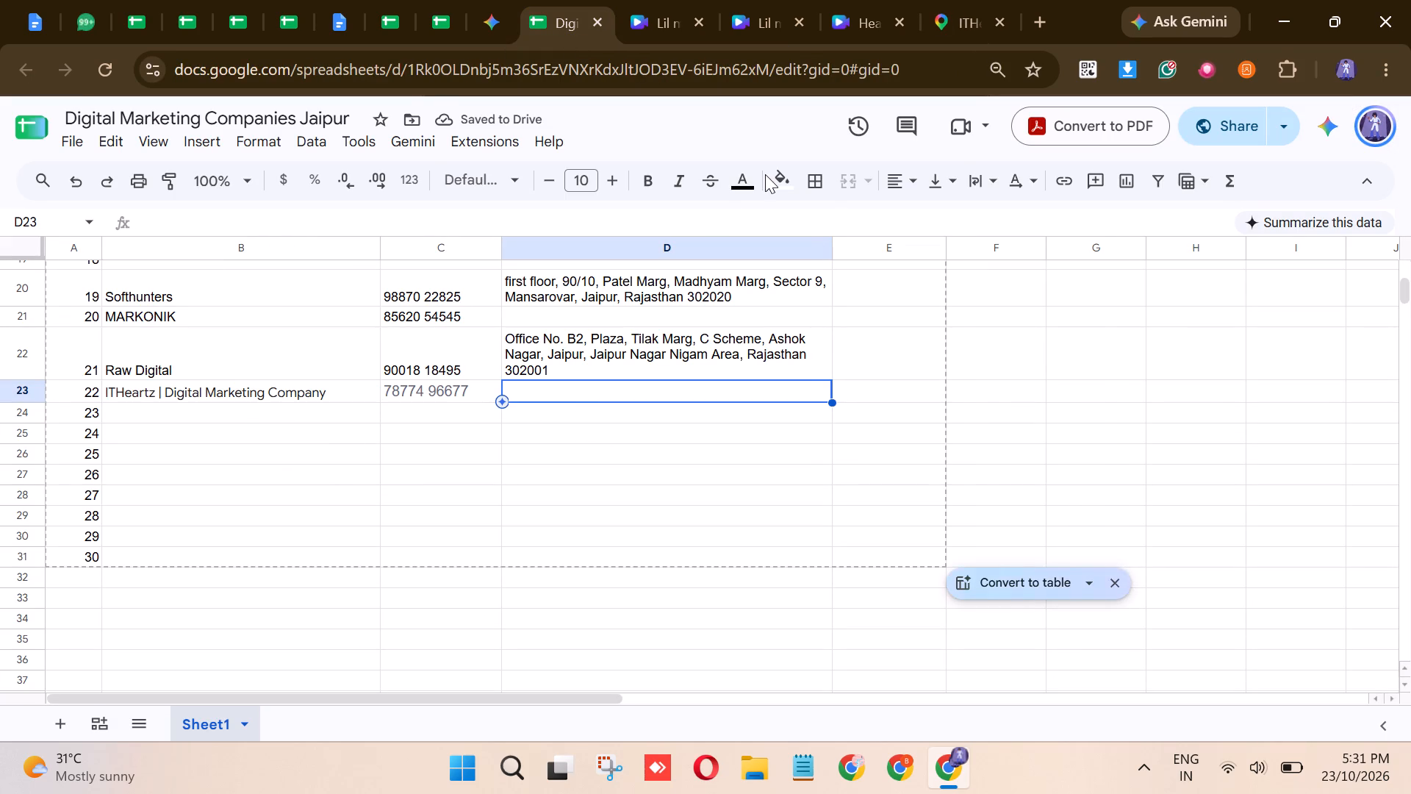
left_click(948, 4)
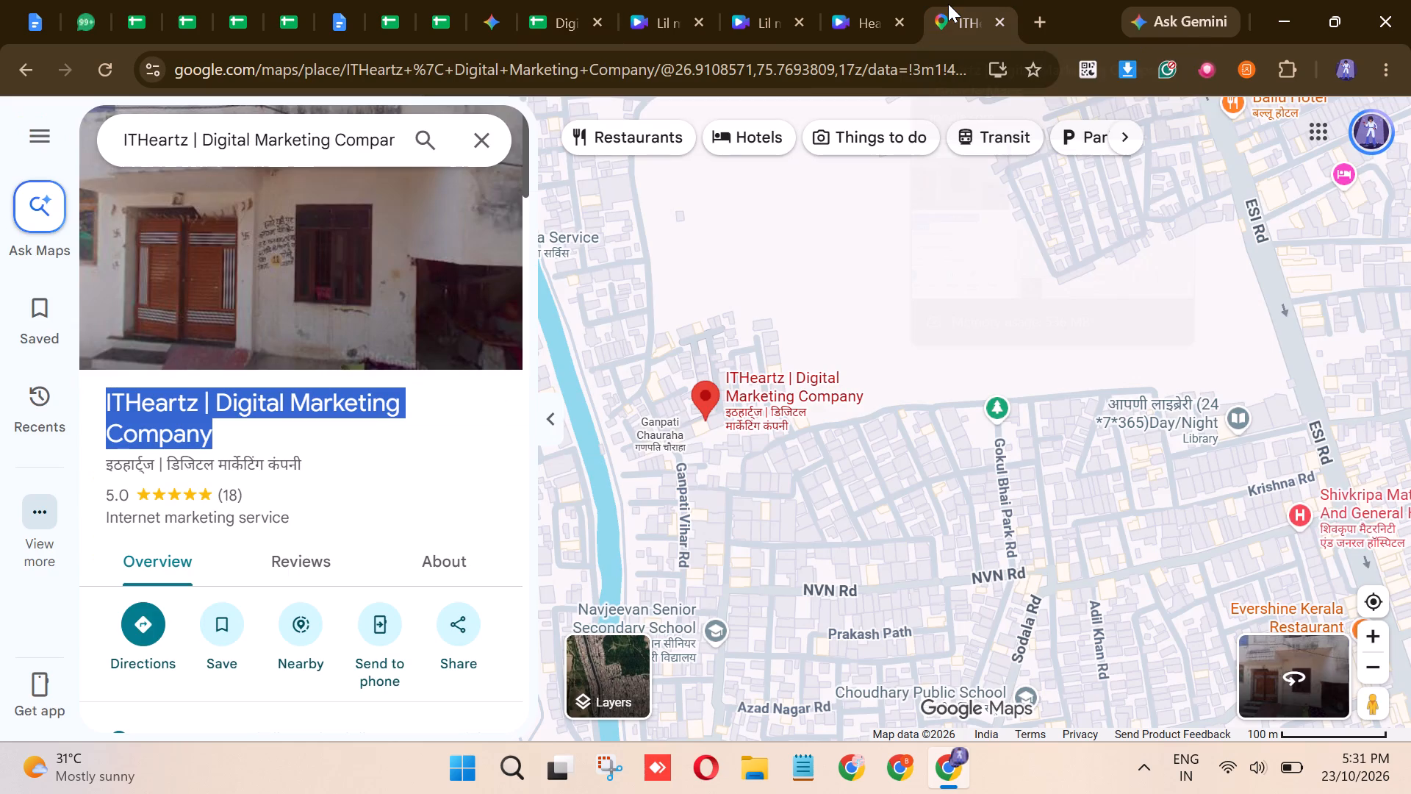
scroll(328, 539, "down", 4)
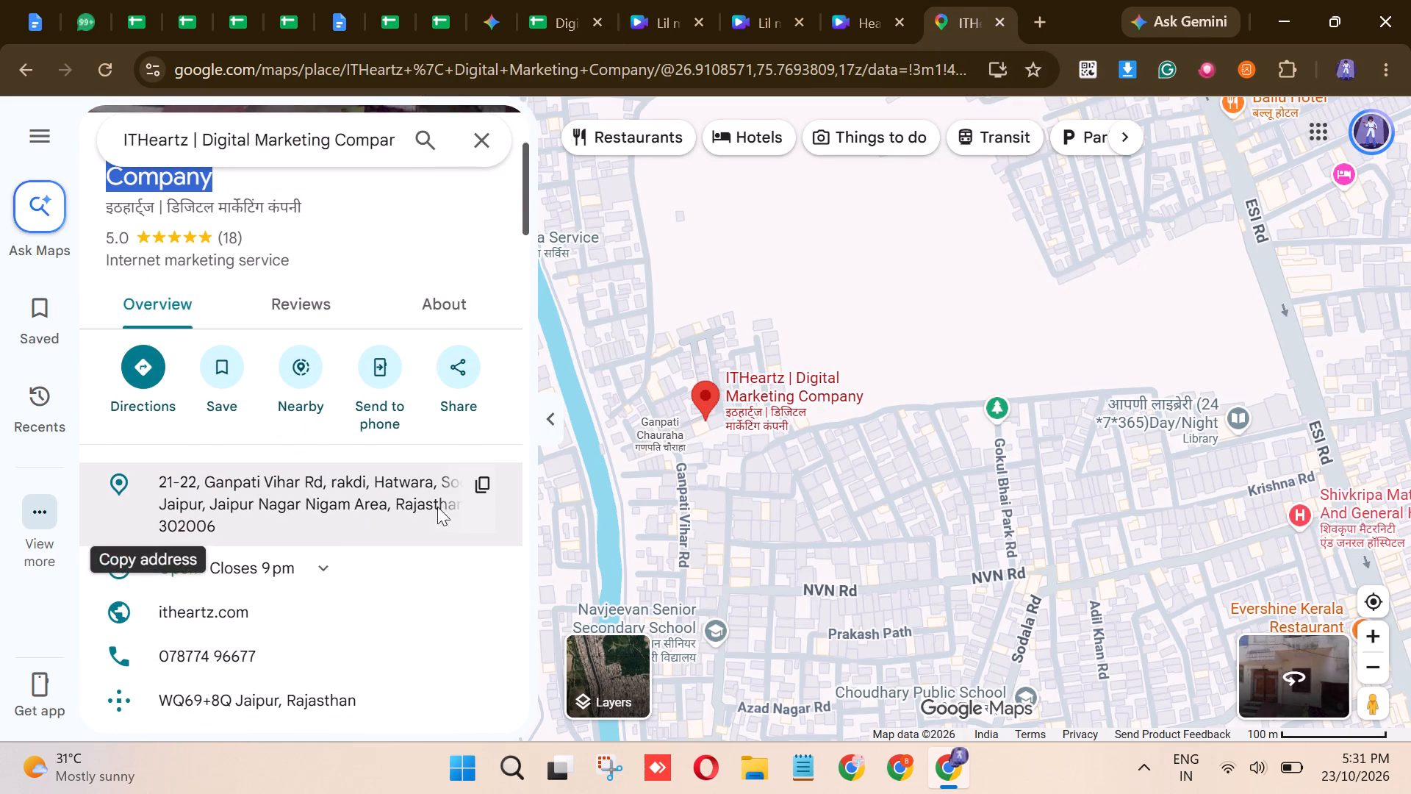
left_click(481, 485)
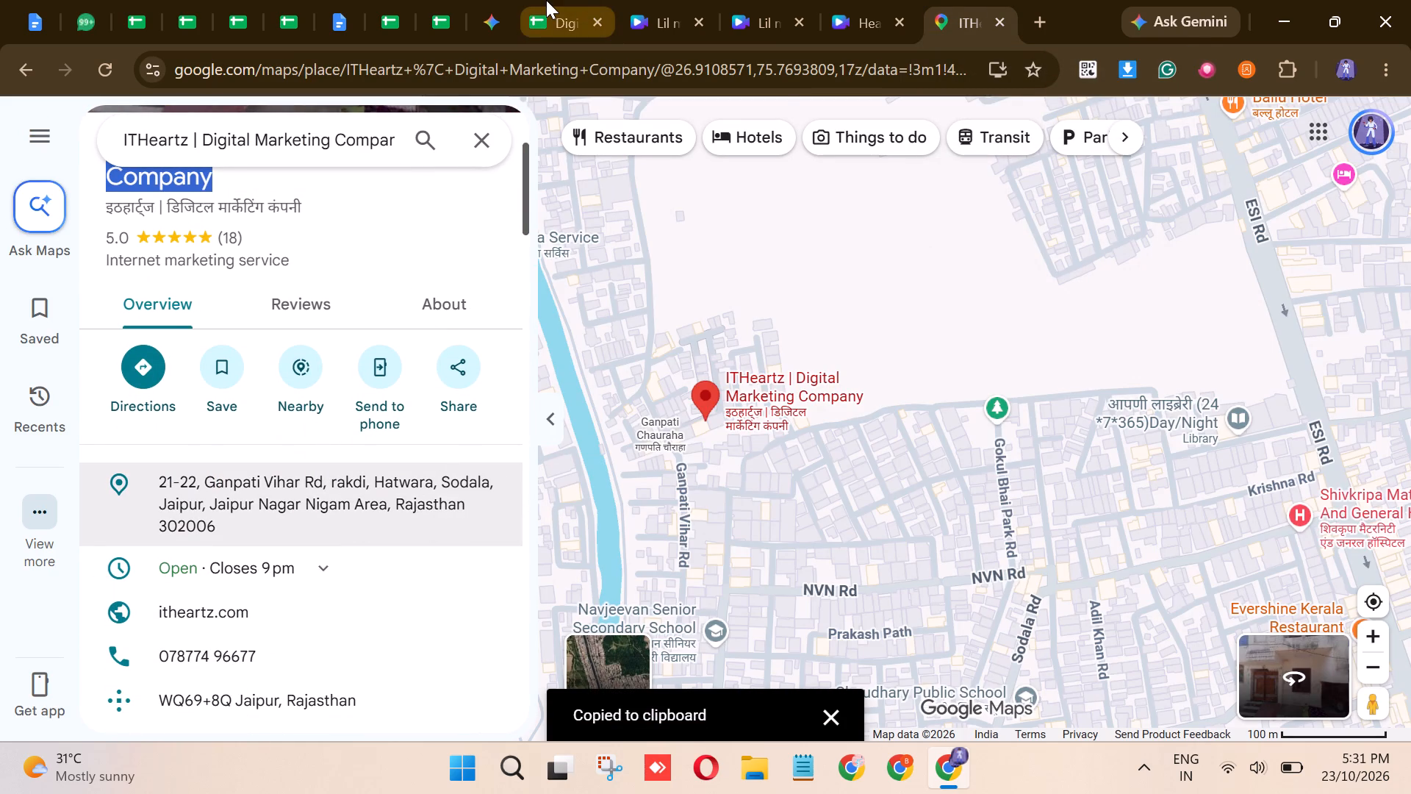
left_click(546, 0)
left_click(529, 390)
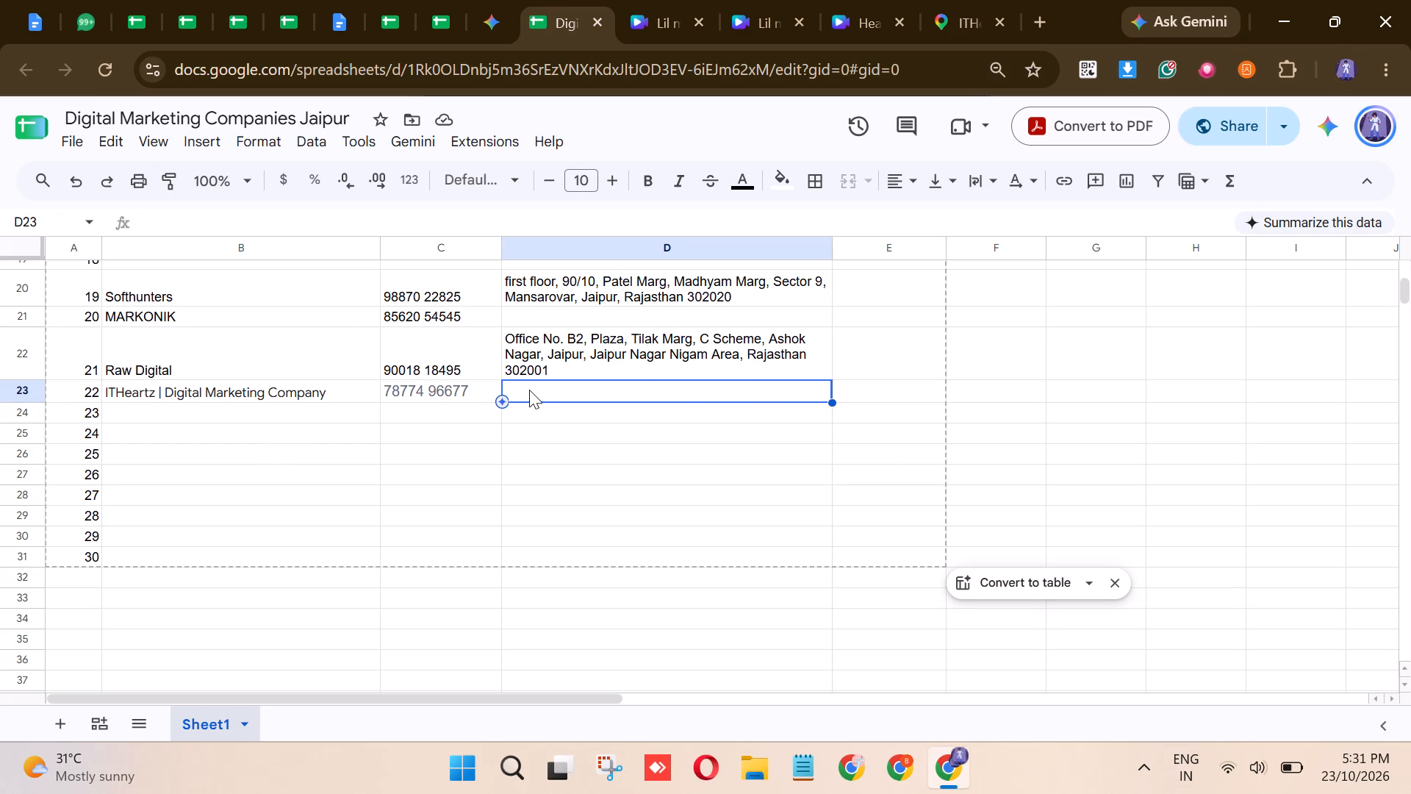
key("ctrl+v")
left_click(622, 471)
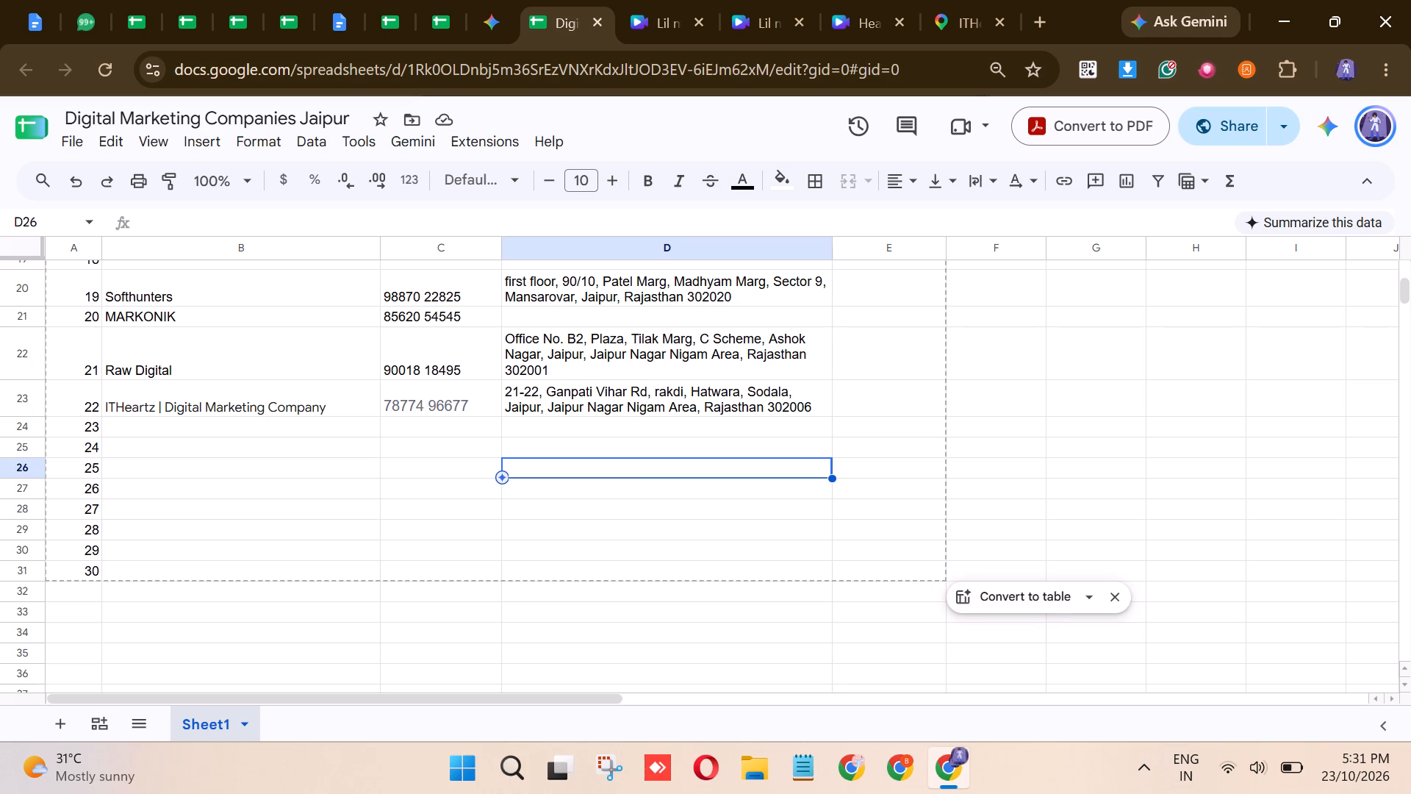
Examine the map area around ITHeartz in Google Maps for other digital marketing companies, and clear the ITHeartz search.
left_click(972, 0)
scroll(942, 401, "down", 3)
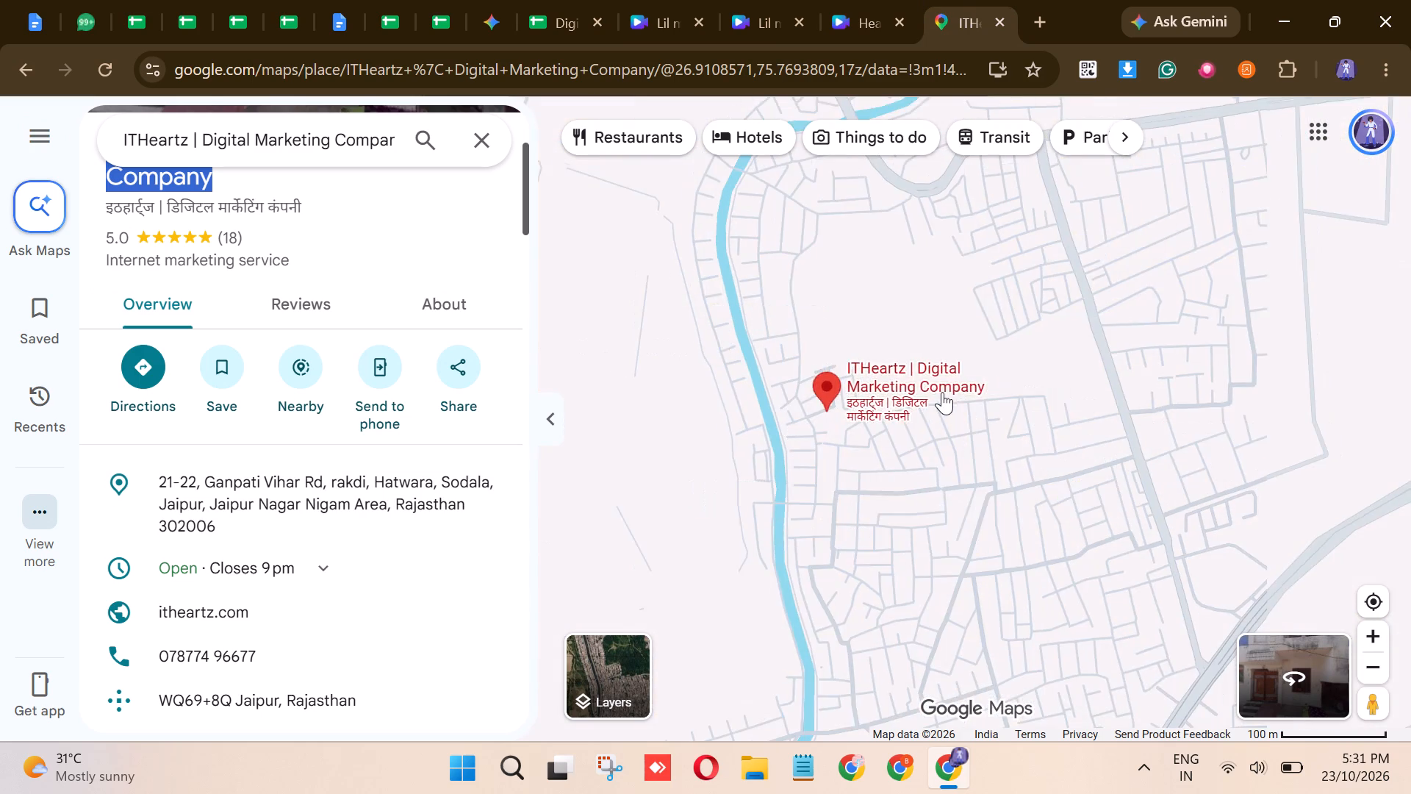
scroll(944, 376, "down", 9)
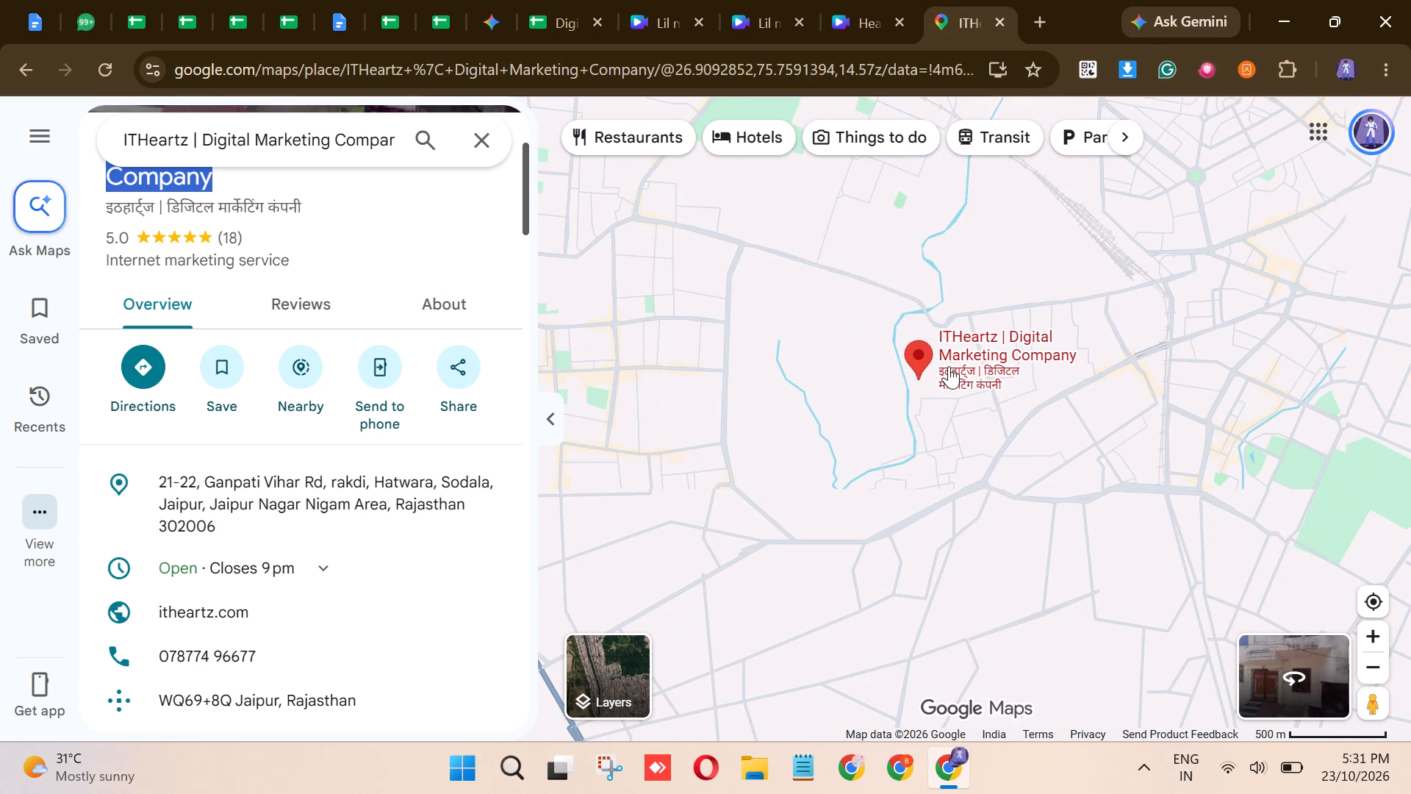
scroll(949, 366, "down", 2)
scroll(949, 366, "up", 2)
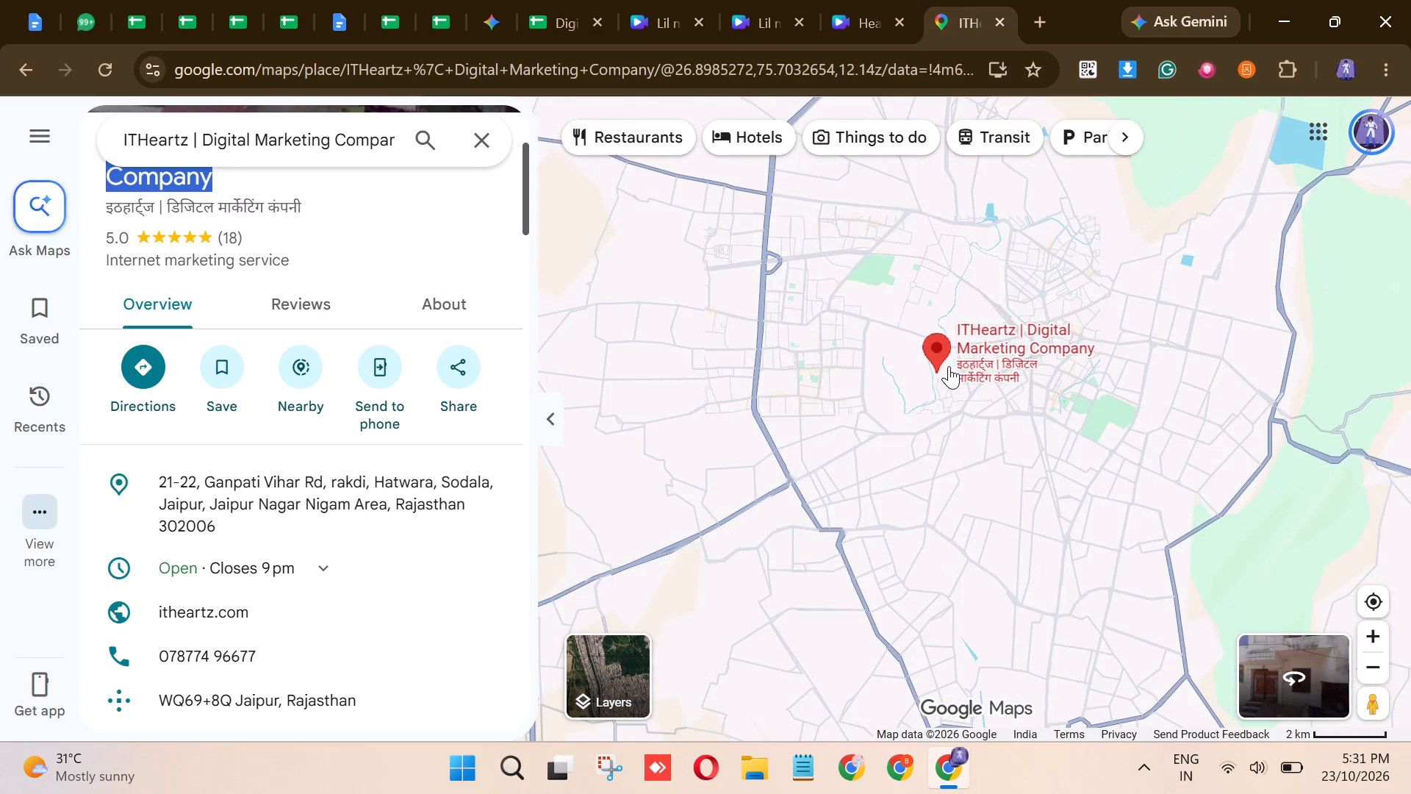
scroll(949, 366, "up", 6)
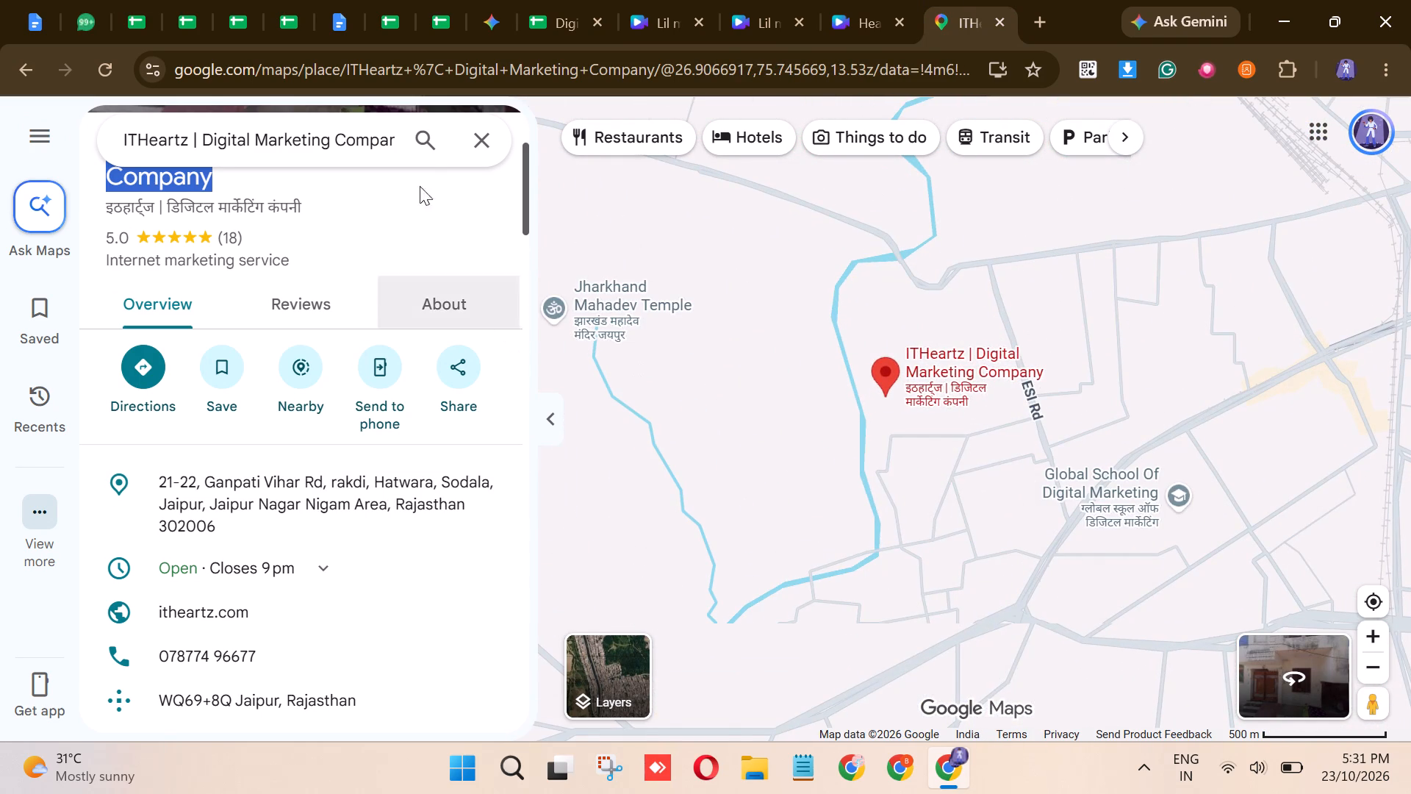
left_click(489, 137)
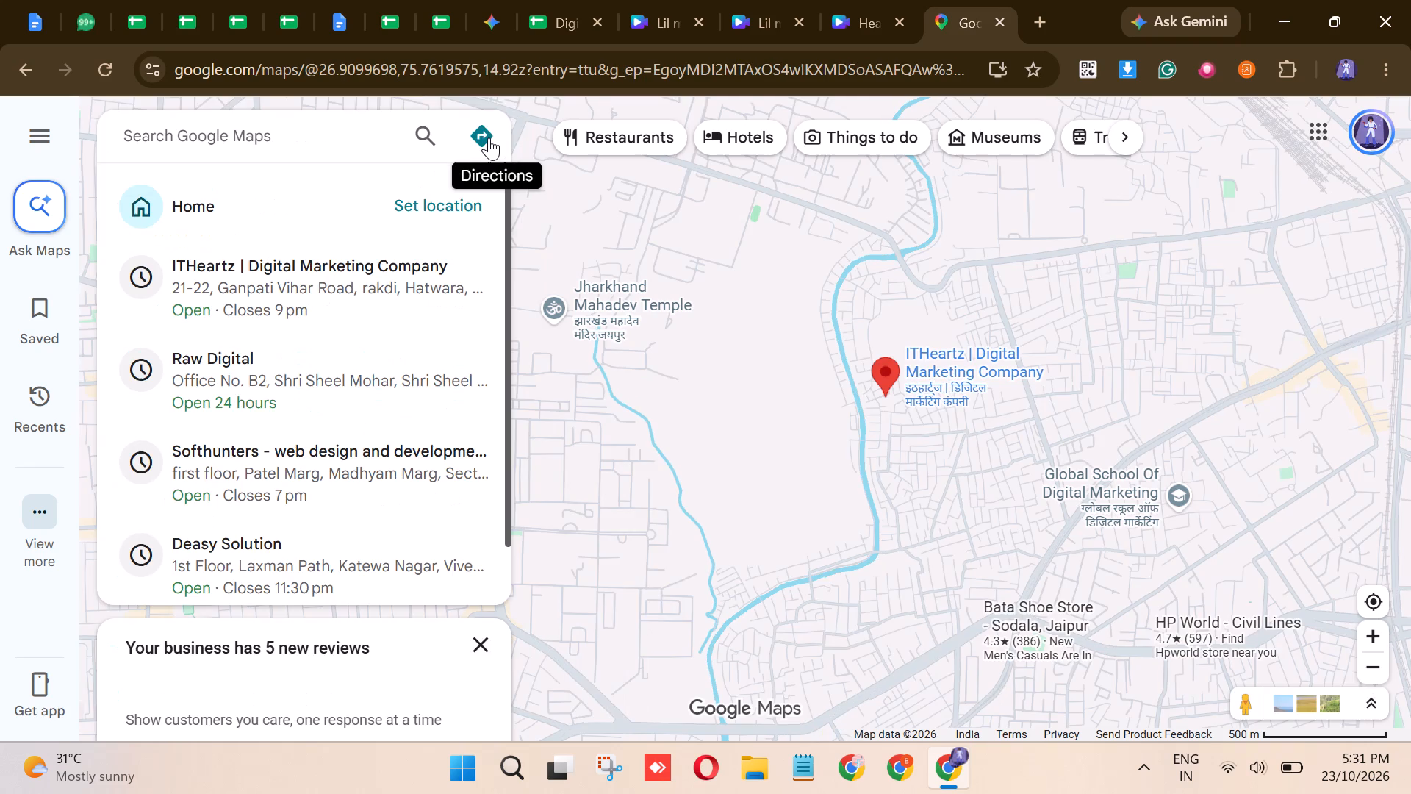